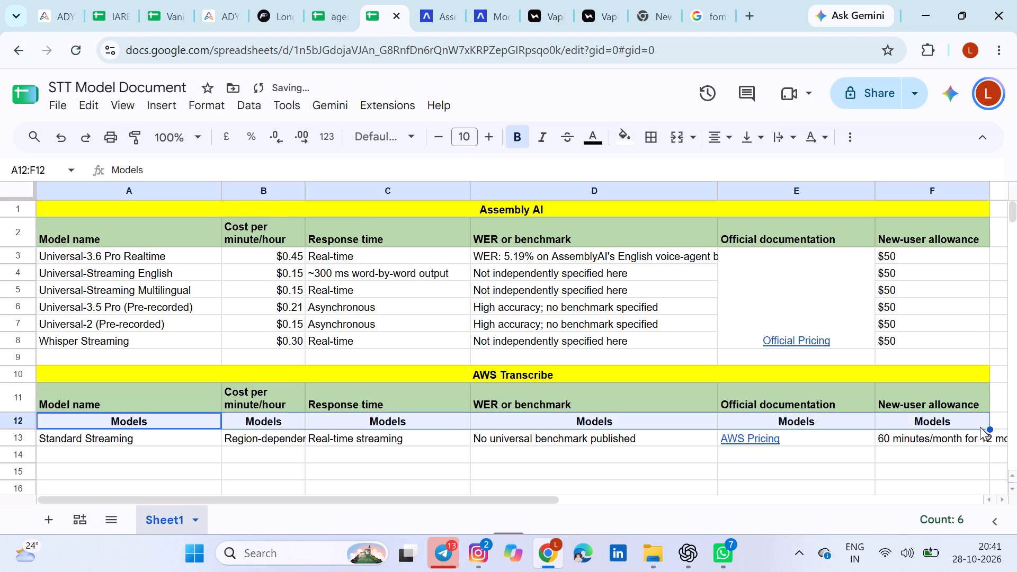
{"action": "right_click", "coordinate": [926, 423]}
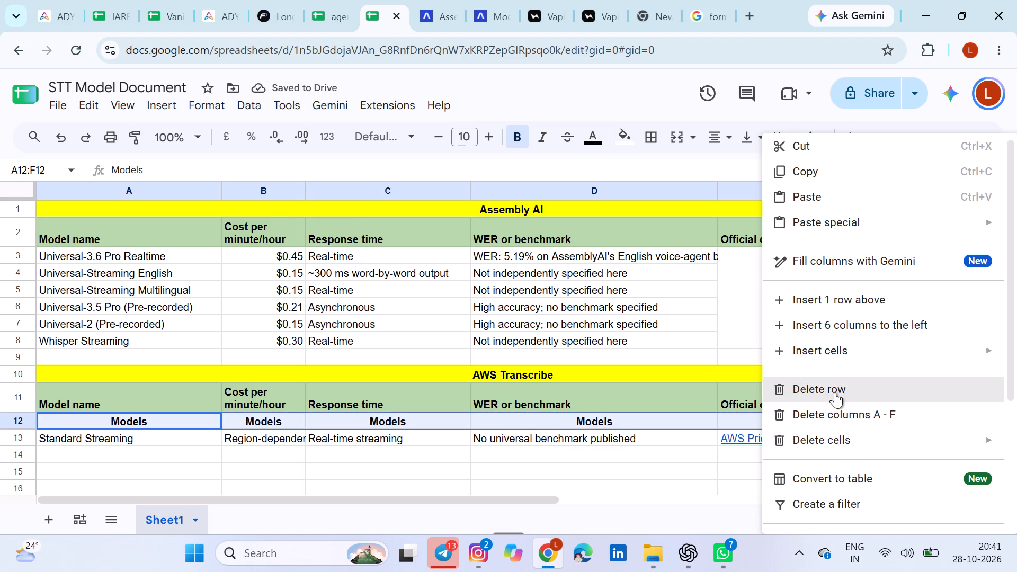
{"action": "left_click", "coordinate": [835, 392]}
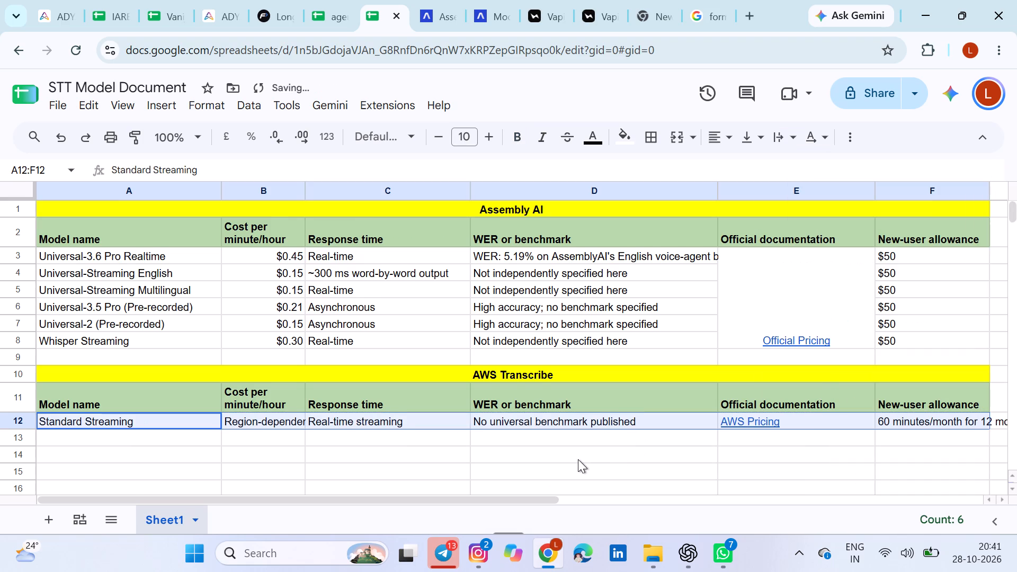
Wrap the text of the AWS Transcribe New-user allowance cell F12, "60 minutes/month for 12 months", within its column.
{"action": "scroll", "coordinate": [578, 459], "scroll_direction": "down", "scroll_amount": 1}
{"action": "scroll", "coordinate": [578, 459], "scroll_direction": "left", "scroll_amount": 2}
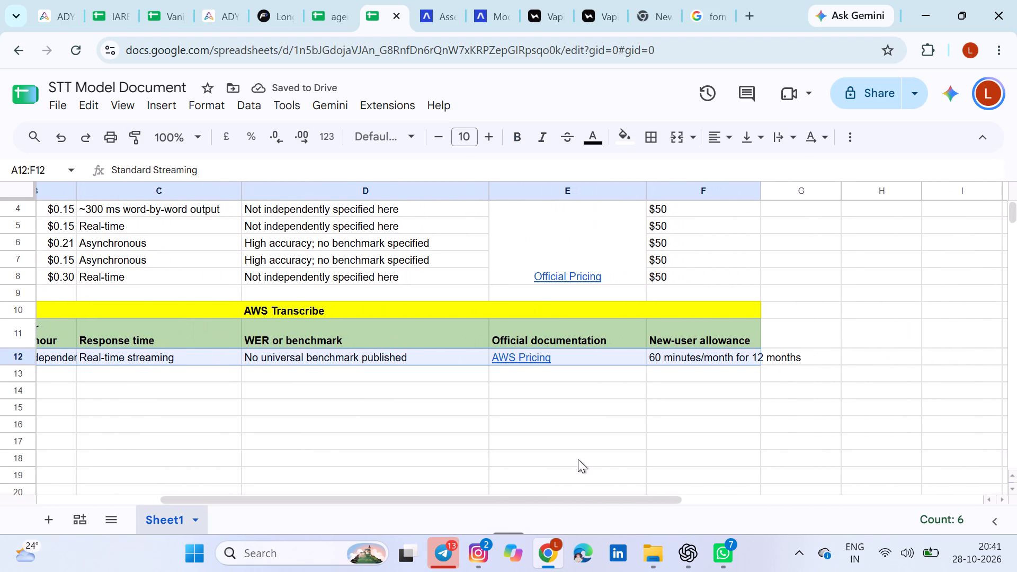
{"action": "left_click", "coordinate": [734, 362]}
{"action": "double_click", "coordinate": [734, 359]}
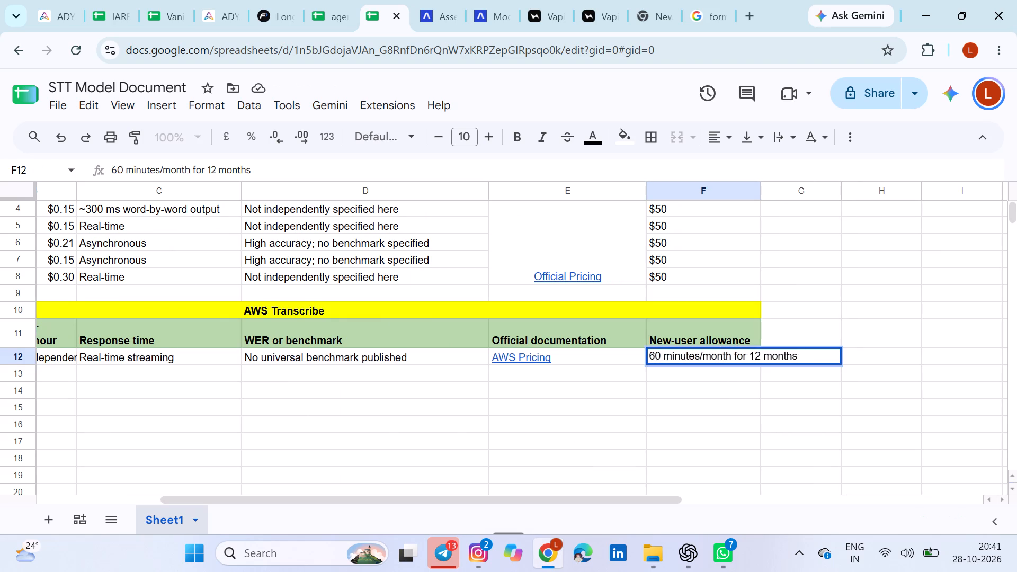
{"action": "key", "text": "ctrl+a"}
{"action": "left_click_drag", "start_coordinate": [783, 125], "coordinate": [809, 183]}
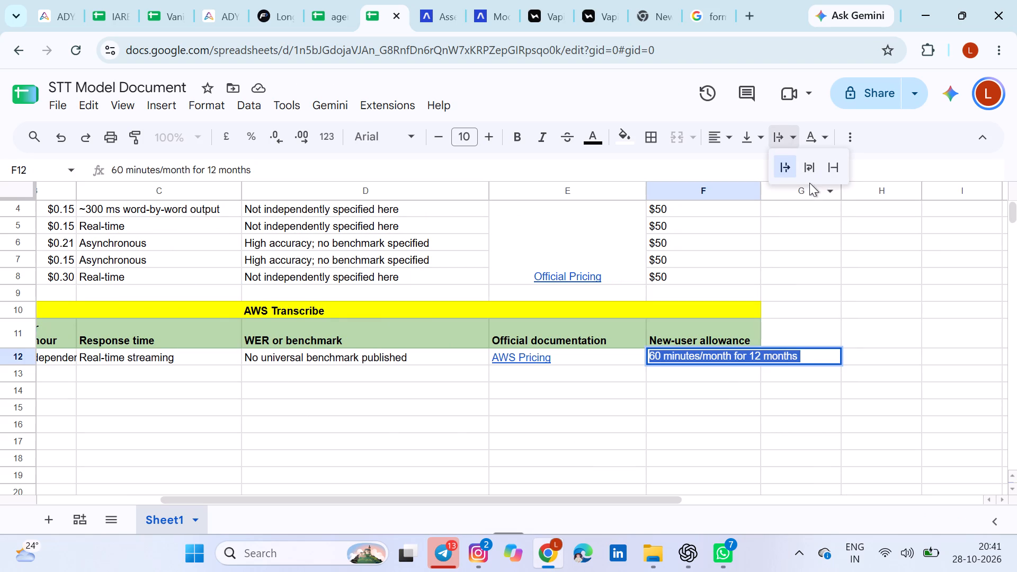
{"action": "left_click_drag", "start_coordinate": [809, 183], "coordinate": [809, 168]}
{"action": "left_click", "coordinate": [809, 168]}
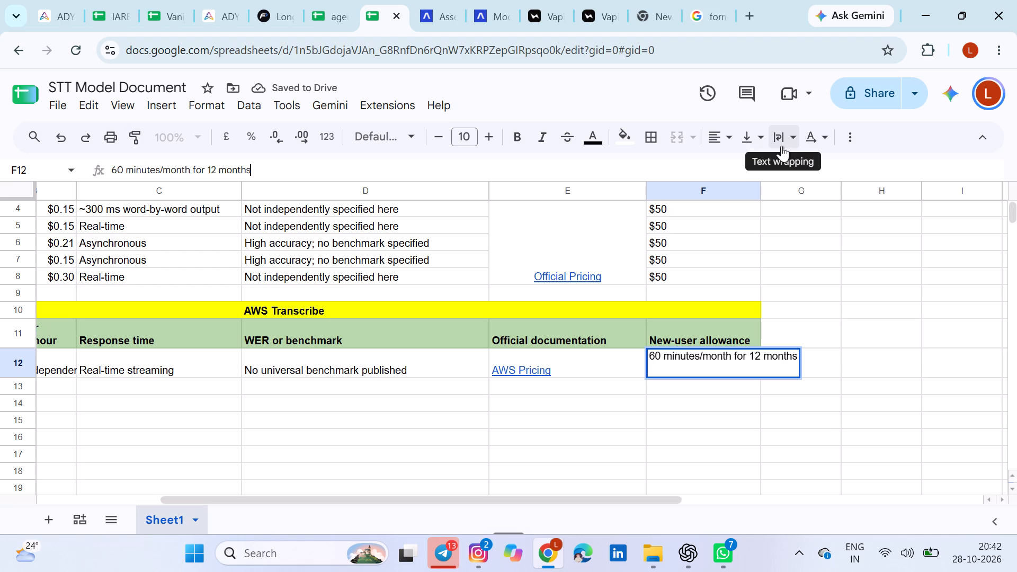
{"action": "left_click", "coordinate": [781, 146]}
{"action": "left_click", "coordinate": [805, 162]}
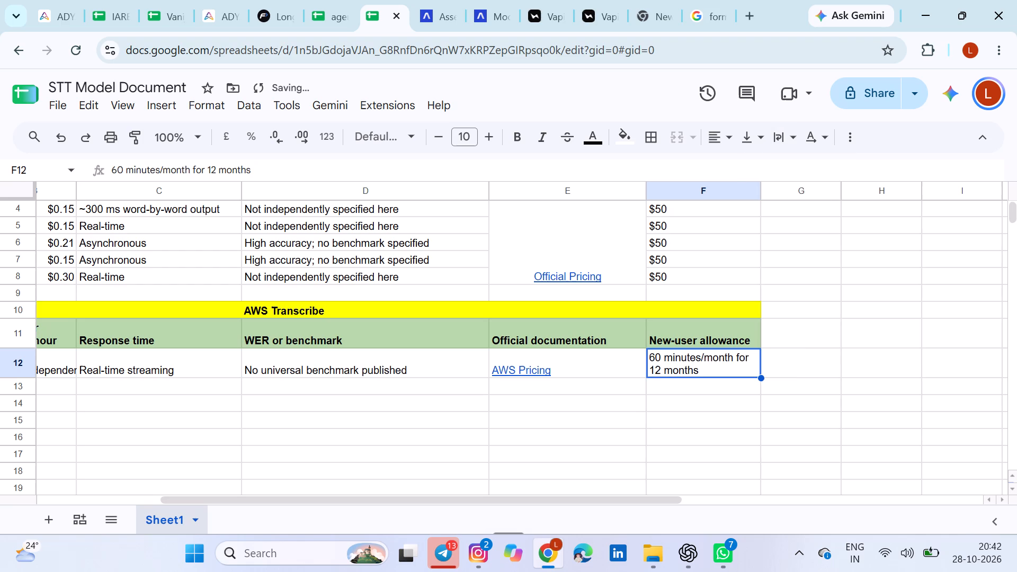
{"action": "left_click", "coordinate": [822, 307]}
{"action": "scroll", "coordinate": [822, 307], "scroll_direction": "right", "scroll_amount": 3}
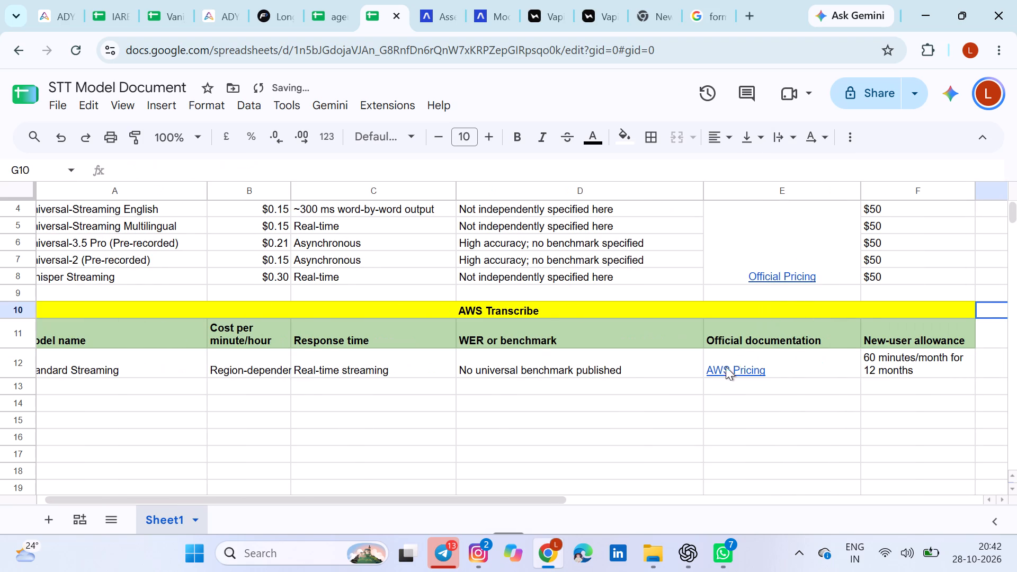
Open the AWS Pricing link in E12, look over the Amazon Transcribe pricing page, and return to the spreadsheet.
{"action": "left_click", "coordinate": [726, 372]}
{"action": "left_click", "coordinate": [750, 367]}
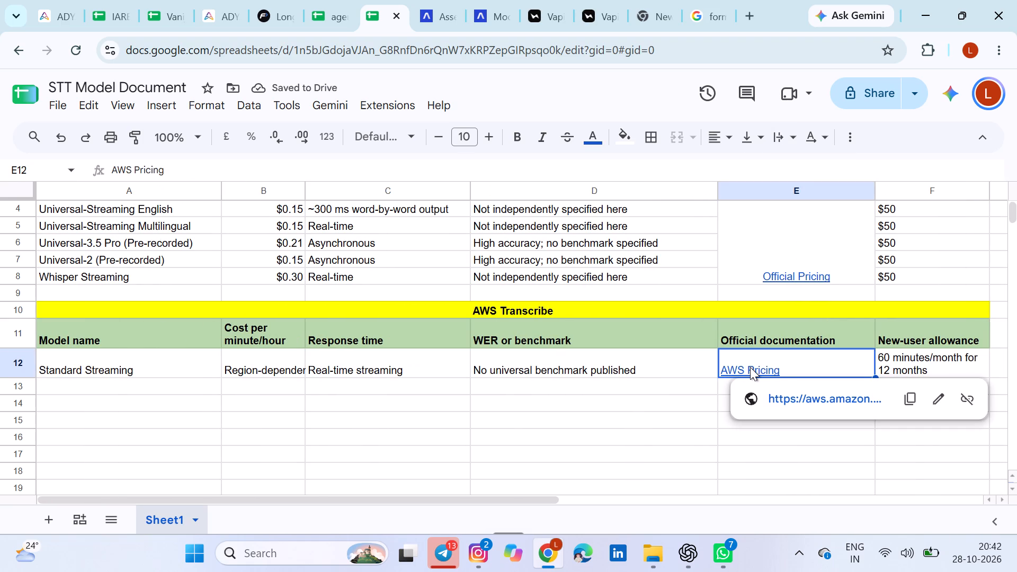
{"action": "left_click", "coordinate": [789, 392]}
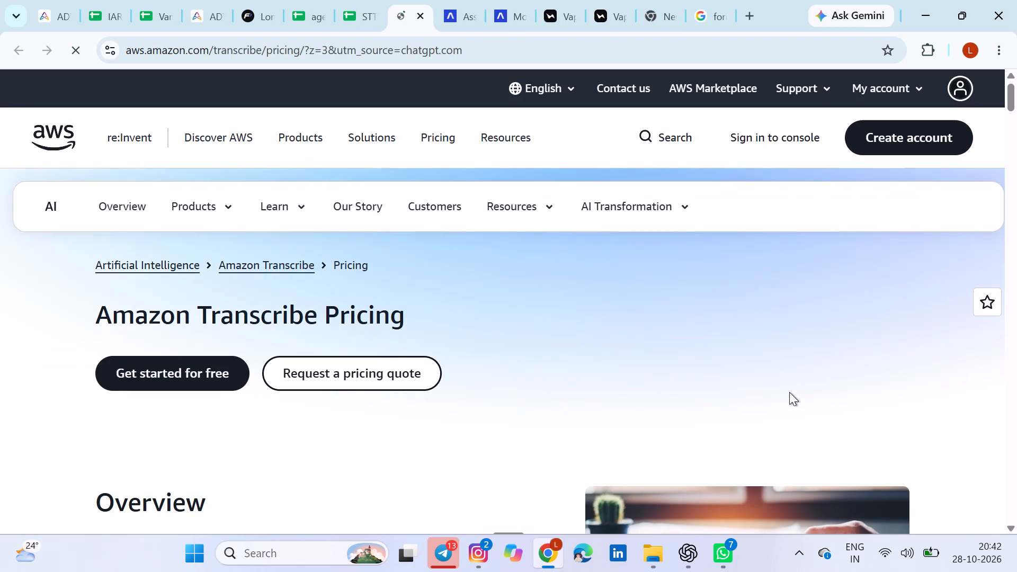
{"action": "scroll", "coordinate": [674, 435], "scroll_direction": "down", "scroll_amount": 4}
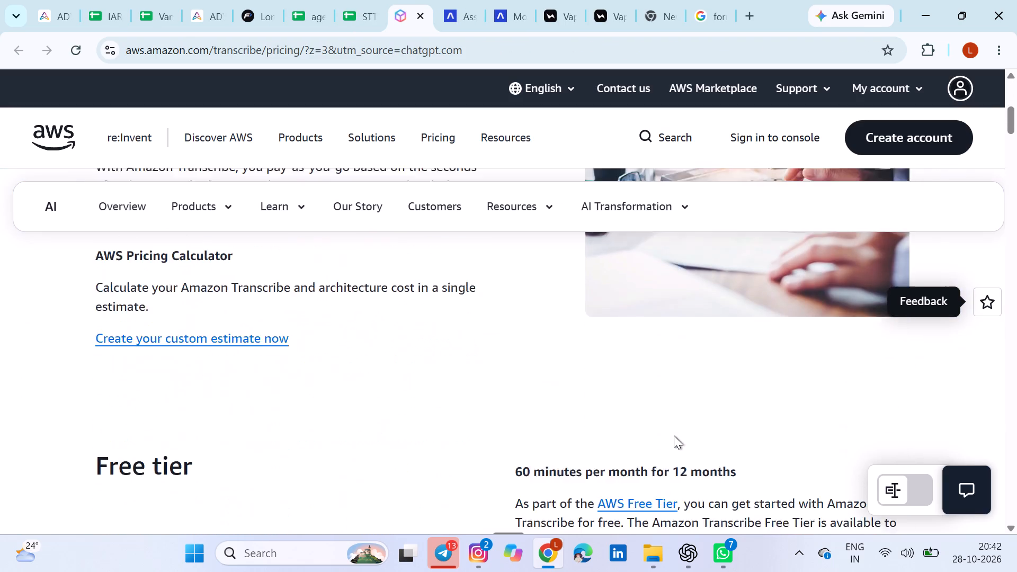
{"action": "scroll", "coordinate": [674, 435], "scroll_direction": "up", "scroll_amount": 4}
{"action": "left_click", "coordinate": [361, 4]}
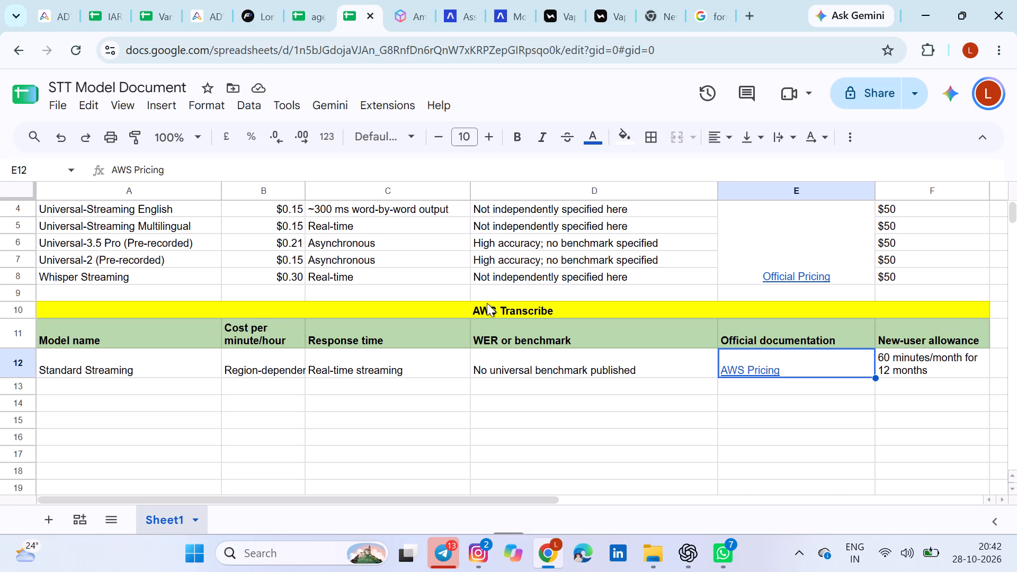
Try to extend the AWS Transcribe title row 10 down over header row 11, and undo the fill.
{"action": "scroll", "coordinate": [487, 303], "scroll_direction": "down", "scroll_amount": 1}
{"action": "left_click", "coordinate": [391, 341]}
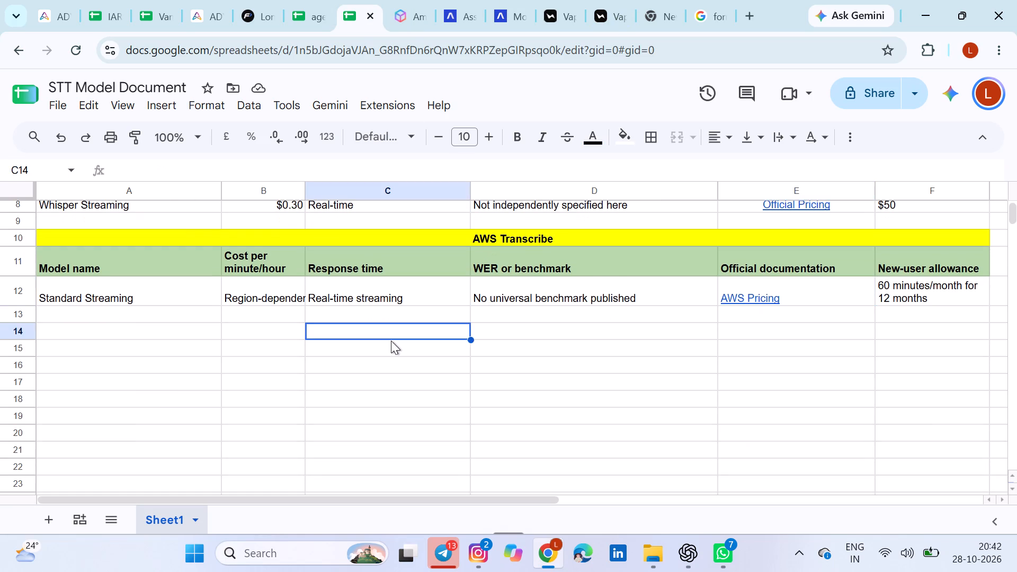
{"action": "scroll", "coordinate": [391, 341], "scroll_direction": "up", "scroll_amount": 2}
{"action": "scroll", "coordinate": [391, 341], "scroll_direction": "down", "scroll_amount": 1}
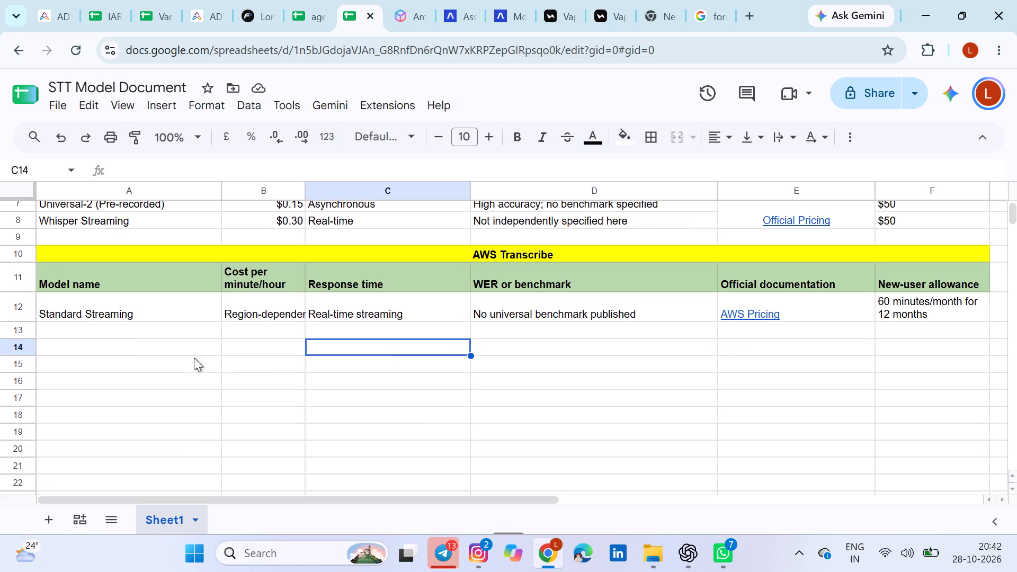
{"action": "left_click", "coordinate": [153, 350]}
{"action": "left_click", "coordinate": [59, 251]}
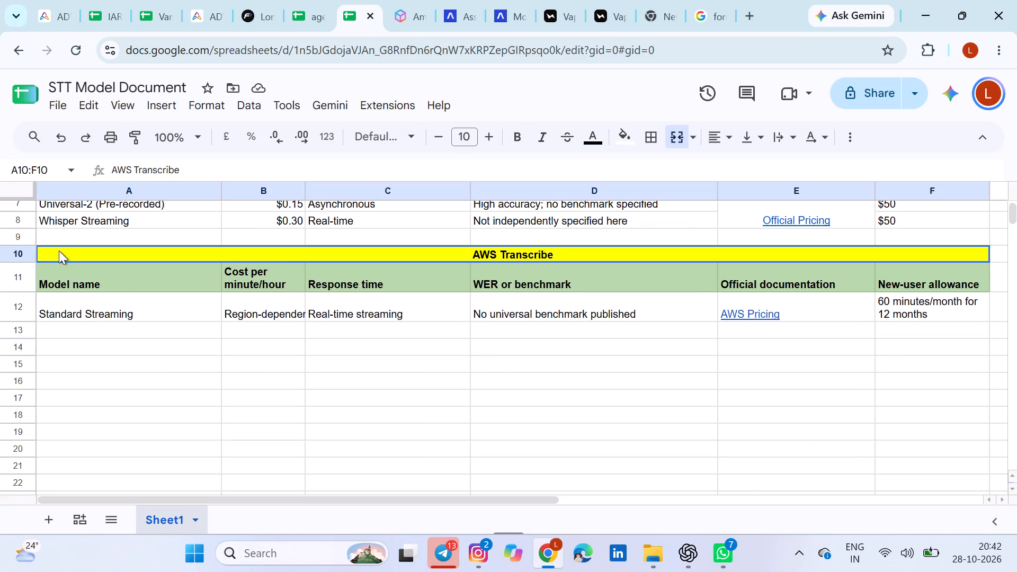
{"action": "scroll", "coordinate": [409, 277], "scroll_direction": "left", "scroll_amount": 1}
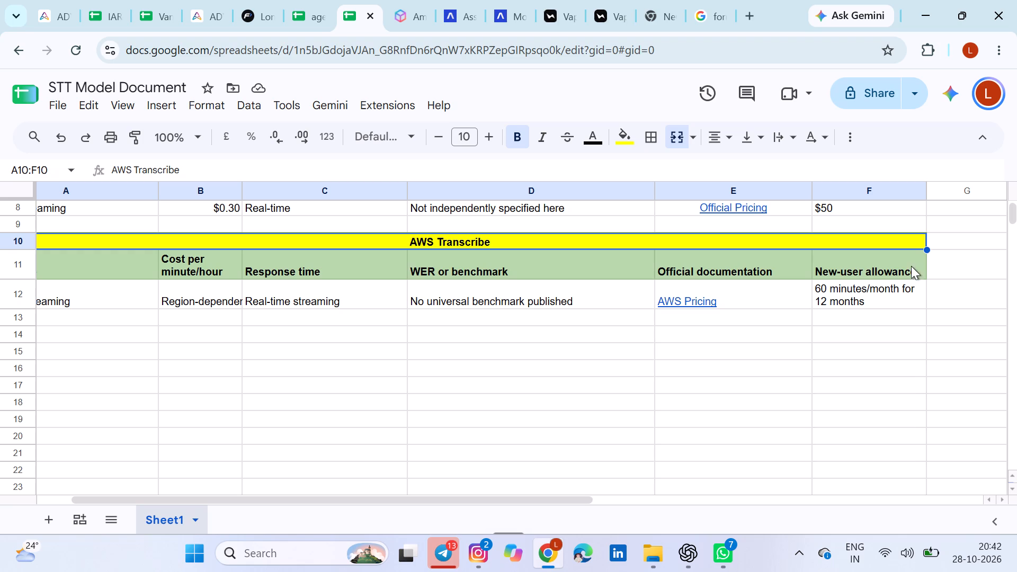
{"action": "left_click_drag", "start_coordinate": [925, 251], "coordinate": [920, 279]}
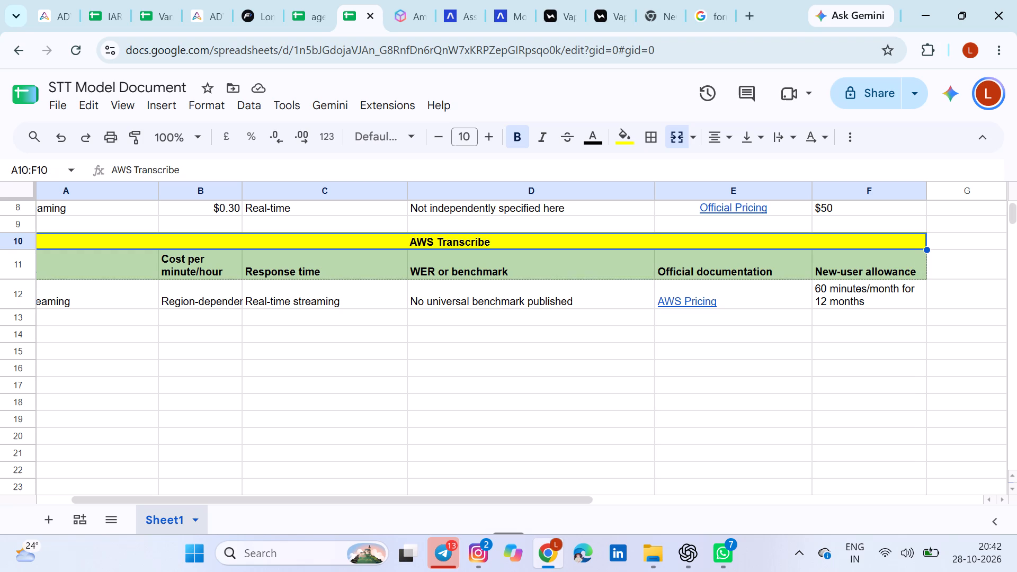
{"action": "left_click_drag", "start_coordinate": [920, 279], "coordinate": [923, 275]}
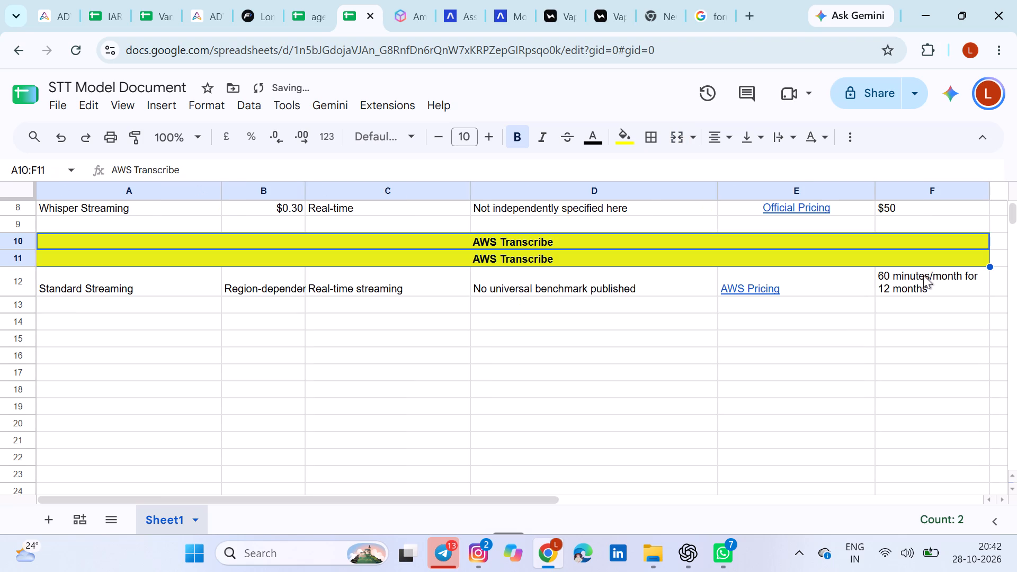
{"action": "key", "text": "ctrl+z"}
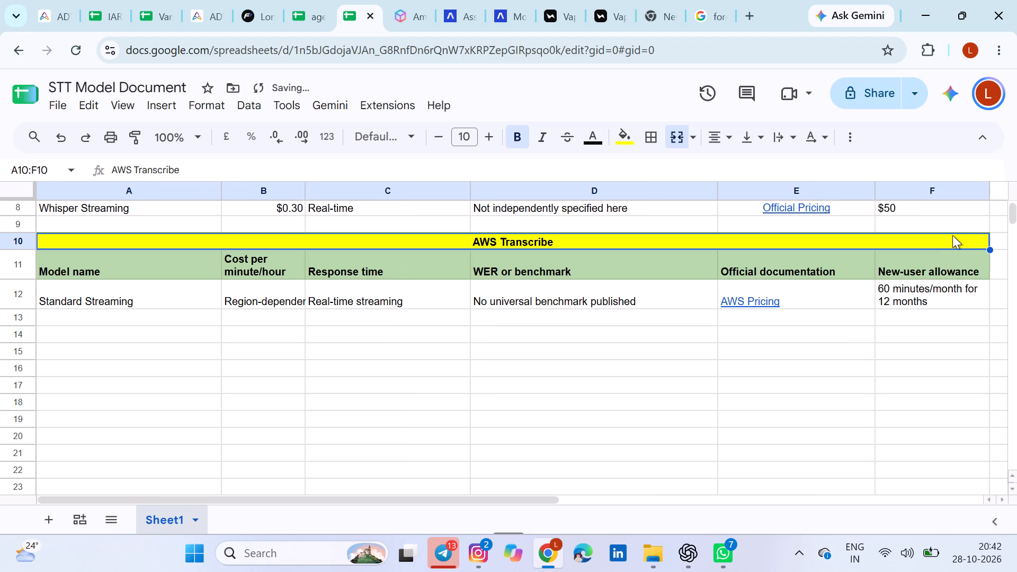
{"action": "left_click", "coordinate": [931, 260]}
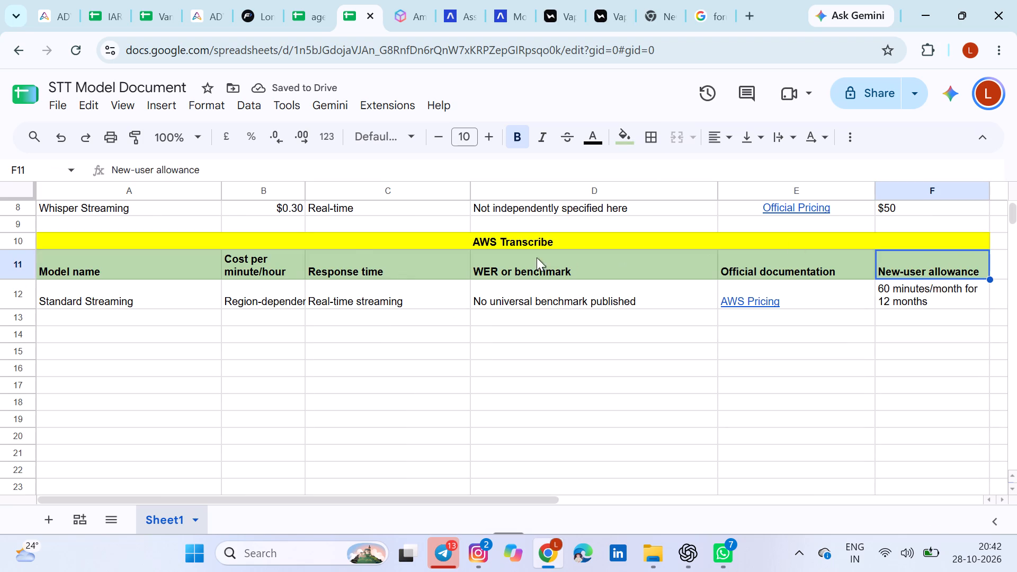
Copy the merged yellow AWS Transcribe title row from row 10 into row 14.
{"action": "left_click", "coordinate": [342, 236]}
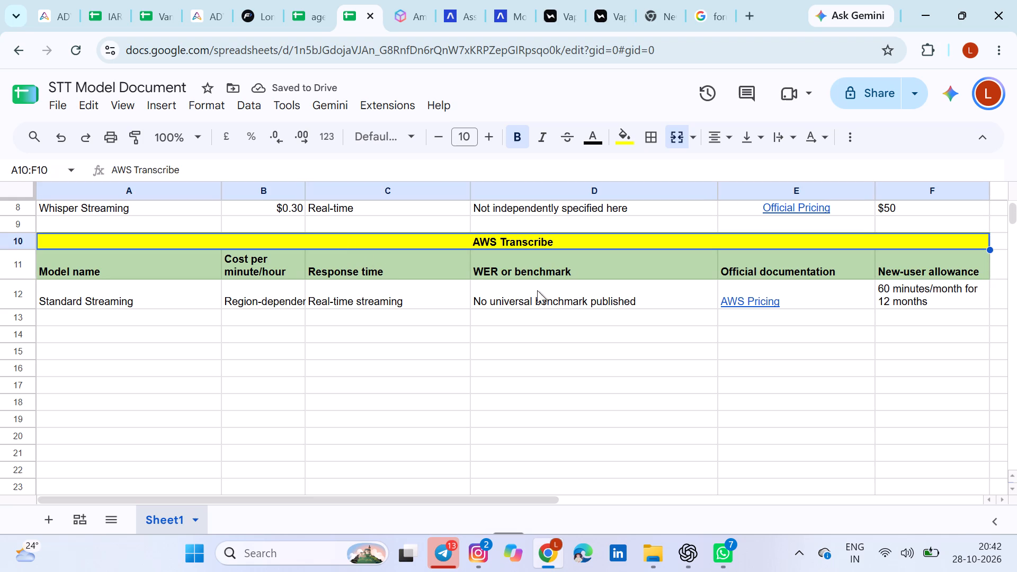
{"action": "key", "text": "ctrl+c"}
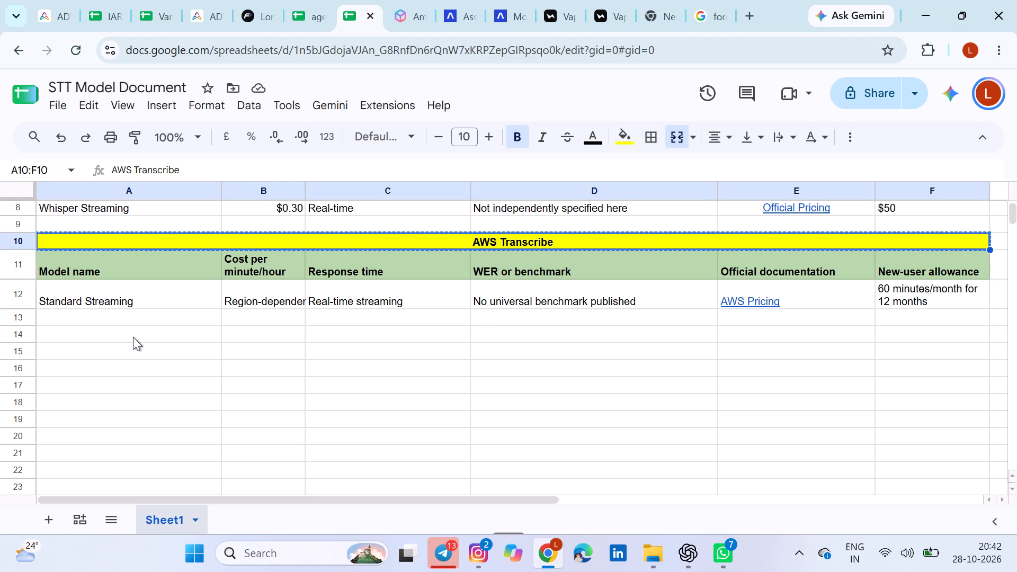
{"action": "left_click", "coordinate": [133, 337]}
{"action": "key", "text": "ctrl+v"}
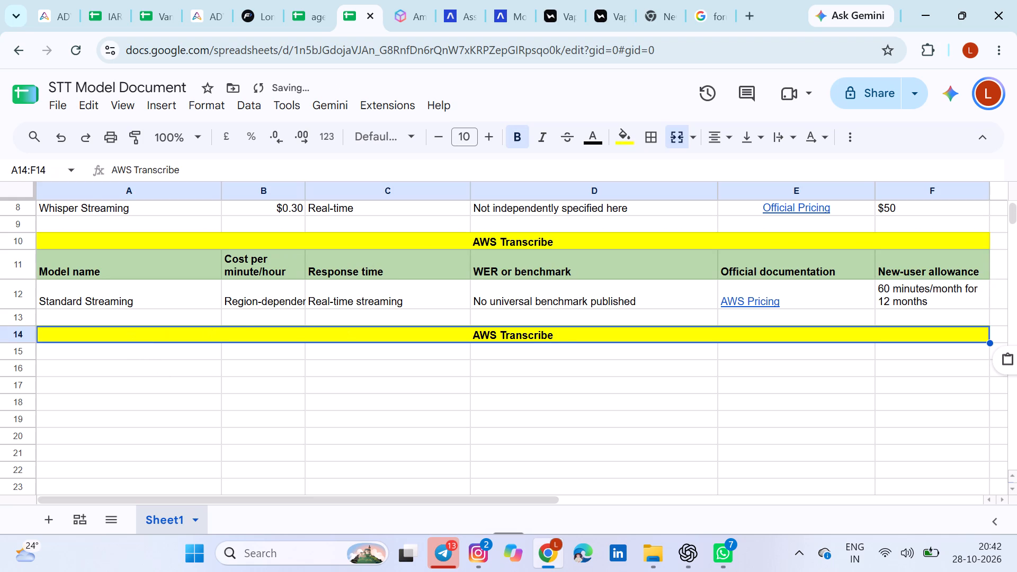
Copy the Model name, Cost per minute/hour and Response time headers from A11:C11 into A15:C15.
{"action": "left_click", "coordinate": [144, 268]}
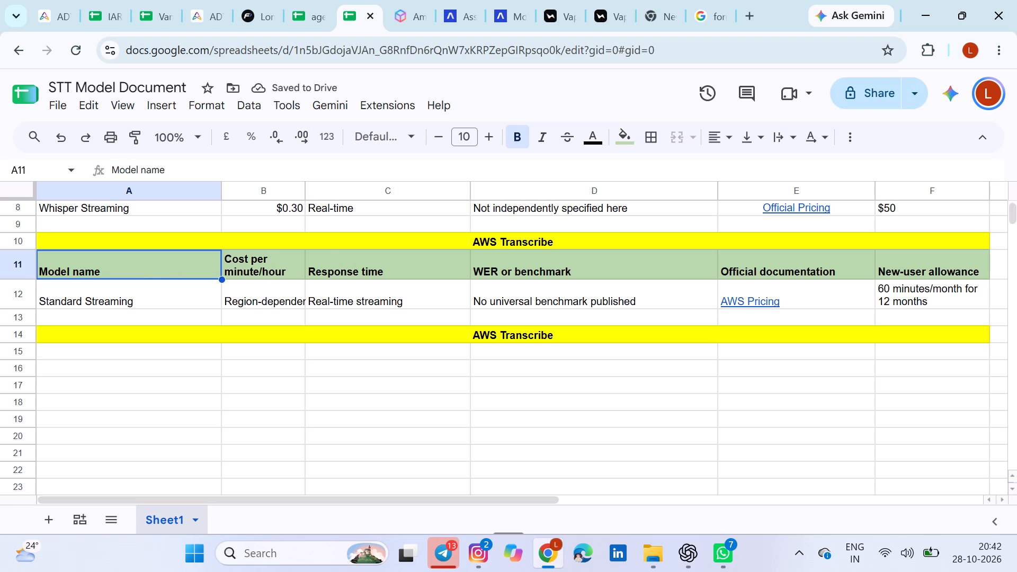
{"action": "key", "text": "ctrl+c"}
{"action": "left_click", "coordinate": [102, 352]}
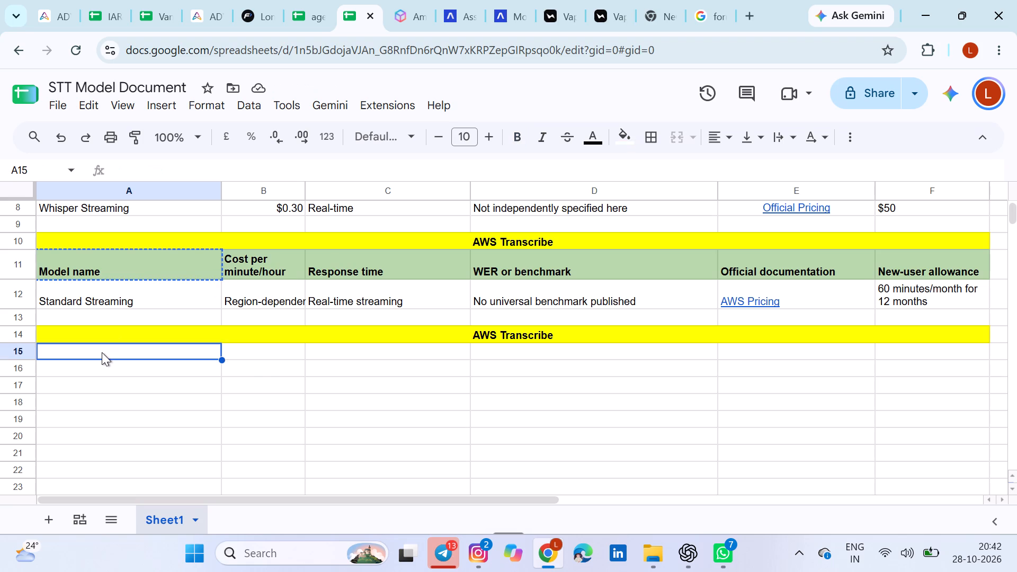
{"action": "key", "text": "ctrl+v"}
{"action": "left_click", "coordinate": [268, 262]}
{"action": "key", "text": "ctrl+c"}
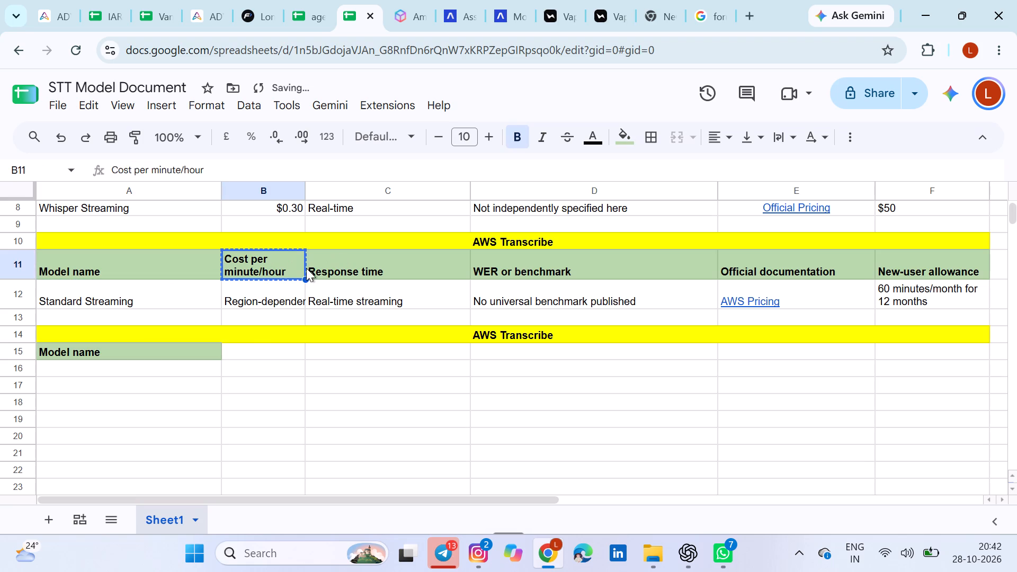
{"action": "left_click", "coordinate": [279, 350]}
{"action": "key", "text": "ctrl+v"}
{"action": "left_click", "coordinate": [406, 264]}
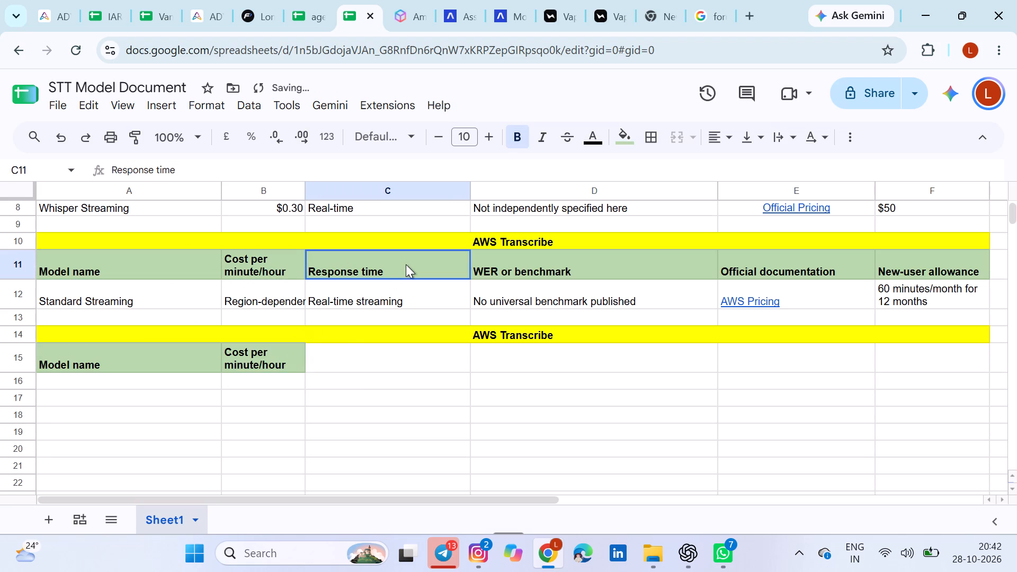
{"action": "key", "text": "ctrl+c"}
{"action": "left_click", "coordinate": [388, 370]}
{"action": "key", "text": "ctrl+v"}
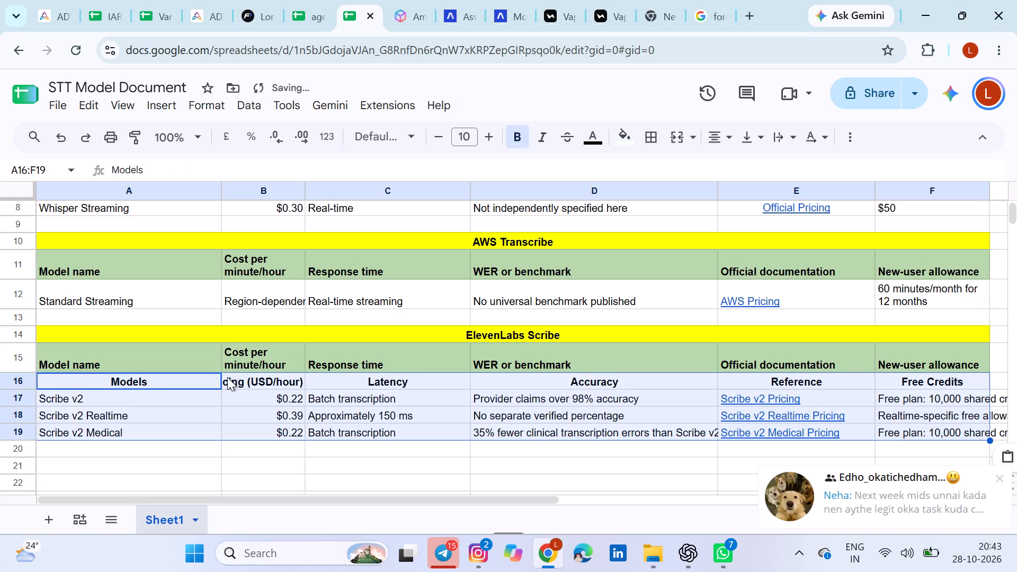
Delete row 16, the duplicate header row pasted with the ElevenLabs Scribe table.
{"action": "left_click", "coordinate": [201, 378]}
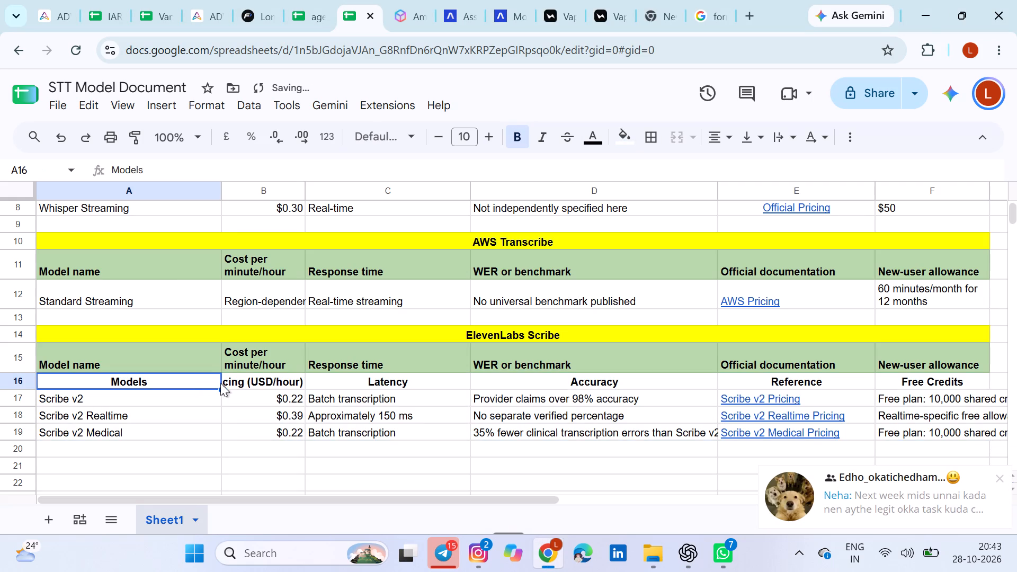
{"action": "left_click_drag", "start_coordinate": [224, 389], "coordinate": [563, 394]}
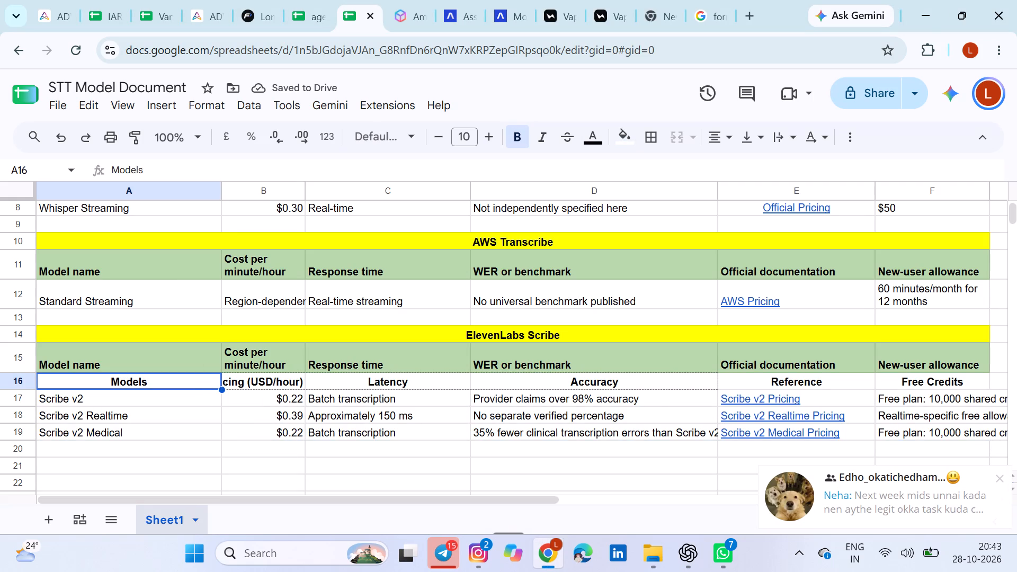
{"action": "left_click_drag", "start_coordinate": [563, 394], "coordinate": [1011, 388]}
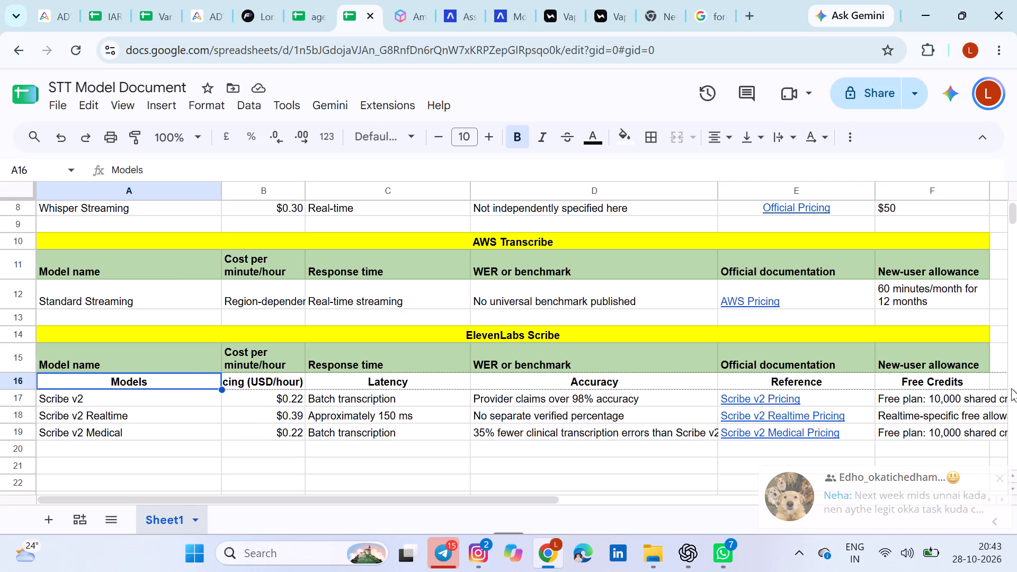
{"action": "left_click_drag", "start_coordinate": [1011, 388], "coordinate": [987, 383]}
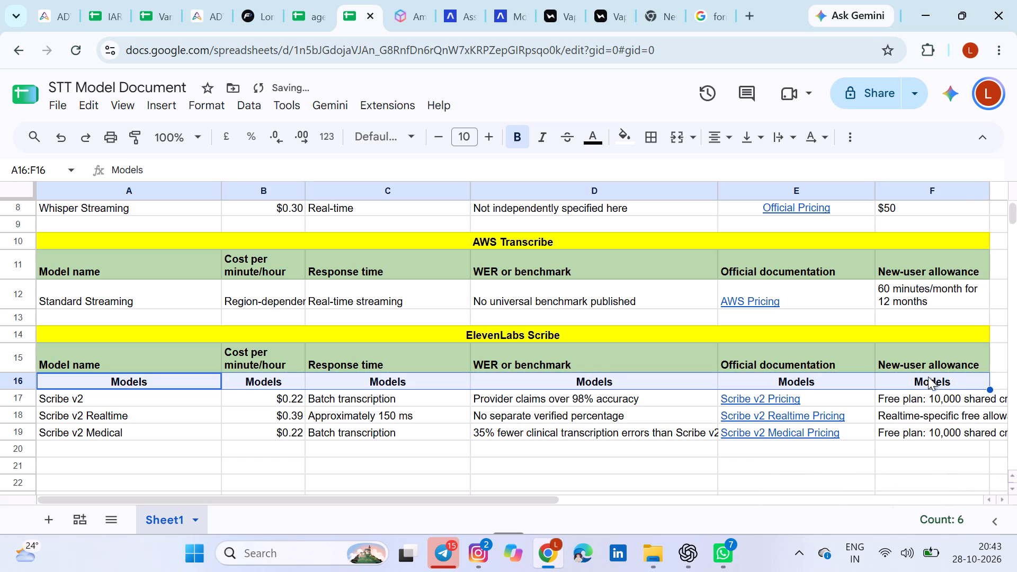
{"action": "right_click", "coordinate": [925, 374]}
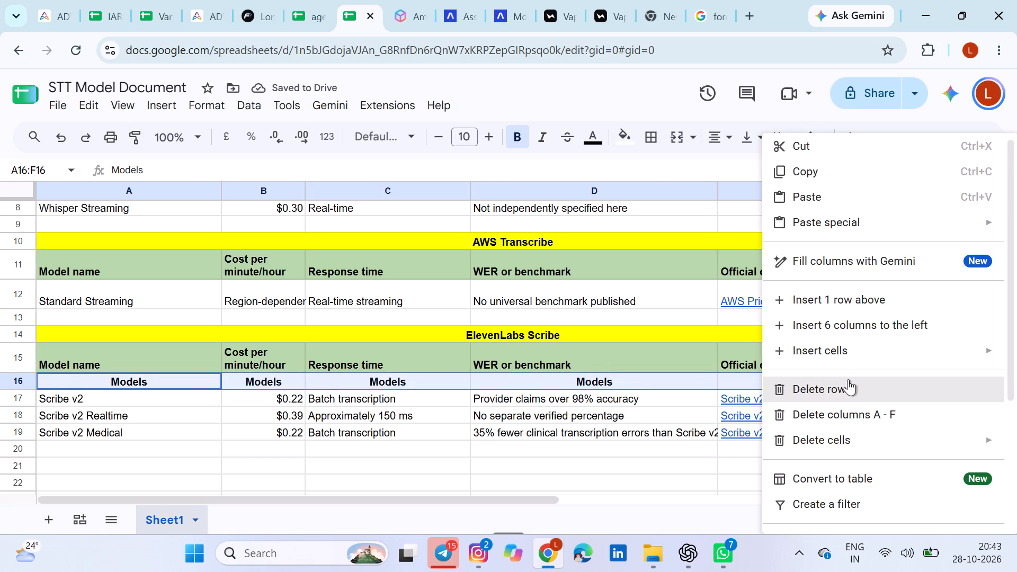
{"action": "left_click", "coordinate": [848, 379]}
{"action": "left_click", "coordinate": [479, 436]}
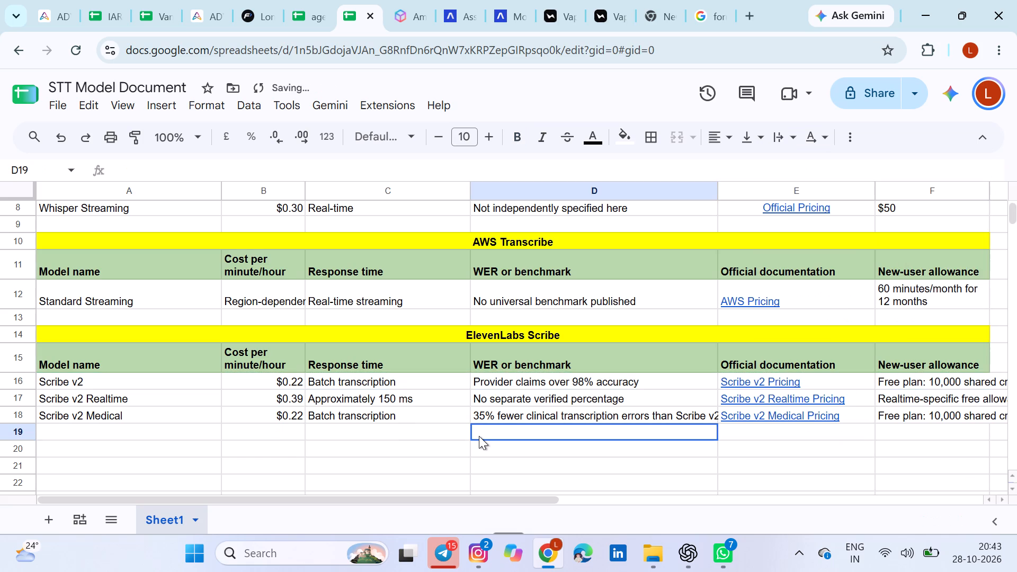
Wrap the text of the Scribe v2 Medical benchmark in cell D18.
{"action": "double_click", "coordinate": [566, 409]}
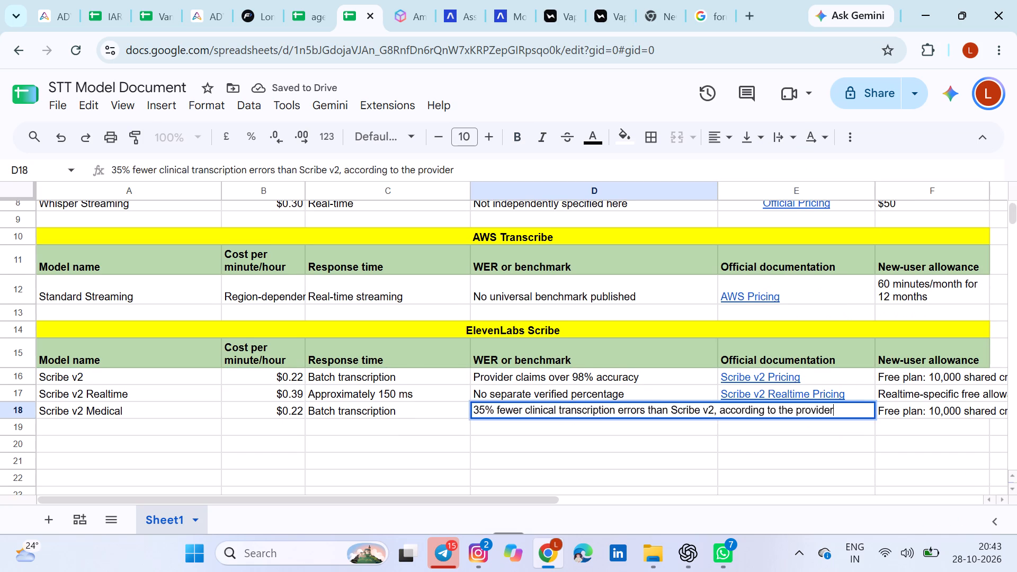
{"action": "key", "text": "ctrl+a"}
{"action": "left_click_drag", "start_coordinate": [781, 133], "coordinate": [801, 167]}
{"action": "left_click", "coordinate": [801, 167]}
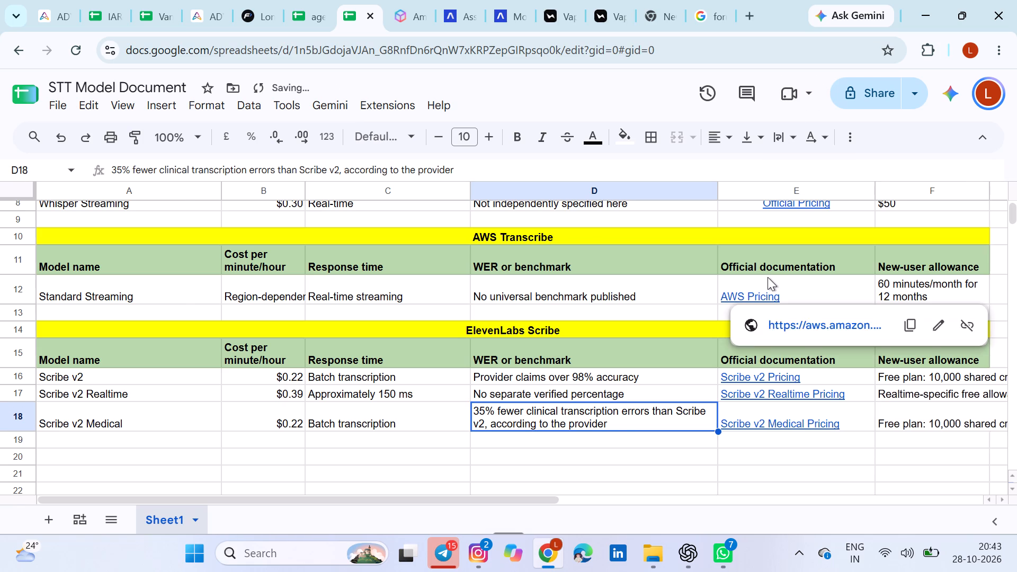
Wrap the text of the three ElevenLabs Scribe new-user allowance cells, F16, F17 and F18.
{"action": "scroll", "coordinate": [768, 277], "scroll_direction": "left", "scroll_amount": 2}
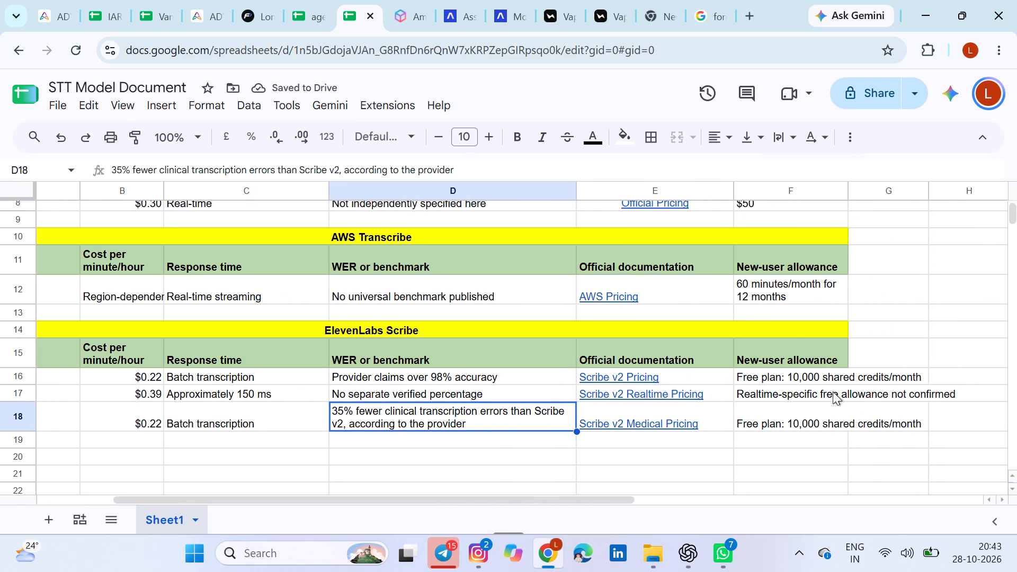
{"action": "double_click", "coordinate": [825, 378]}
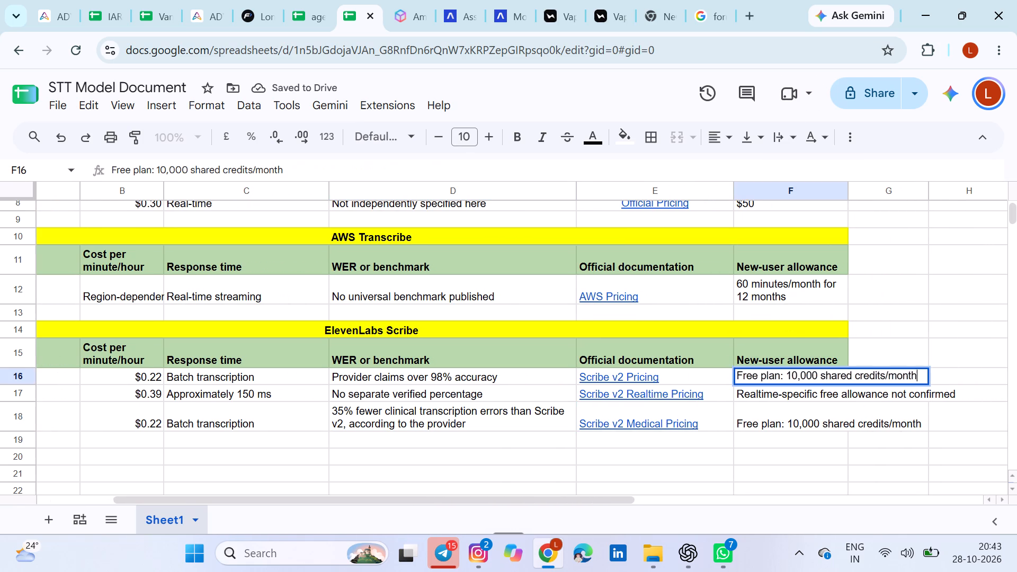
{"action": "key", "text": "ctrl+a"}
{"action": "left_click_drag", "start_coordinate": [783, 136], "coordinate": [804, 164]}
{"action": "left_click", "coordinate": [804, 164]}
{"action": "double_click", "coordinate": [788, 407]}
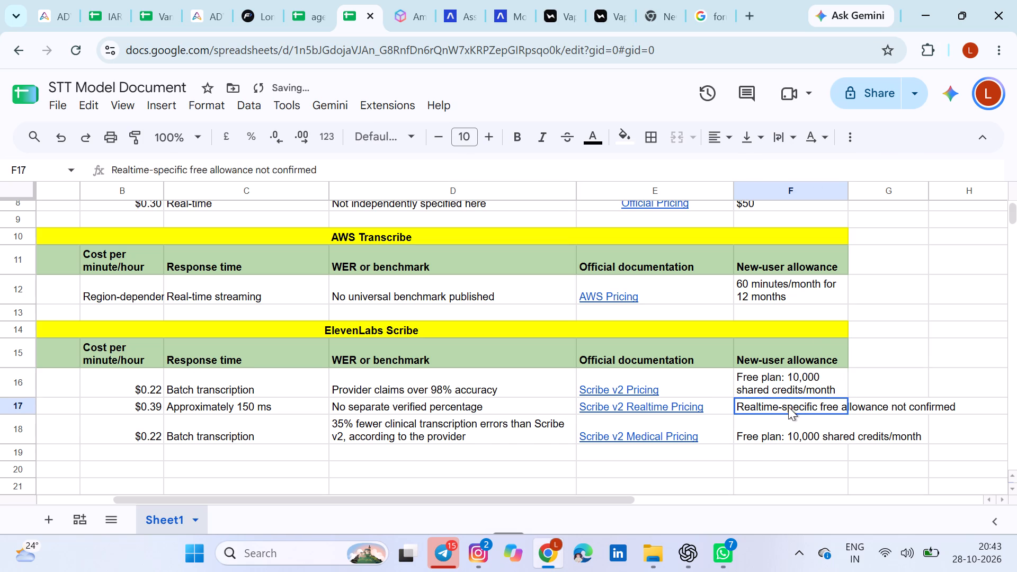
{"action": "key", "text": "ctrl+a"}
{"action": "left_click_drag", "start_coordinate": [788, 129], "coordinate": [801, 184]}
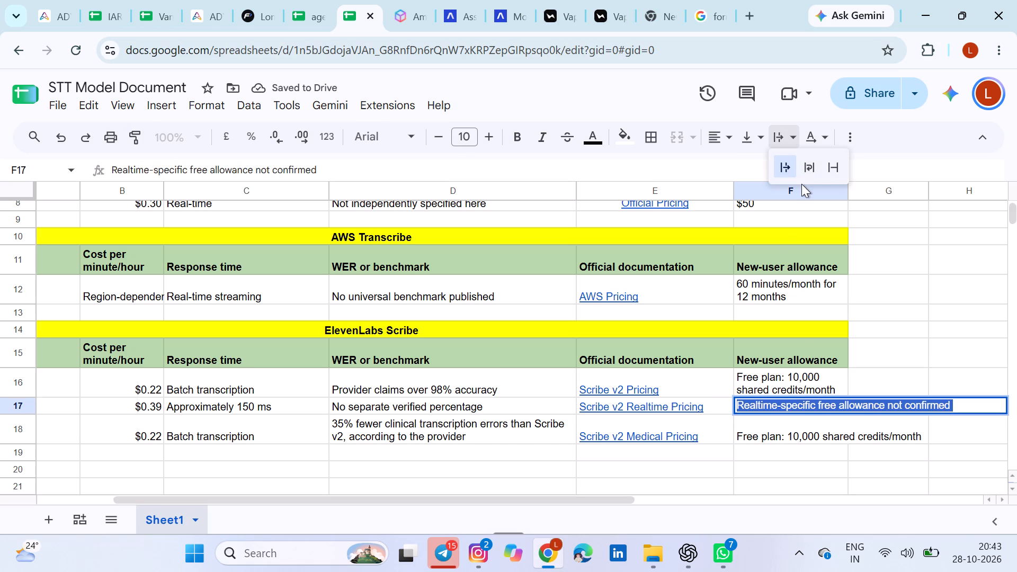
{"action": "left_click_drag", "start_coordinate": [801, 184], "coordinate": [807, 167]}
{"action": "left_click", "coordinate": [807, 167]}
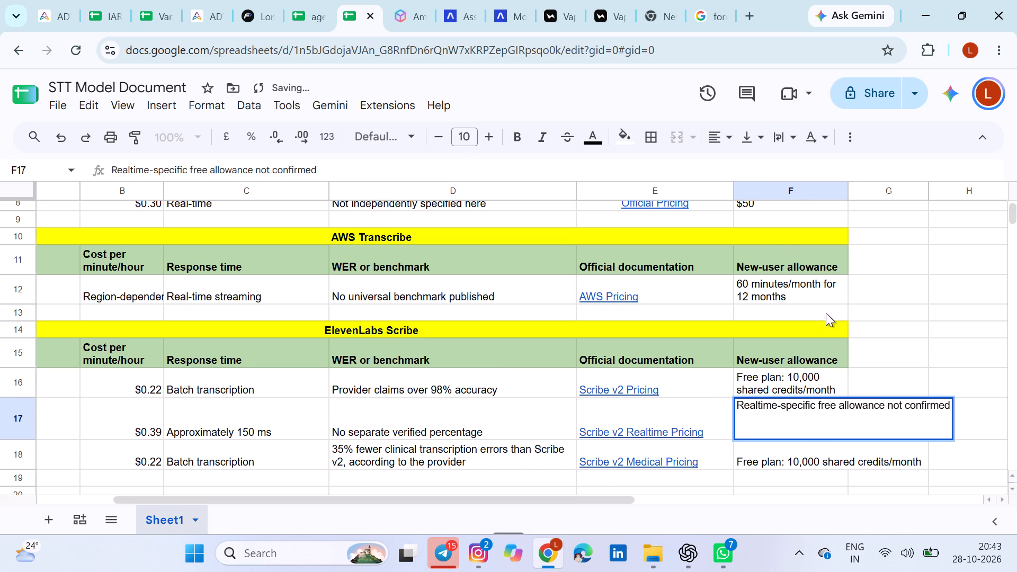
{"action": "left_click_drag", "start_coordinate": [784, 136], "coordinate": [801, 161]}
{"action": "left_click", "coordinate": [801, 161]}
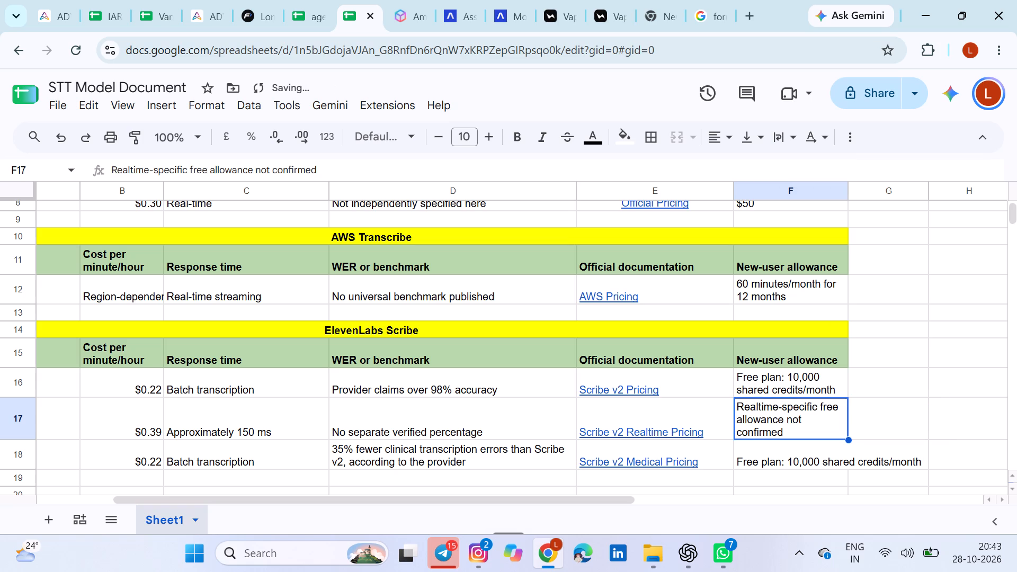
{"action": "double_click", "coordinate": [808, 457]}
{"action": "key", "text": "ctrl+a"}
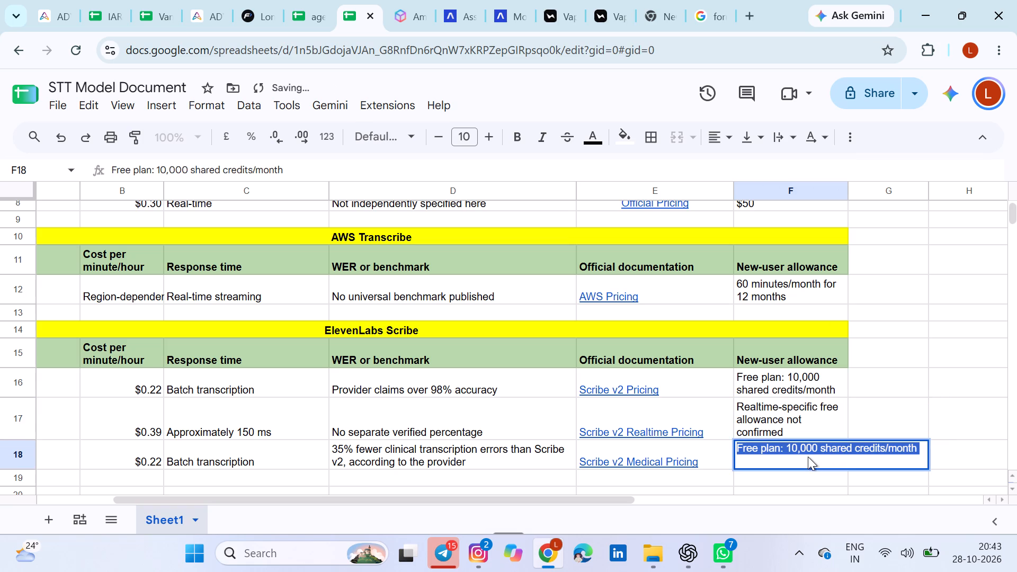
{"action": "left_click_drag", "start_coordinate": [779, 131], "coordinate": [805, 169]}
{"action": "left_click", "coordinate": [805, 169]}
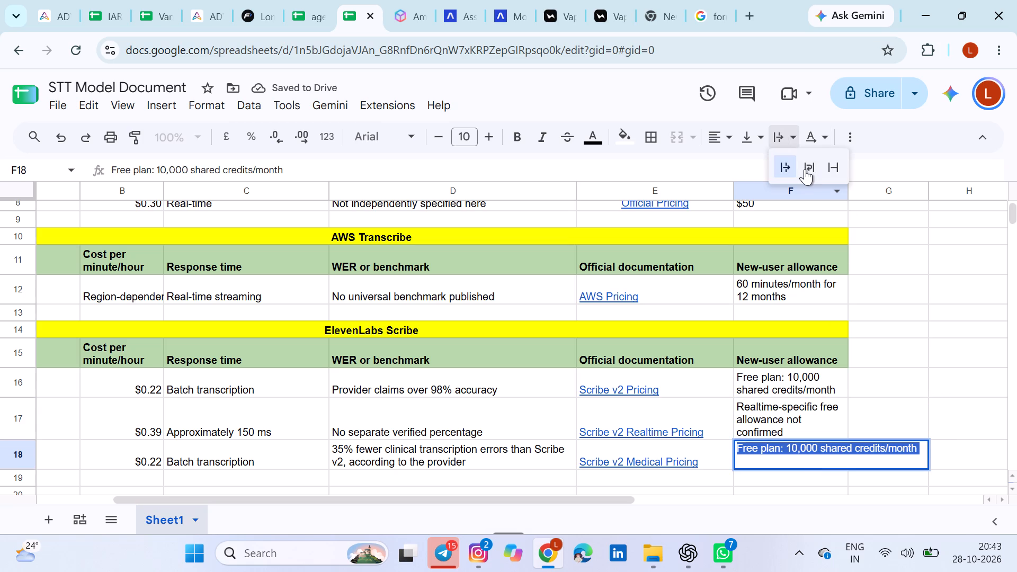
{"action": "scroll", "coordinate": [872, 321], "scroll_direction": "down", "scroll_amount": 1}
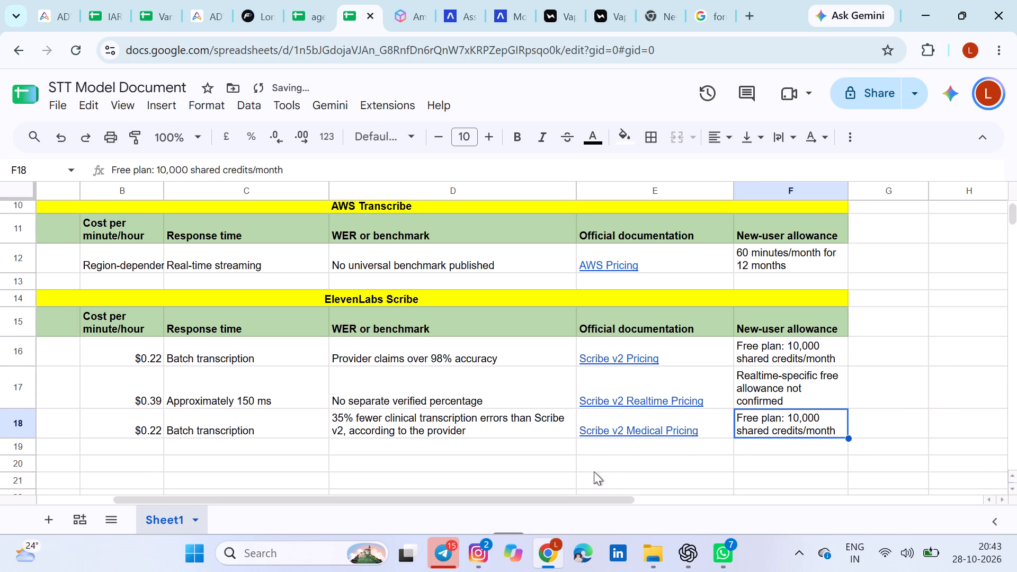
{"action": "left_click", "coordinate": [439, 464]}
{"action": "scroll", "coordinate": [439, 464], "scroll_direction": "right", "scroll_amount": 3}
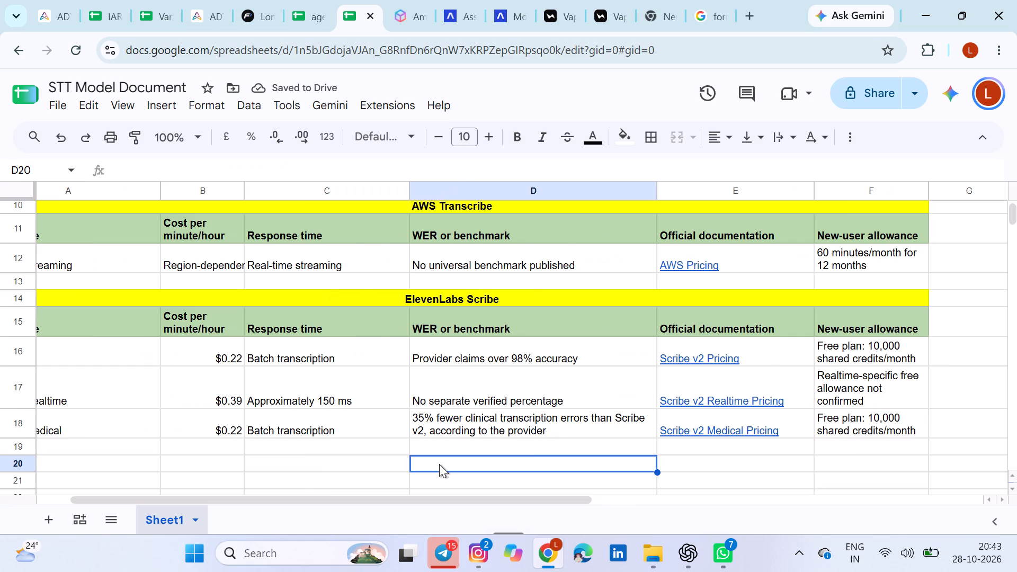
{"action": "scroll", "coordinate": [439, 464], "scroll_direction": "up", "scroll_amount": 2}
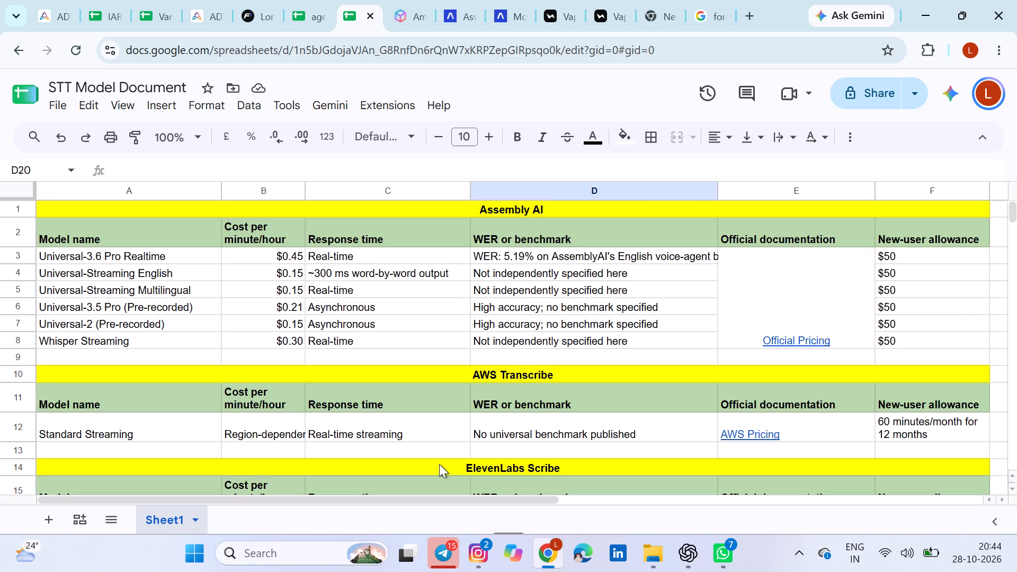
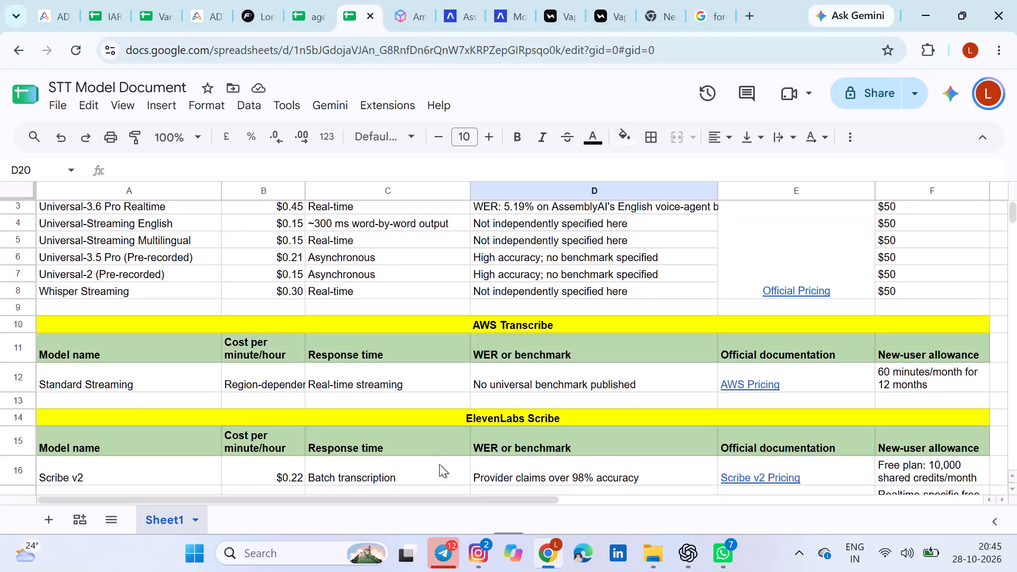
Merge the ElevenLabs Scribe official documentation cells E16 to E18 into one cell containing the Scribe v2 Pricing link.
{"action": "scroll", "coordinate": [439, 464], "scroll_direction": "down", "scroll_amount": 2}
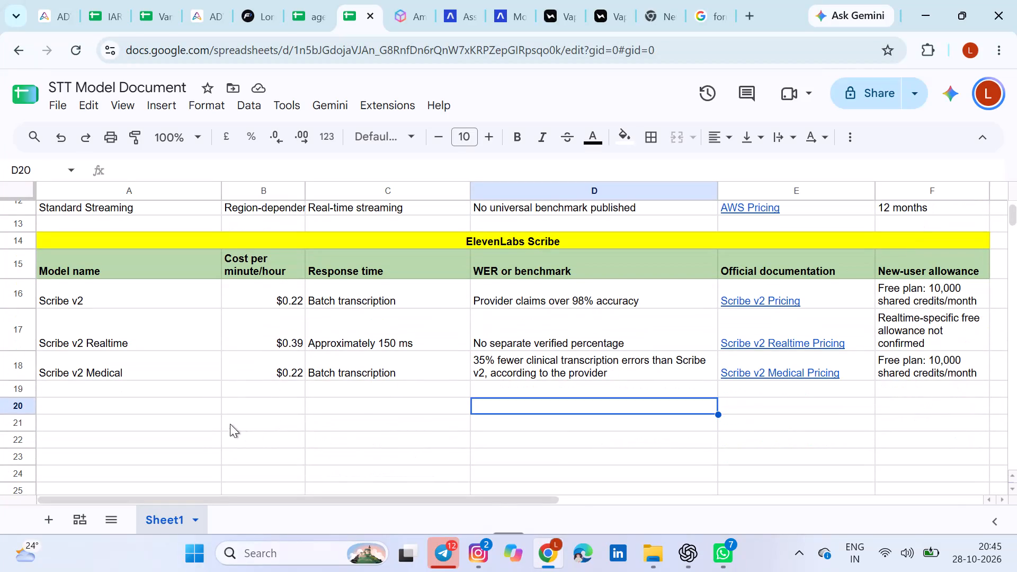
{"action": "left_click", "coordinate": [192, 407]}
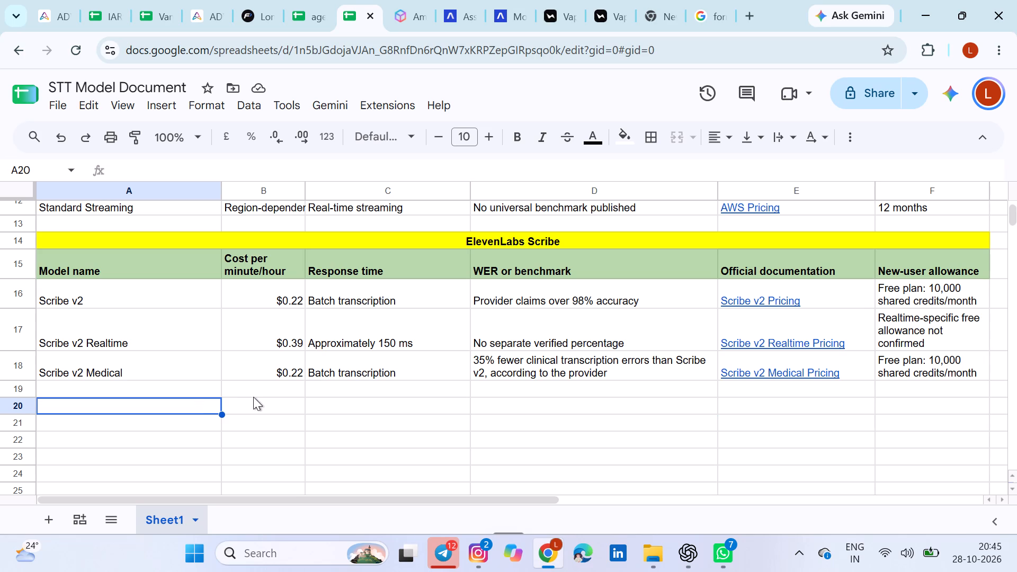
{"action": "scroll", "coordinate": [253, 397], "scroll_direction": "up", "scroll_amount": 2}
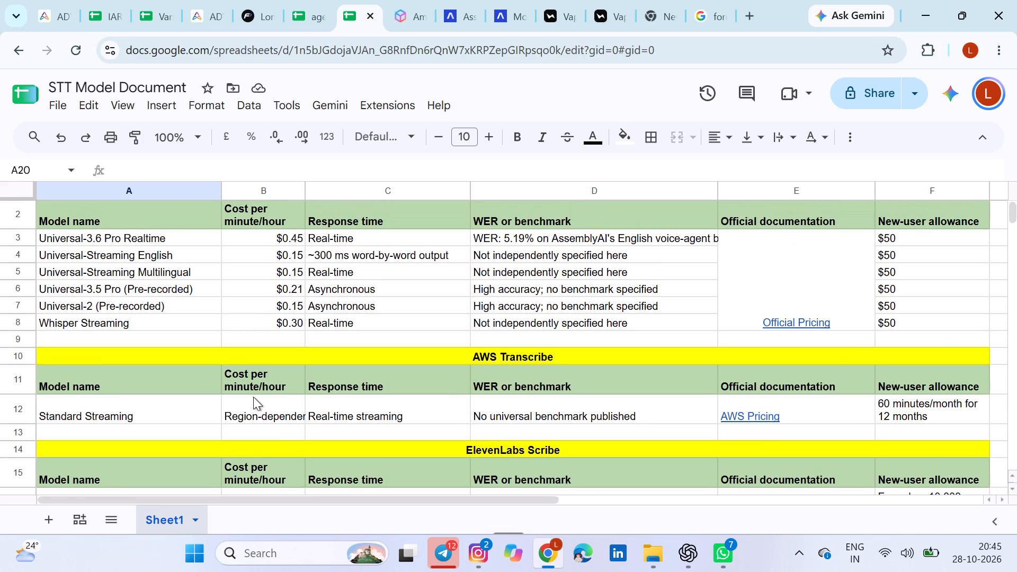
{"action": "scroll", "coordinate": [253, 397], "scroll_direction": "down", "scroll_amount": 2}
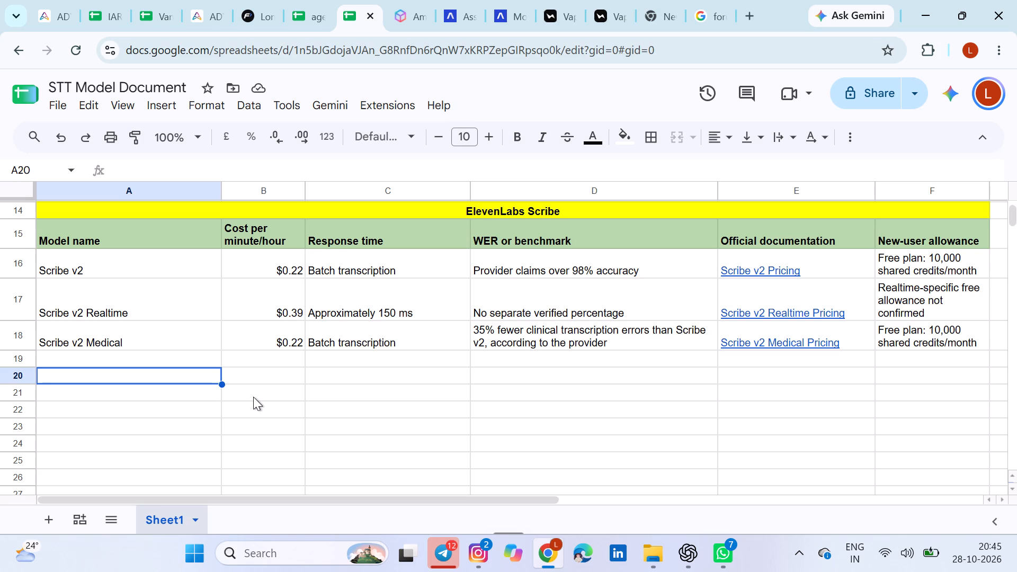
{"action": "left_click", "coordinate": [813, 268]}
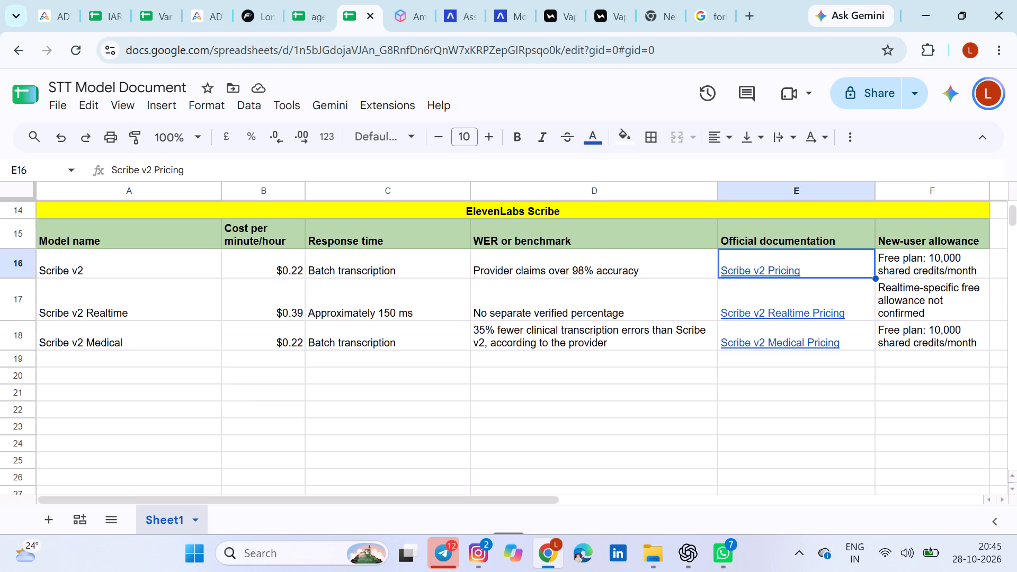
{"action": "left_click_drag", "start_coordinate": [876, 275], "coordinate": [862, 343]}
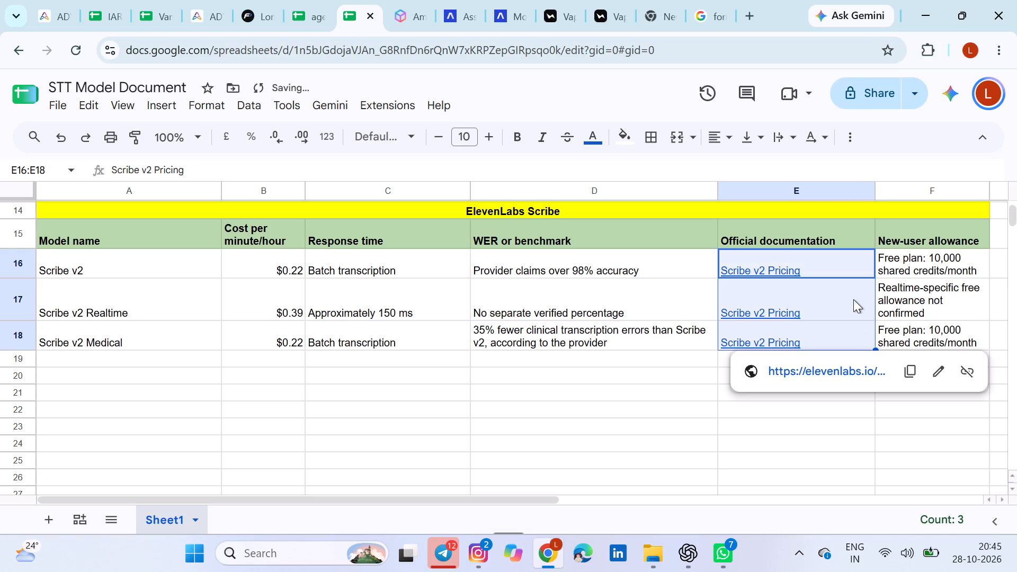
{"action": "left_click", "coordinate": [678, 137]}
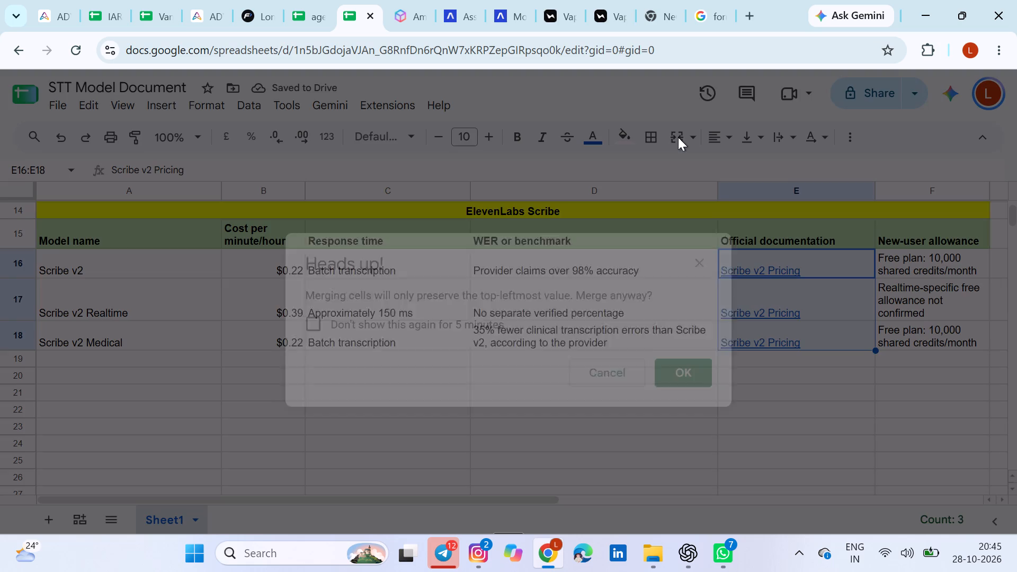
{"action": "left_click", "coordinate": [671, 365]}
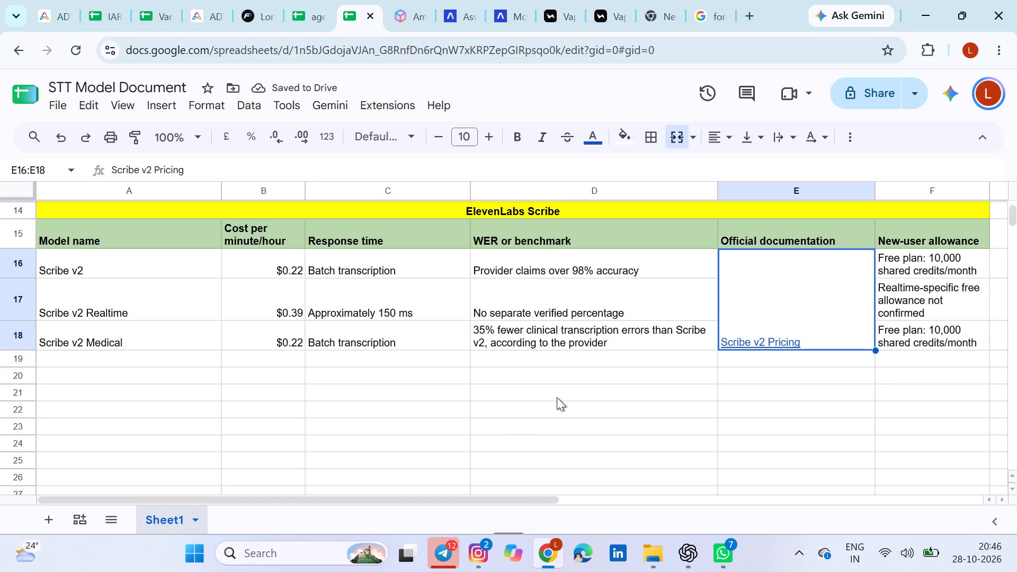
Copy the yellow ElevenLabs Scribe title row, A14:F14, and paste it at cell A20 for another provider section.
{"action": "left_click", "coordinate": [177, 380]}
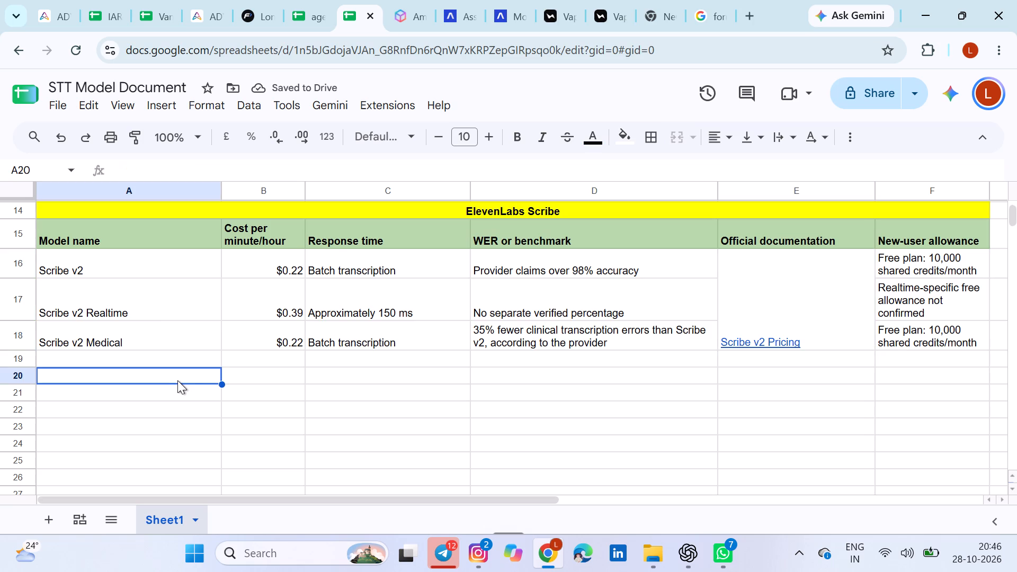
{"action": "left_click", "coordinate": [337, 208]}
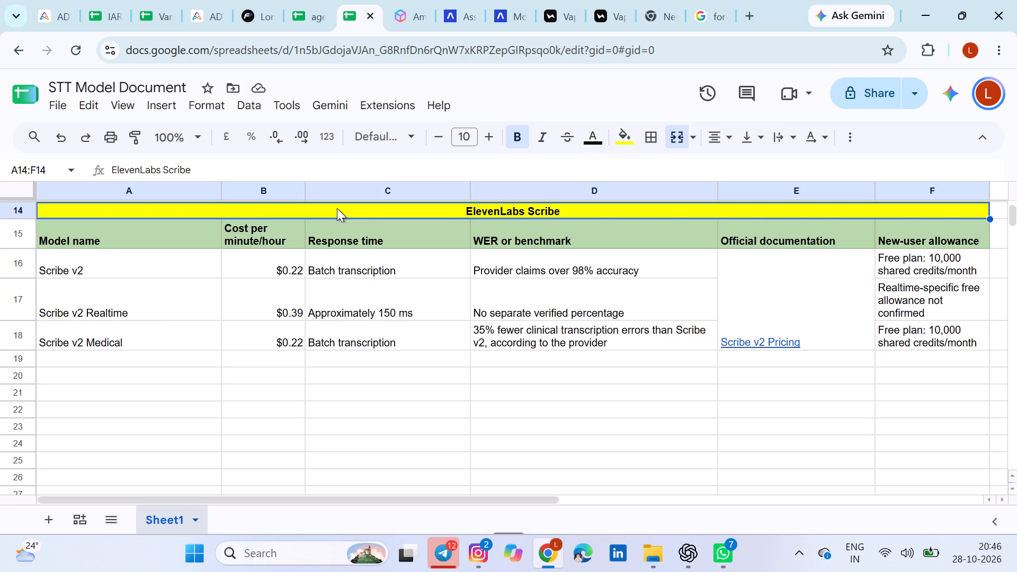
{"action": "key", "text": "ctrl+c"}
{"action": "left_click", "coordinate": [195, 378]}
{"action": "scroll", "coordinate": [195, 378], "scroll_direction": "up", "scroll_amount": 1}
{"action": "key", "text": "ctrl+v"}
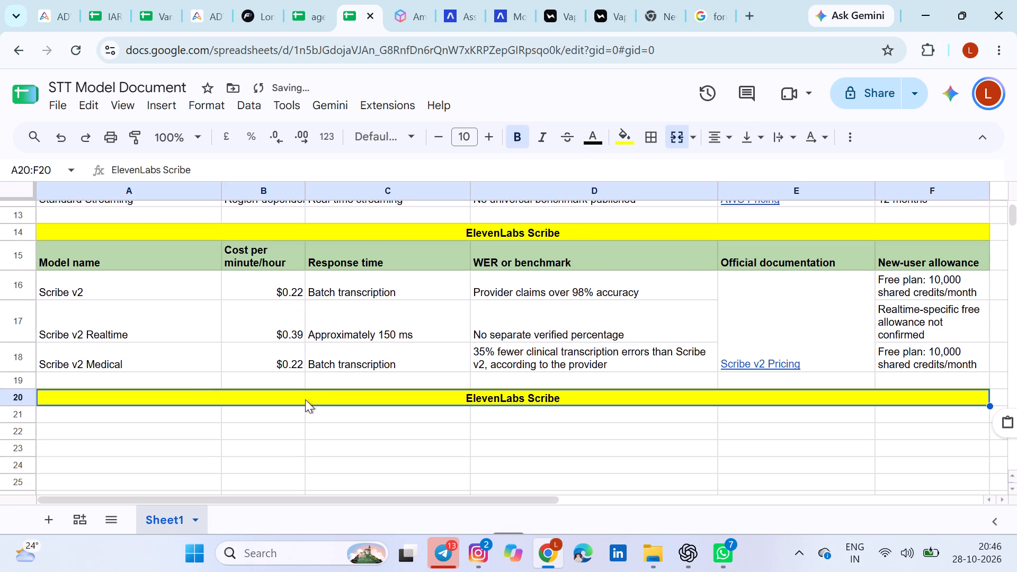
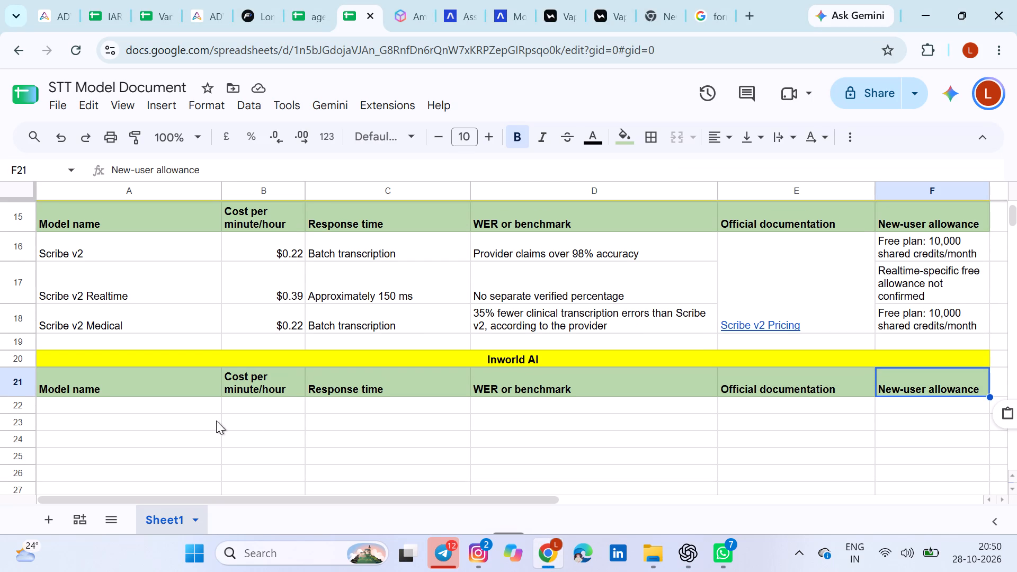
{"action": "left_click", "coordinate": [194, 409]}
{"action": "key", "text": "ctrl+v"}
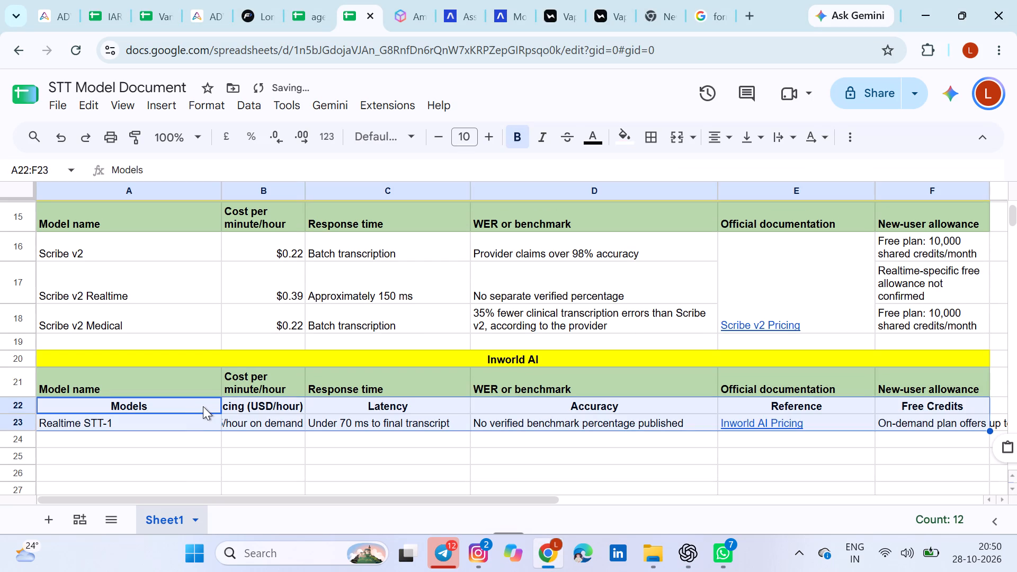
Delete row 22, the redundant header row pasted with the Inworld AI table.
{"action": "left_click", "coordinate": [206, 404]}
{"action": "left_click_drag", "start_coordinate": [218, 412], "coordinate": [227, 412]}
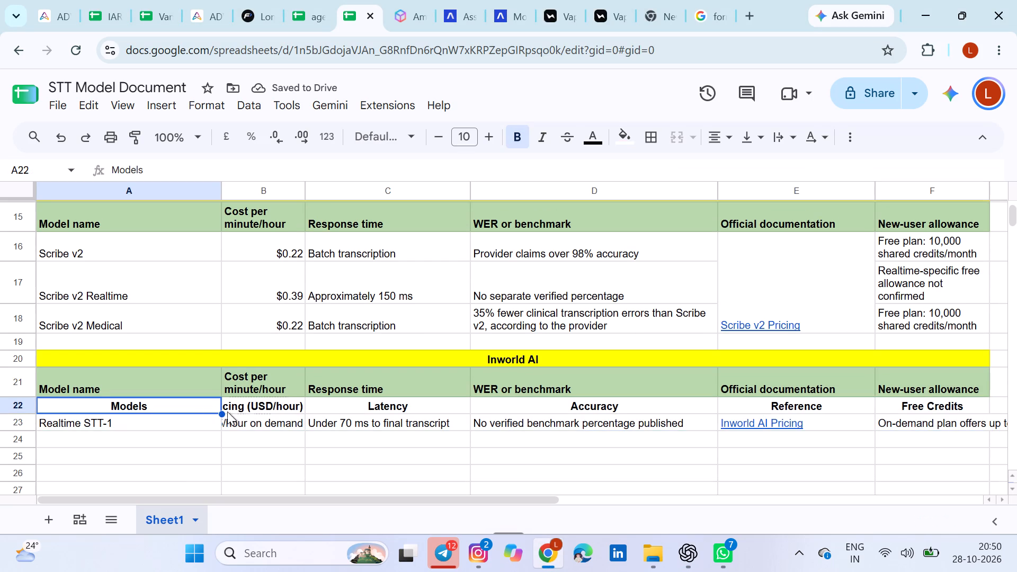
{"action": "left_click_drag", "start_coordinate": [227, 412], "coordinate": [885, 411]}
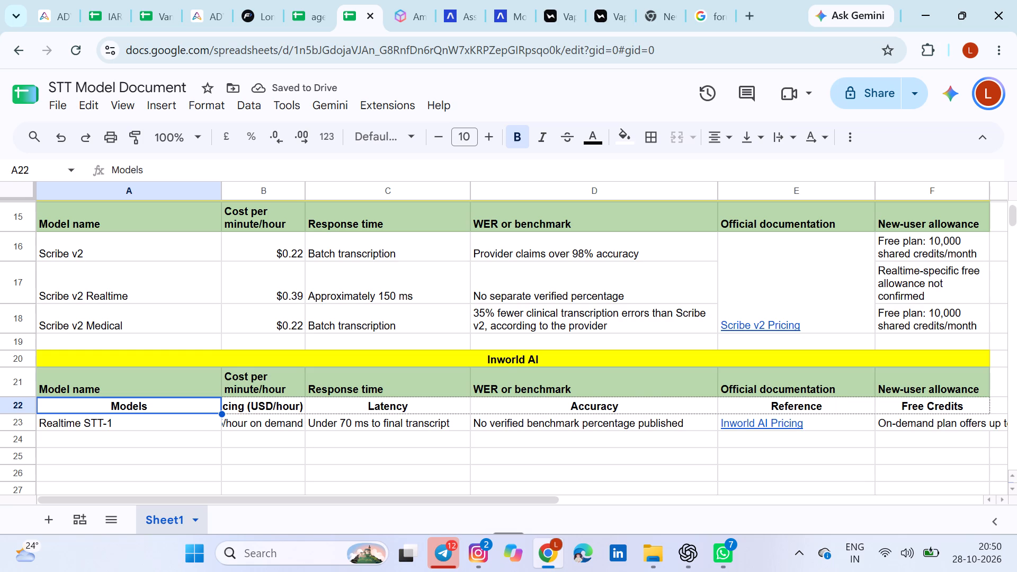
{"action": "left_click_drag", "start_coordinate": [885, 411], "coordinate": [842, 398]}
{"action": "right_click", "coordinate": [822, 402]}
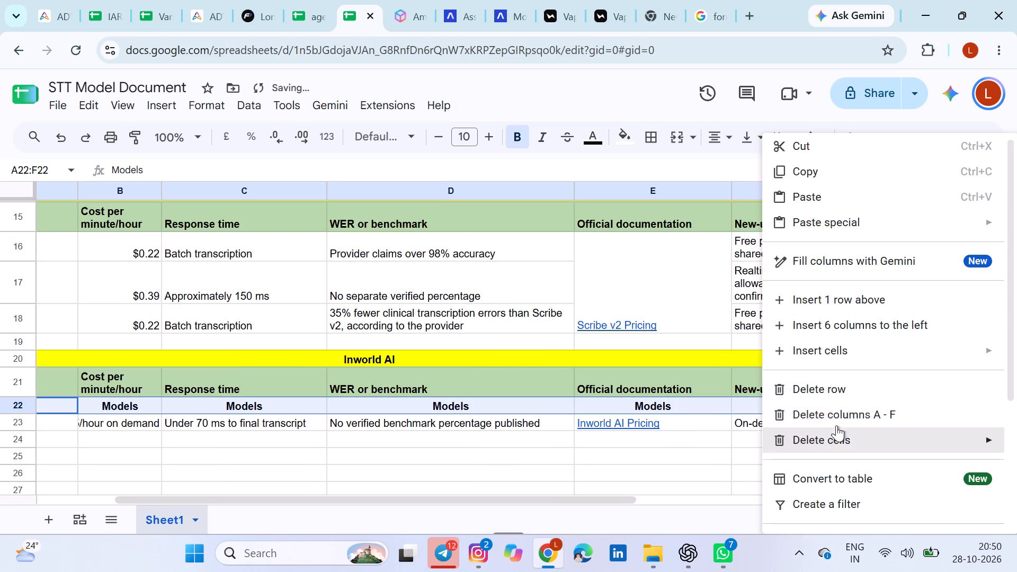
{"action": "left_click", "coordinate": [852, 394]}
Set text wrapping to wrap for the Realtime STT-1 new-user allowance in cell F22.
{"action": "scroll", "coordinate": [590, 426], "scroll_direction": "right", "scroll_amount": 1}
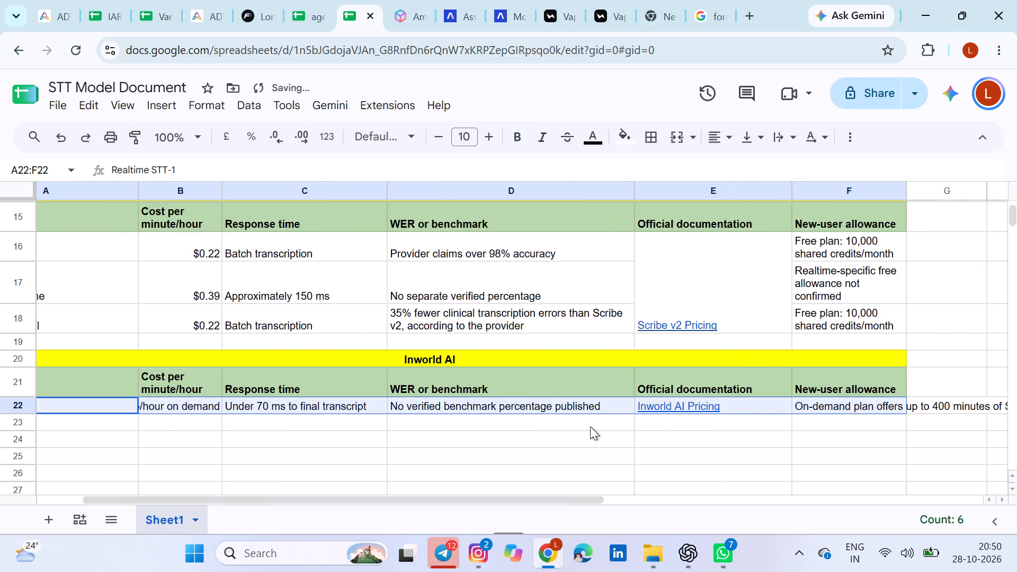
{"action": "scroll", "coordinate": [590, 426], "scroll_direction": "left", "scroll_amount": 1}
{"action": "double_click", "coordinate": [782, 404]}
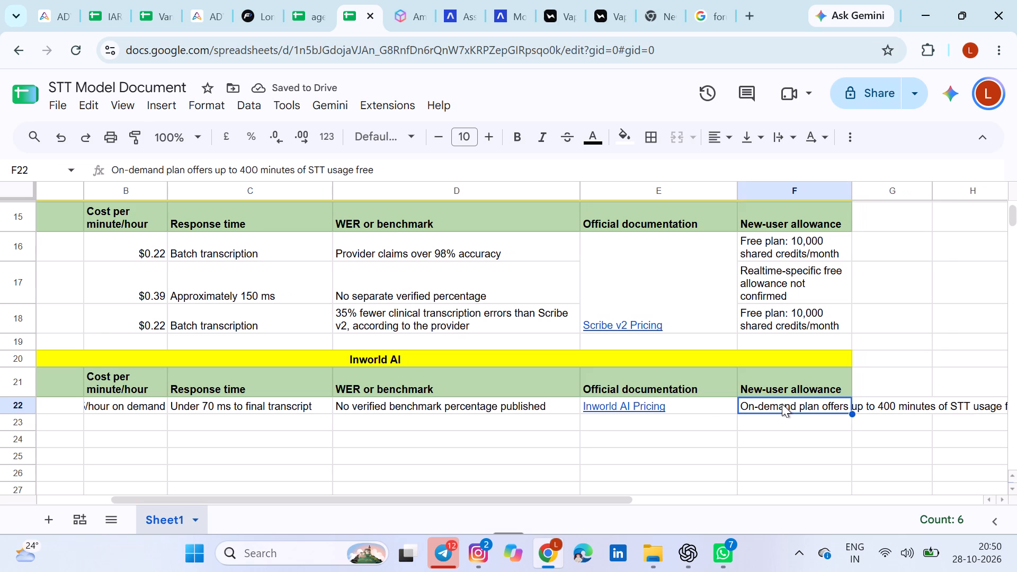
{"action": "key", "text": "ctrl+a"}
{"action": "left_click", "coordinate": [791, 127]}
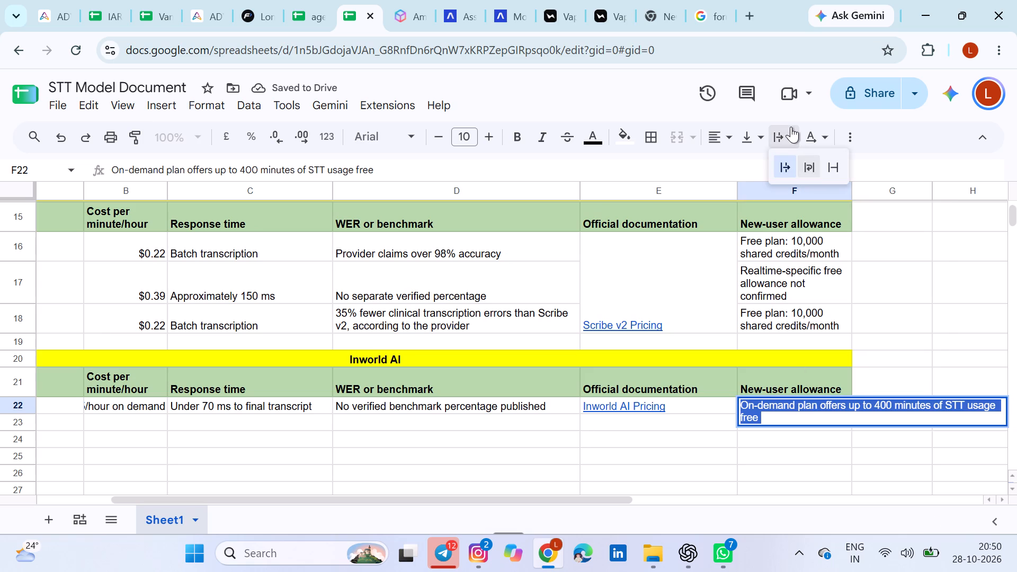
{"action": "left_click", "coordinate": [809, 164]}
Set text wrapping to wrap for the Realtime STT-1 cost in cell B22.
{"action": "scroll", "coordinate": [660, 290], "scroll_direction": "right", "scroll_amount": 1}
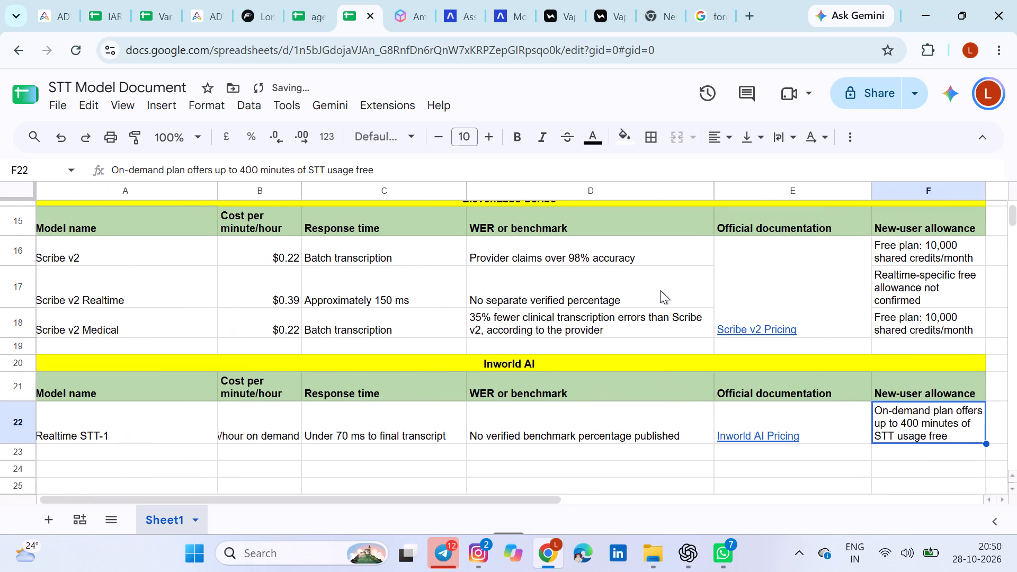
{"action": "scroll", "coordinate": [660, 290], "scroll_direction": "right", "scroll_amount": 1}
{"action": "double_click", "coordinate": [275, 424]}
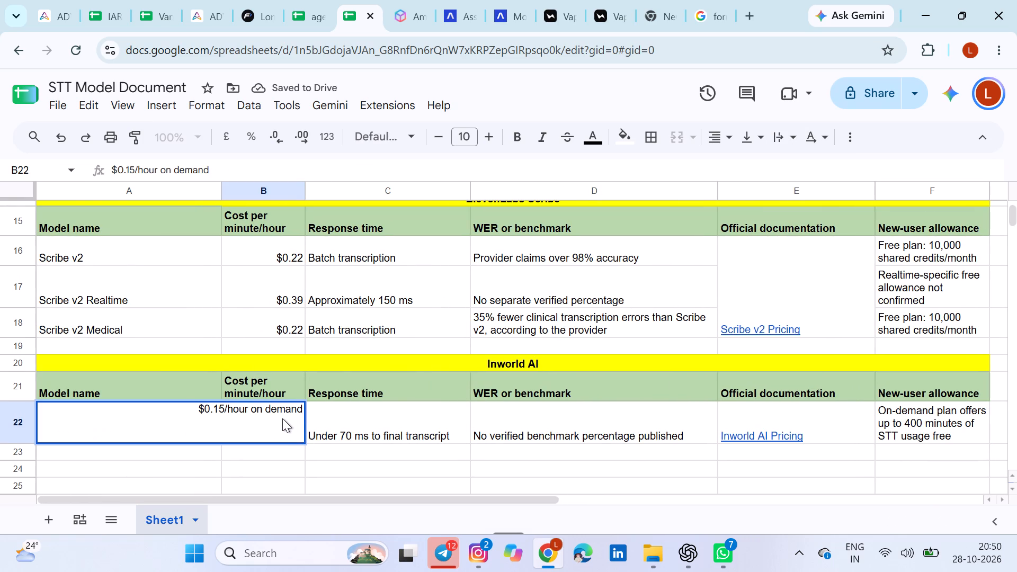
{"action": "key", "text": "ctrl+a"}
{"action": "left_click", "coordinate": [795, 132]}
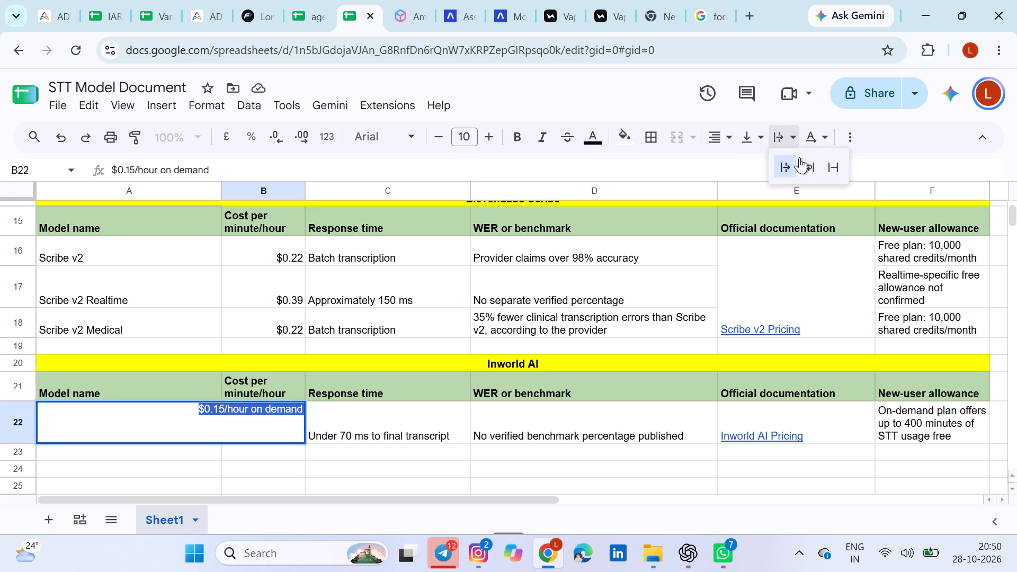
{"action": "left_click", "coordinate": [805, 167]}
Select cell A24 beneath the Inworld AI section as the starting point for another provider section.
{"action": "scroll", "coordinate": [543, 306], "scroll_direction": "down", "scroll_amount": 1}
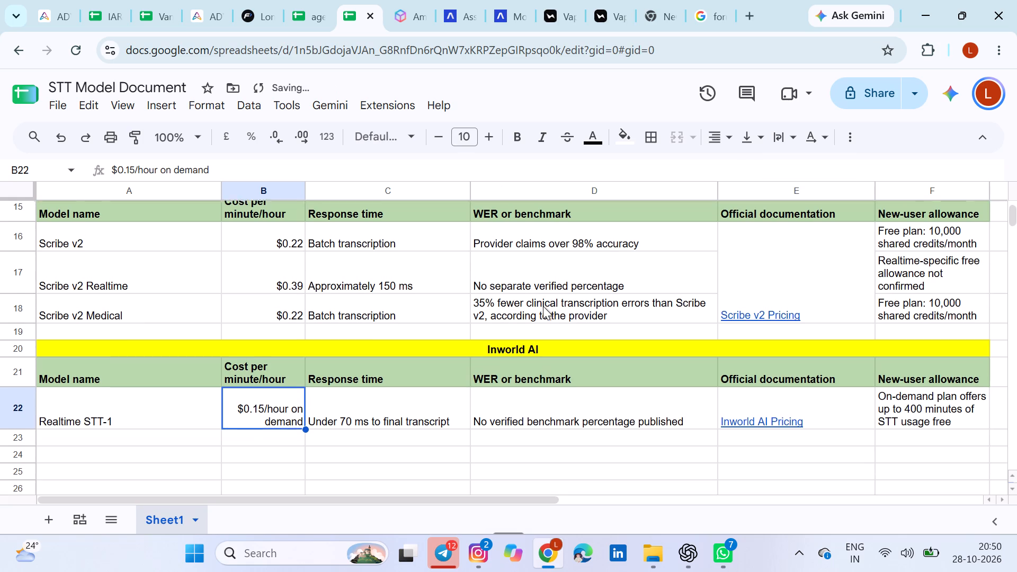
{"action": "scroll", "coordinate": [543, 306], "scroll_direction": "down", "scroll_amount": 1}
{"action": "scroll", "coordinate": [543, 306], "scroll_direction": "right", "scroll_amount": 1}
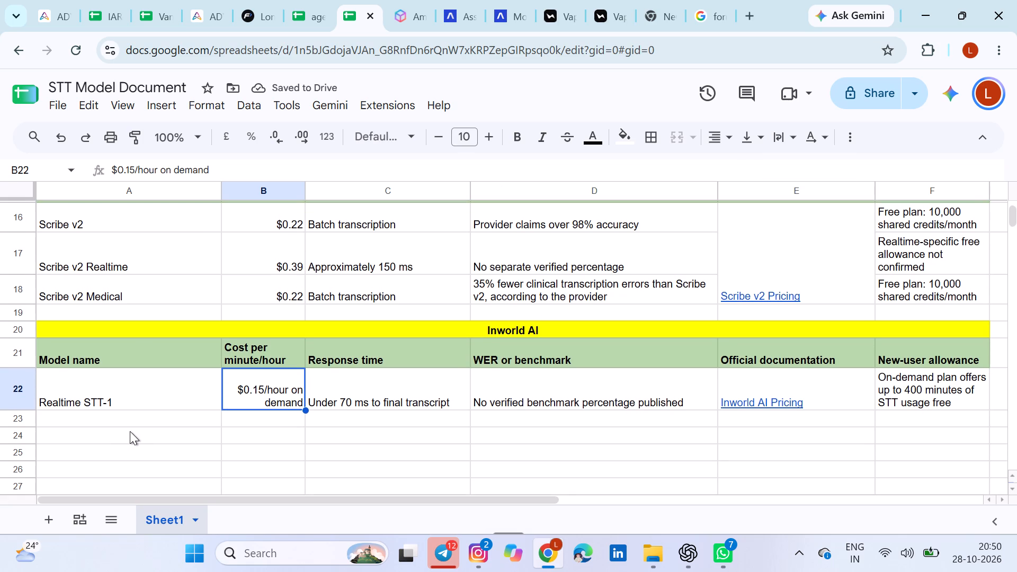
{"action": "left_click", "coordinate": [130, 431]}
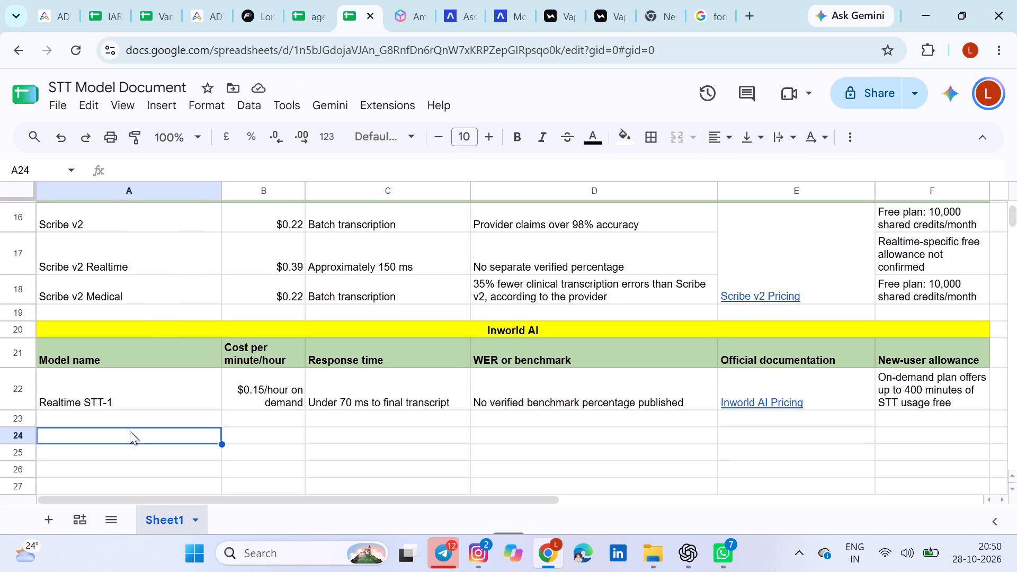
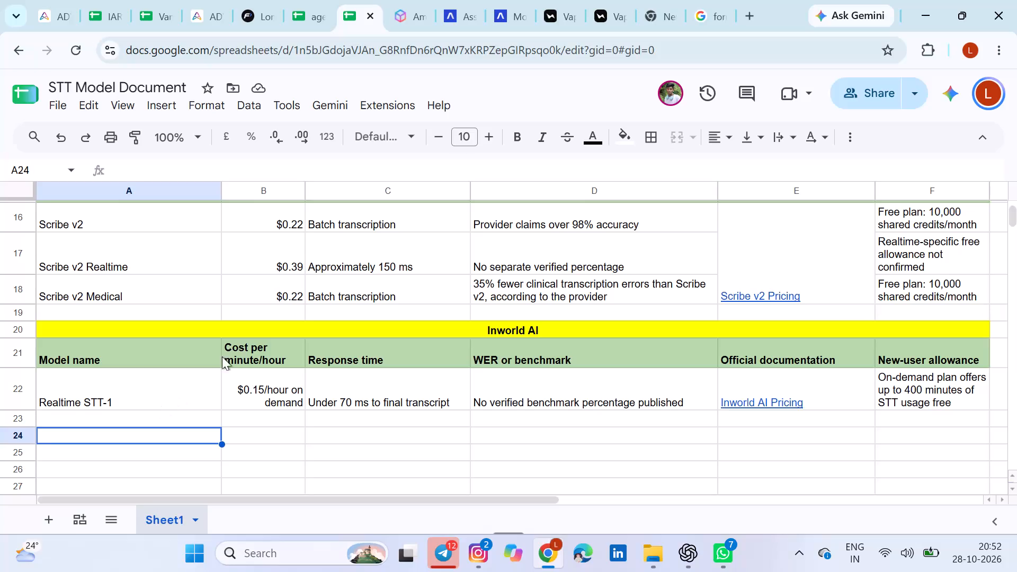
Set text wrapping to wrap for the Universal-3.6 Pro Realtime benchmark in cell D3 of the Assembly AI section.
{"action": "scroll", "coordinate": [231, 352], "scroll_direction": "up", "scroll_amount": 3}
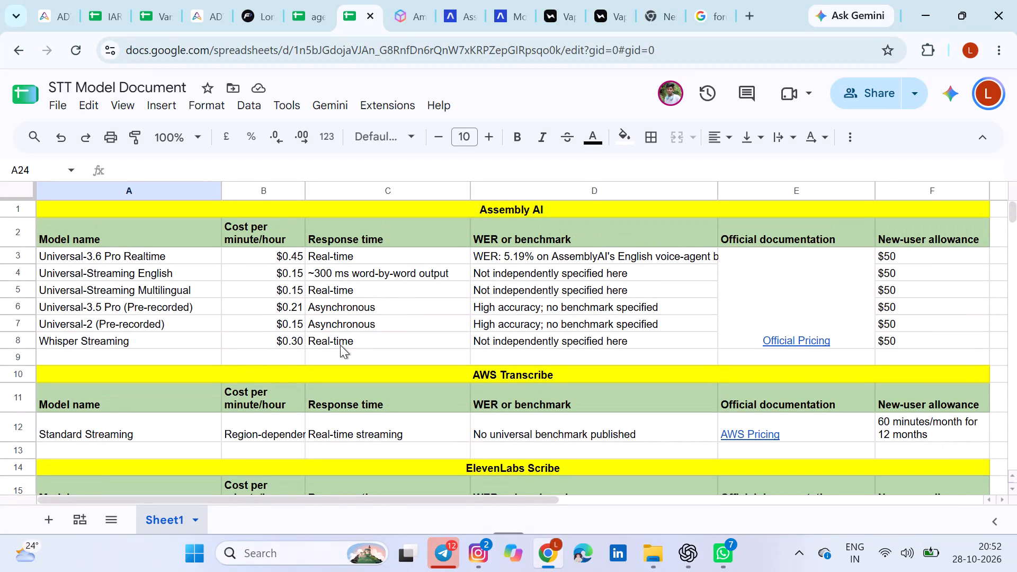
{"action": "double_click", "coordinate": [609, 256]}
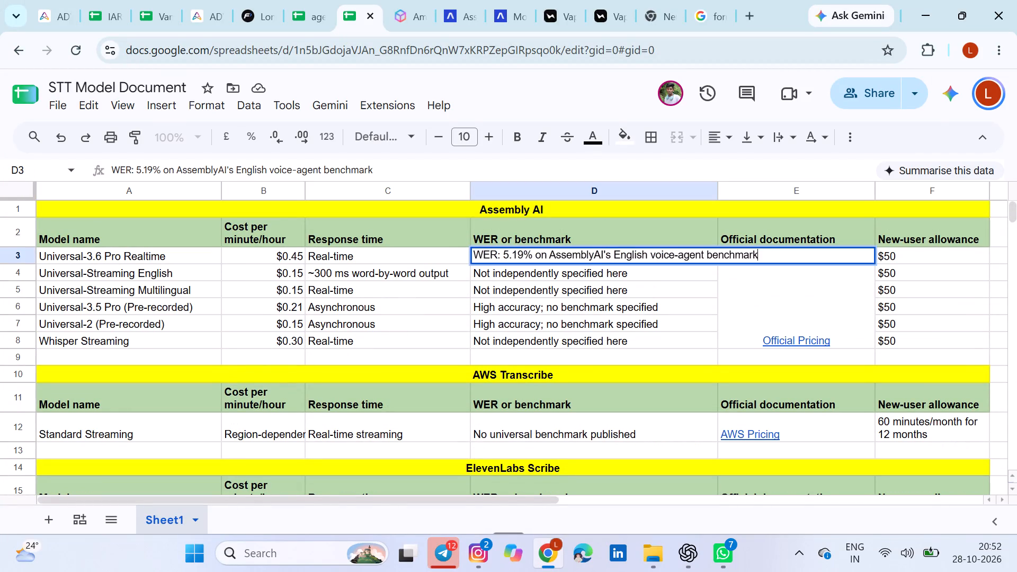
{"action": "key", "text": "ctrl+a"}
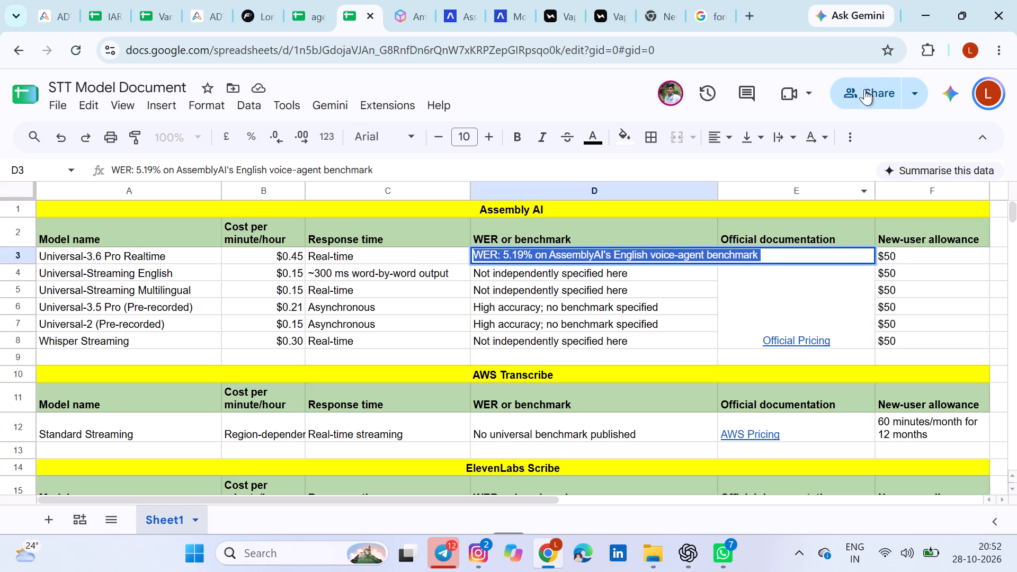
{"action": "left_click", "coordinate": [774, 146]}
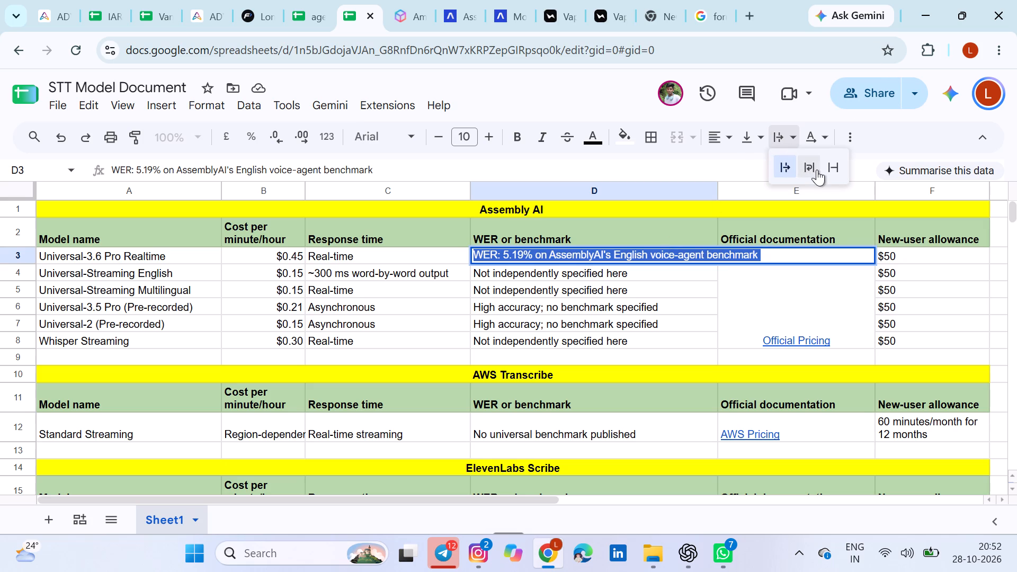
{"action": "left_click", "coordinate": [817, 169]}
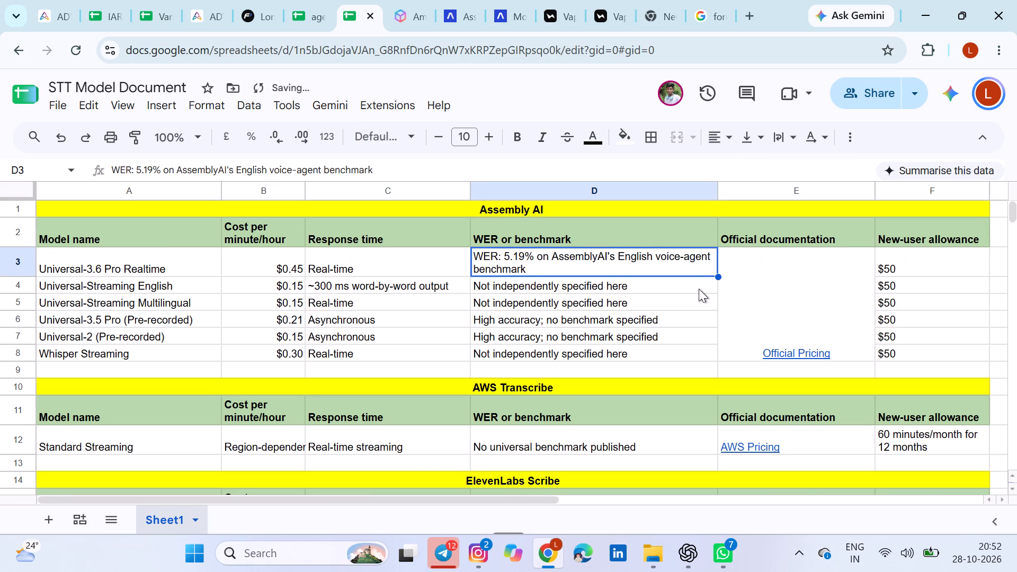
Review the Assembly AI, AWS Transcribe and ElevenLabs Scribe sections, checking their entries and formatting across all columns.
{"action": "scroll", "coordinate": [699, 289], "scroll_direction": "left", "scroll_amount": 3}
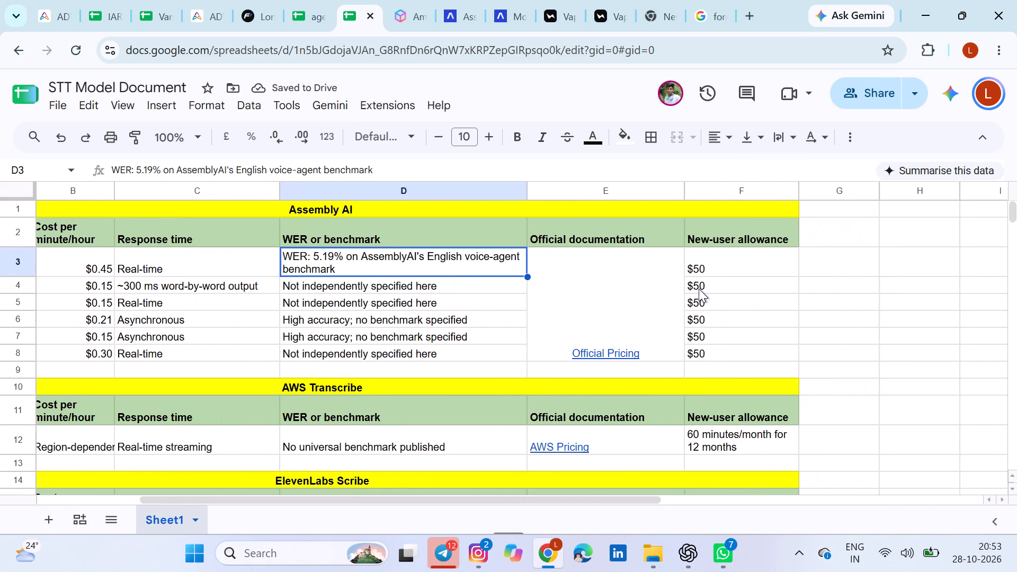
{"action": "scroll", "coordinate": [699, 289], "scroll_direction": "left", "scroll_amount": 1}
{"action": "scroll", "coordinate": [699, 289], "scroll_direction": "right", "scroll_amount": 3}
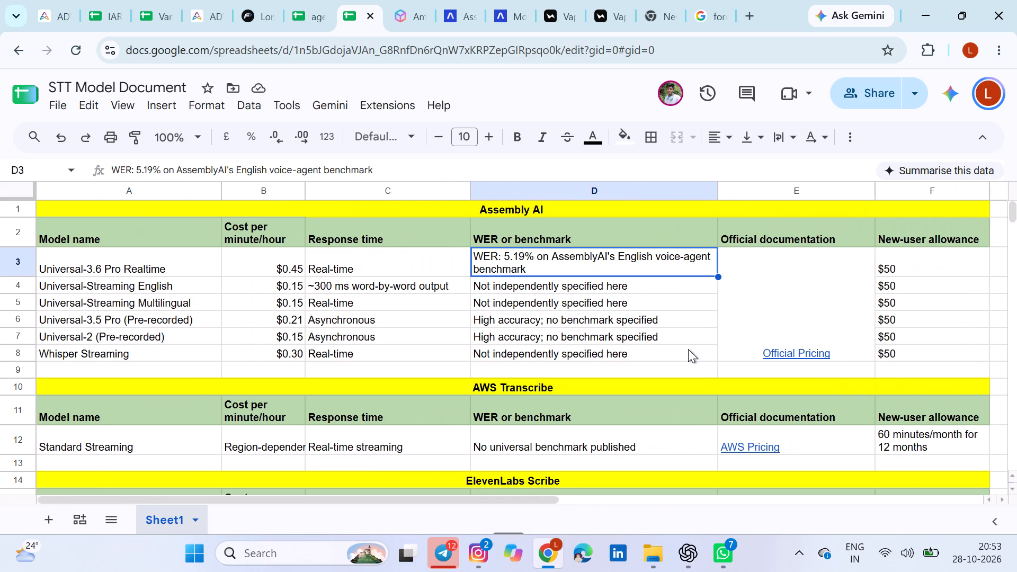
{"action": "scroll", "coordinate": [688, 349], "scroll_direction": "down", "scroll_amount": 1}
{"action": "scroll", "coordinate": [688, 349], "scroll_direction": "up", "scroll_amount": 1}
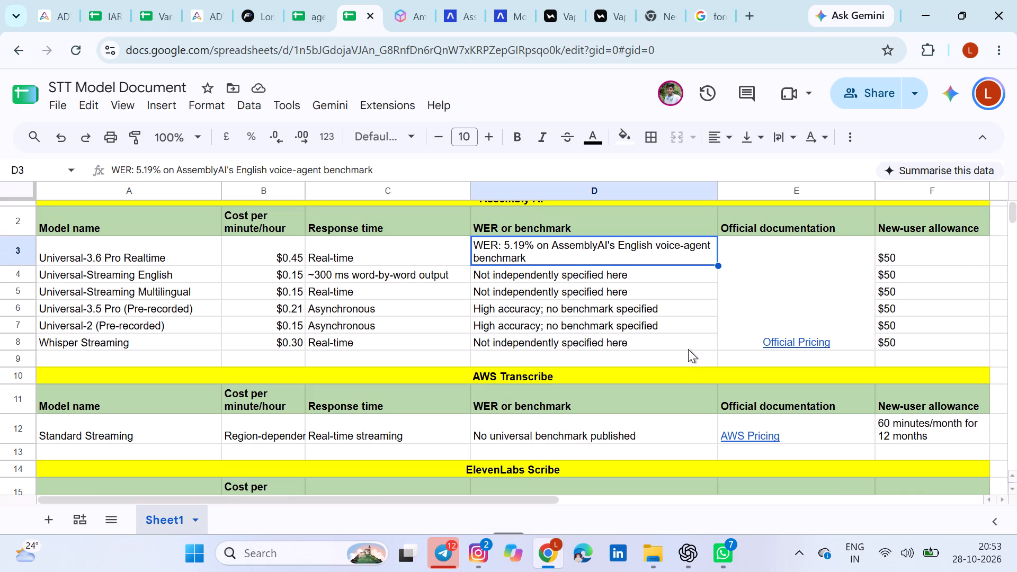
{"action": "scroll", "coordinate": [688, 349], "scroll_direction": "down", "scroll_amount": 1}
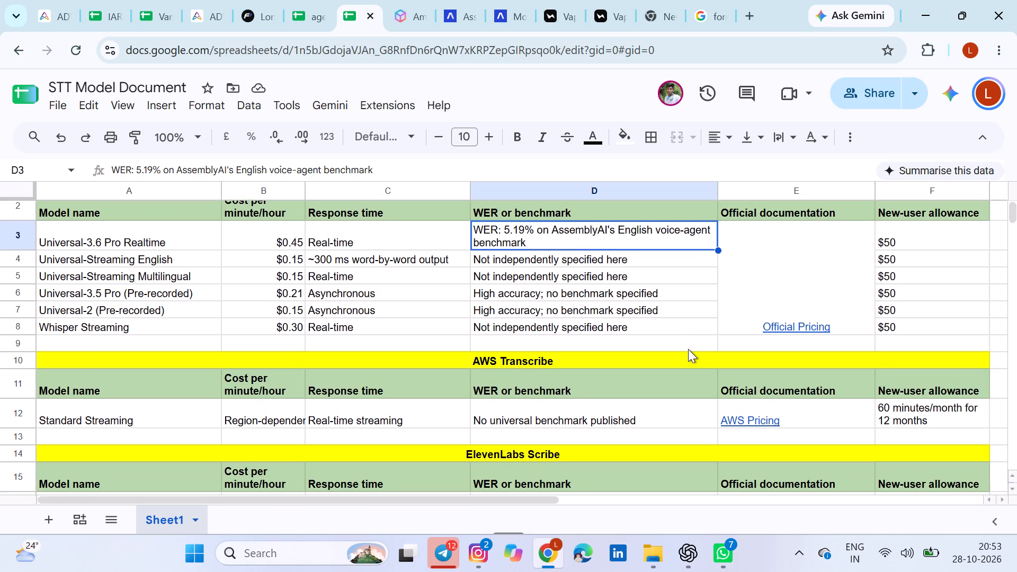
{"action": "scroll", "coordinate": [688, 349], "scroll_direction": "down", "scroll_amount": 1}
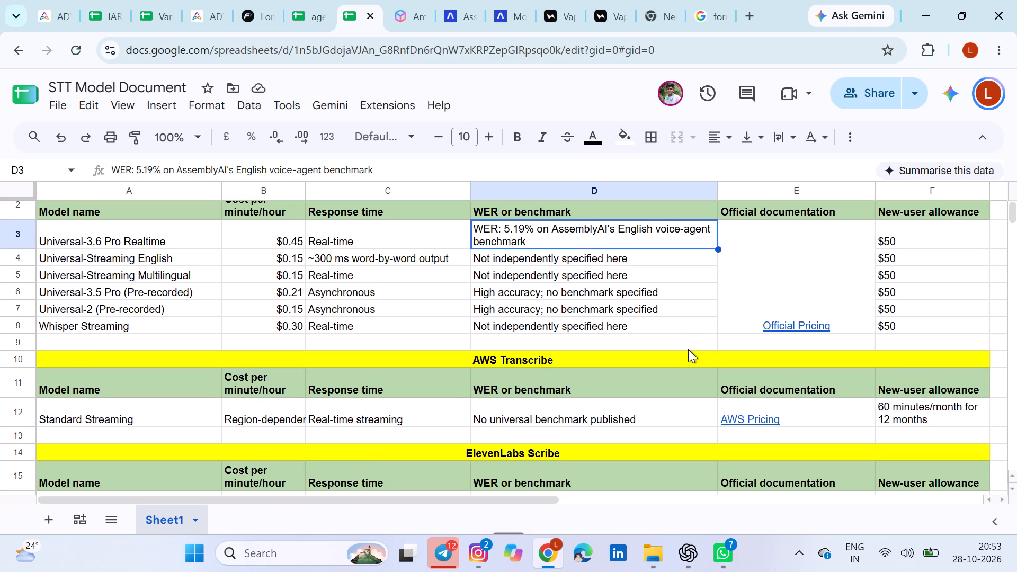
{"action": "scroll", "coordinate": [504, 337], "scroll_direction": "down", "scroll_amount": 1}
{"action": "scroll", "coordinate": [504, 337], "scroll_direction": "up", "scroll_amount": 1}
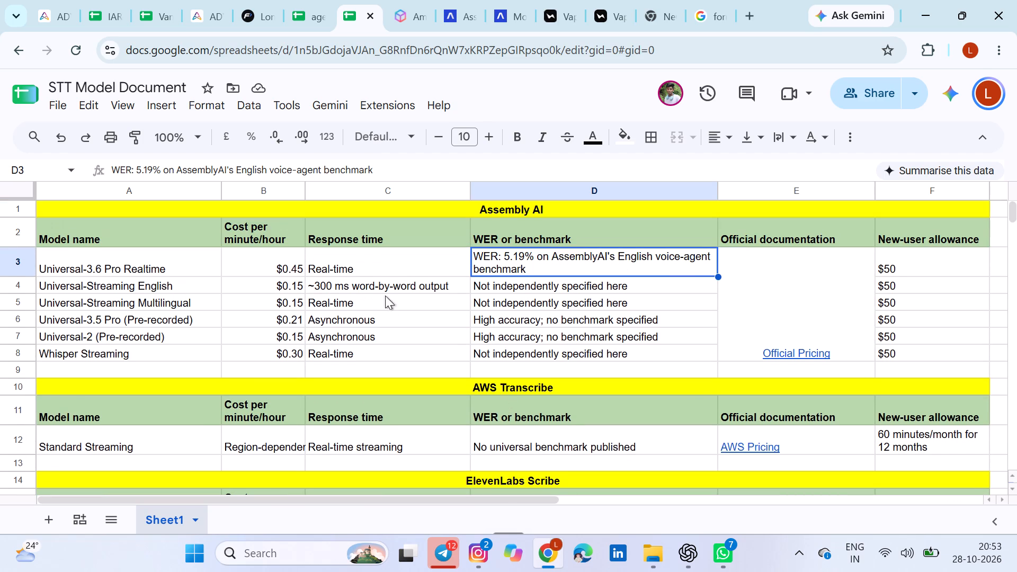
{"action": "left_click", "coordinate": [378, 270]}
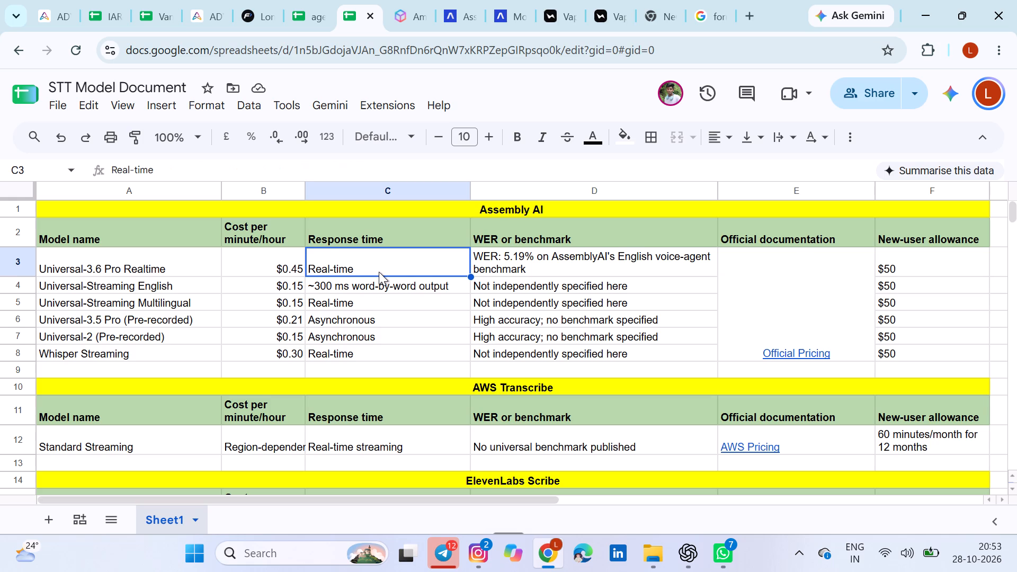
{"action": "scroll", "coordinate": [379, 272], "scroll_direction": "down", "scroll_amount": 3}
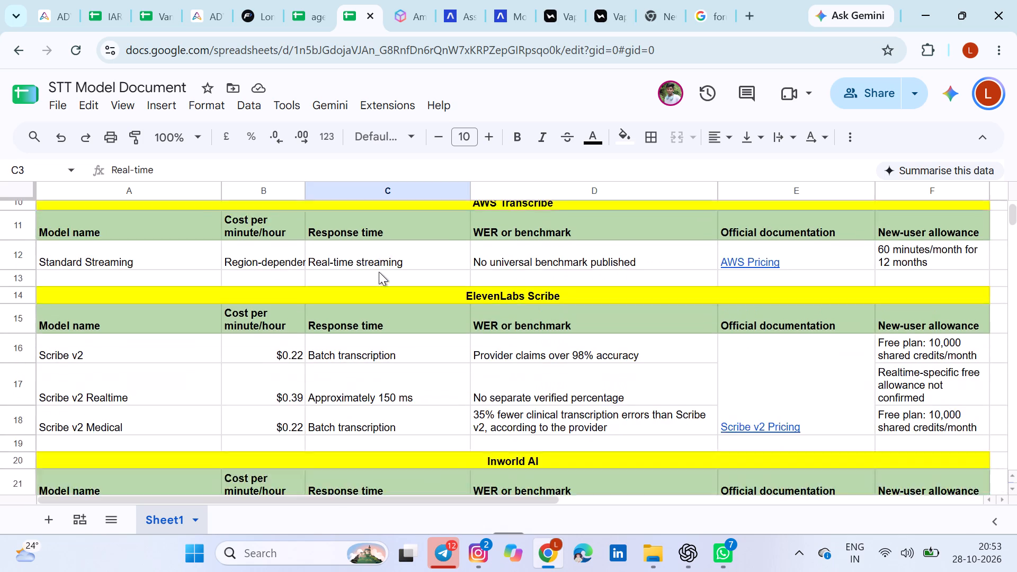
{"action": "scroll", "coordinate": [379, 272], "scroll_direction": "up", "scroll_amount": 2}
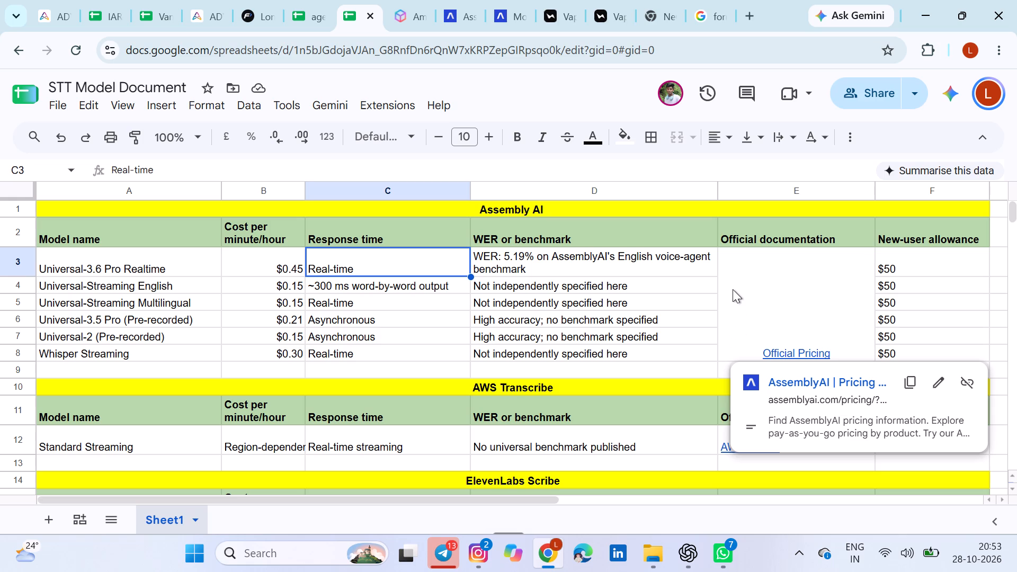
Examine the comparison's column headings and the empty column G beside New-user allowance, rechecking the Assembly AI and AWS Transcribe rows.
{"action": "left_click", "coordinate": [623, 231]}
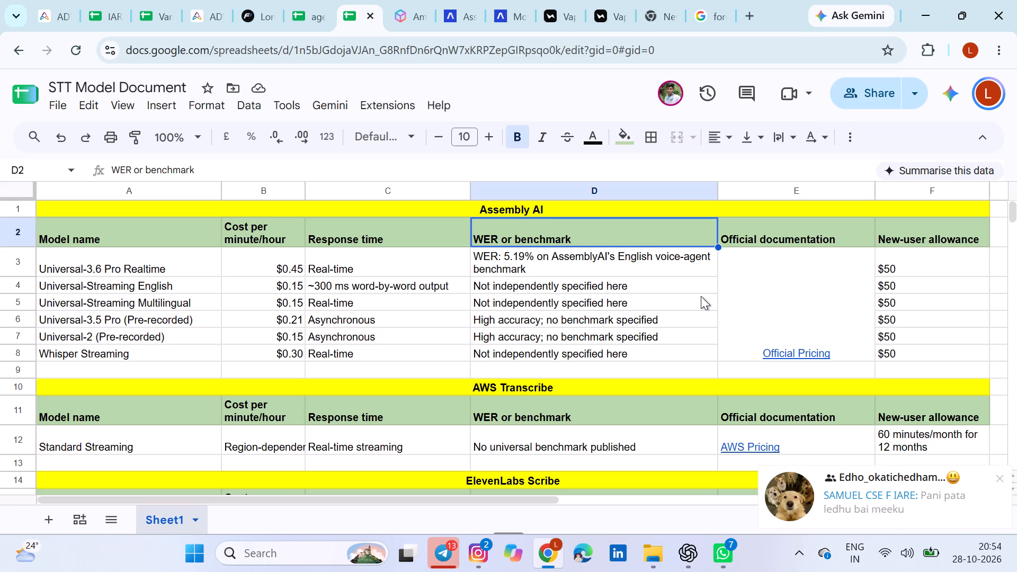
{"action": "scroll", "coordinate": [701, 296], "scroll_direction": "left", "scroll_amount": 3}
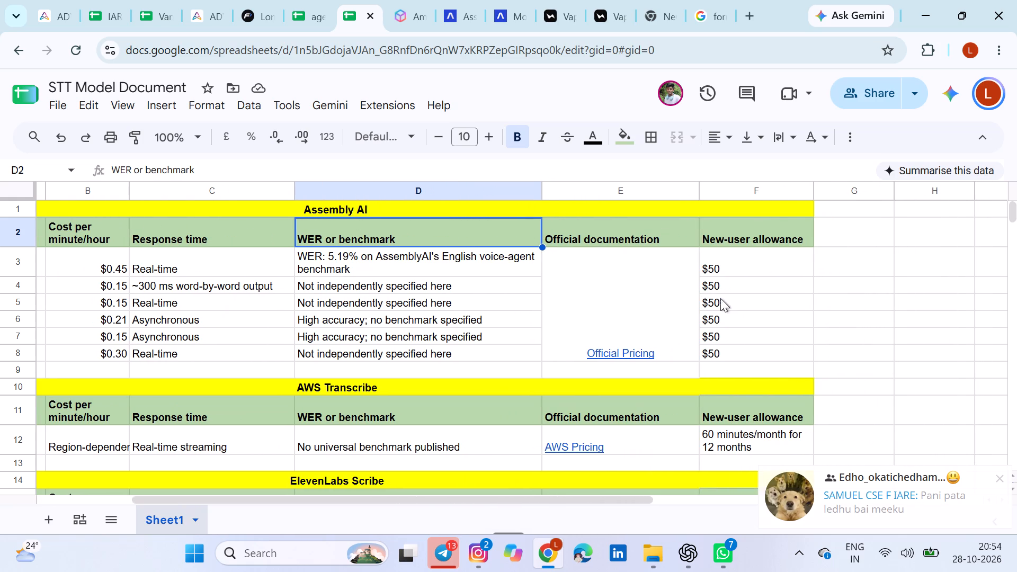
{"action": "left_click", "coordinate": [835, 237]}
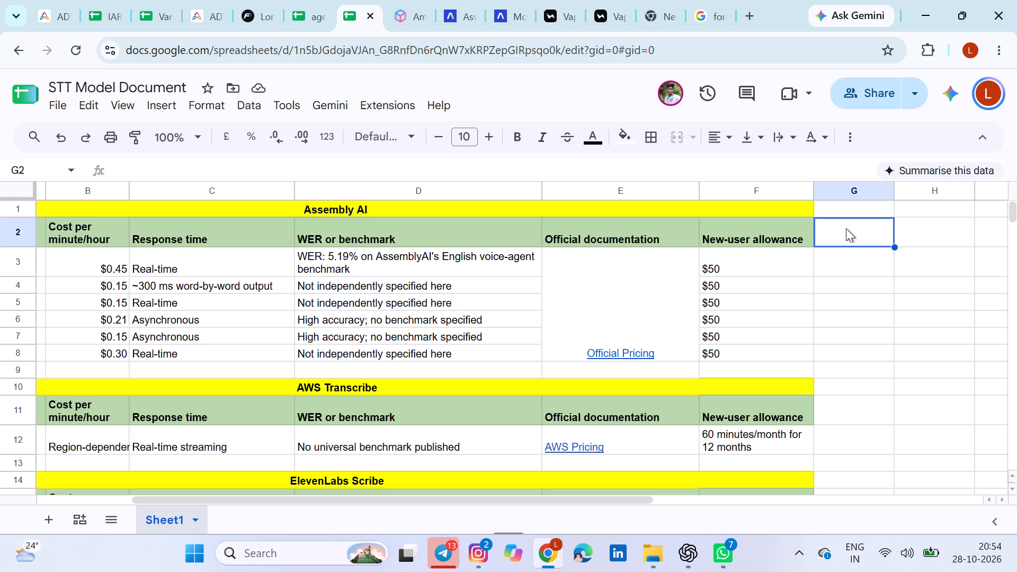
{"action": "scroll", "coordinate": [560, 257], "scroll_direction": "right", "scroll_amount": 3}
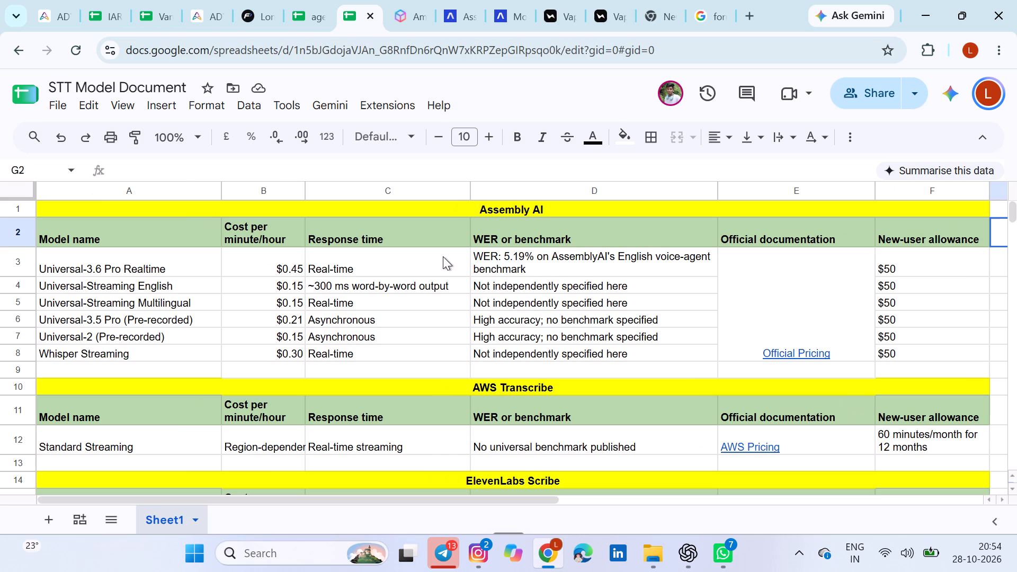
{"action": "scroll", "coordinate": [289, 302], "scroll_direction": "down", "scroll_amount": 1}
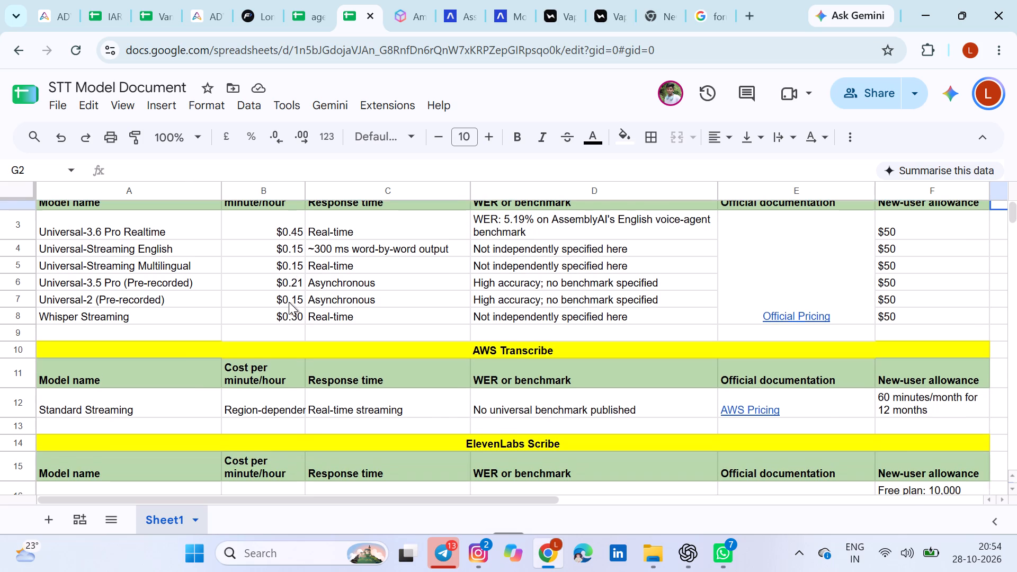
{"action": "scroll", "coordinate": [289, 302], "scroll_direction": "down", "scroll_amount": 1}
{"action": "scroll", "coordinate": [289, 302], "scroll_direction": "up", "scroll_amount": 1}
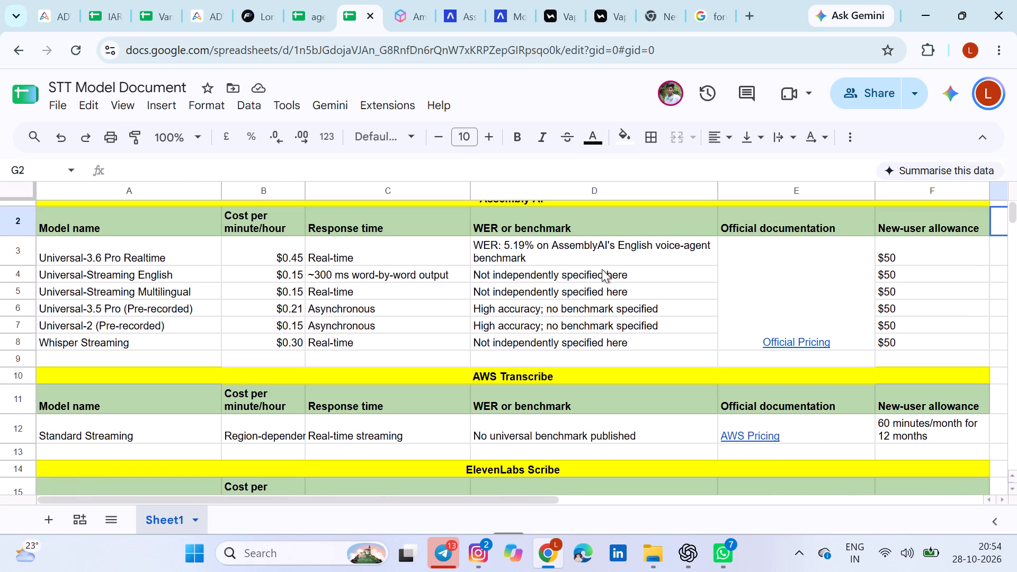
{"action": "scroll", "coordinate": [688, 280], "scroll_direction": "left", "scroll_amount": 3}
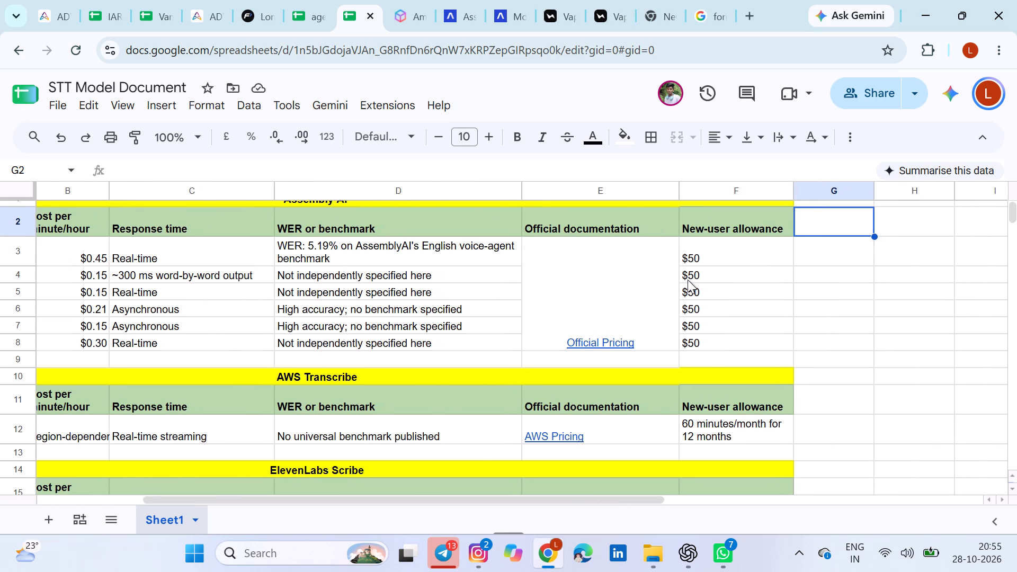
{"action": "scroll", "coordinate": [688, 280], "scroll_direction": "up", "scroll_amount": 1}
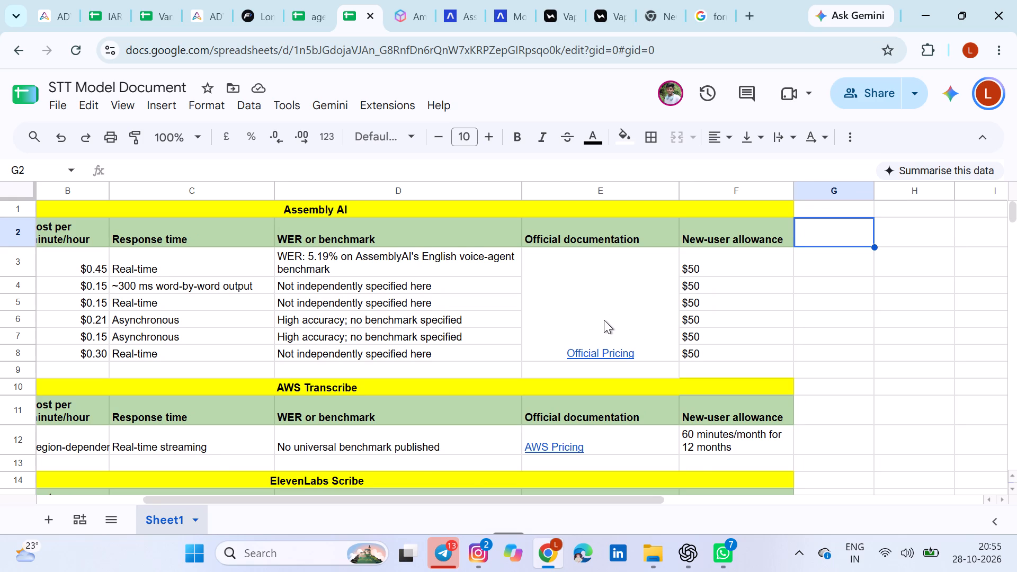
{"action": "scroll", "coordinate": [604, 320], "scroll_direction": "right", "scroll_amount": 3}
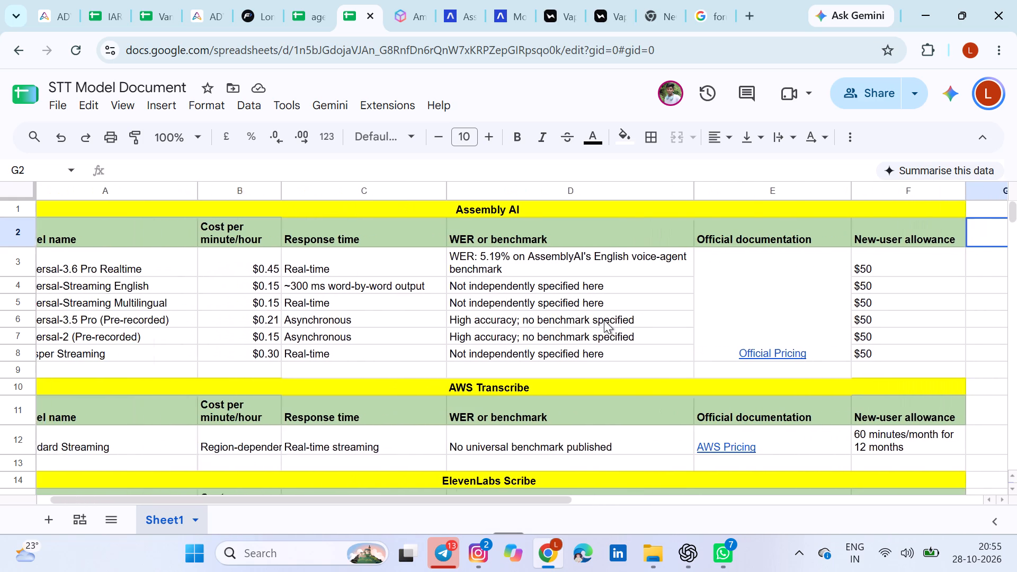
{"action": "scroll", "coordinate": [604, 320], "scroll_direction": "right", "scroll_amount": 1}
{"action": "scroll", "coordinate": [604, 320], "scroll_direction": "down", "scroll_amount": 1}
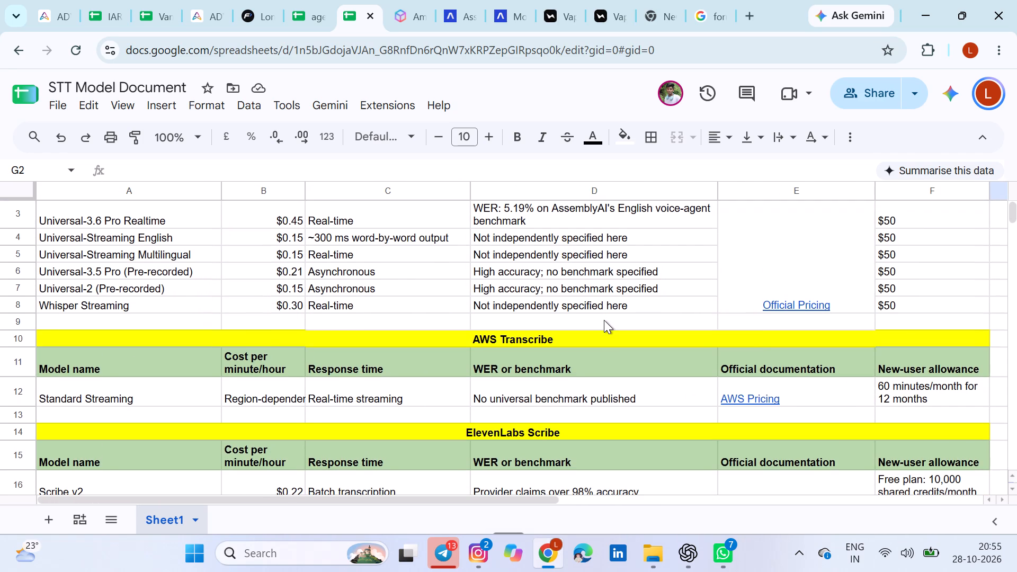
{"action": "scroll", "coordinate": [604, 320], "scroll_direction": "up", "scroll_amount": 1}
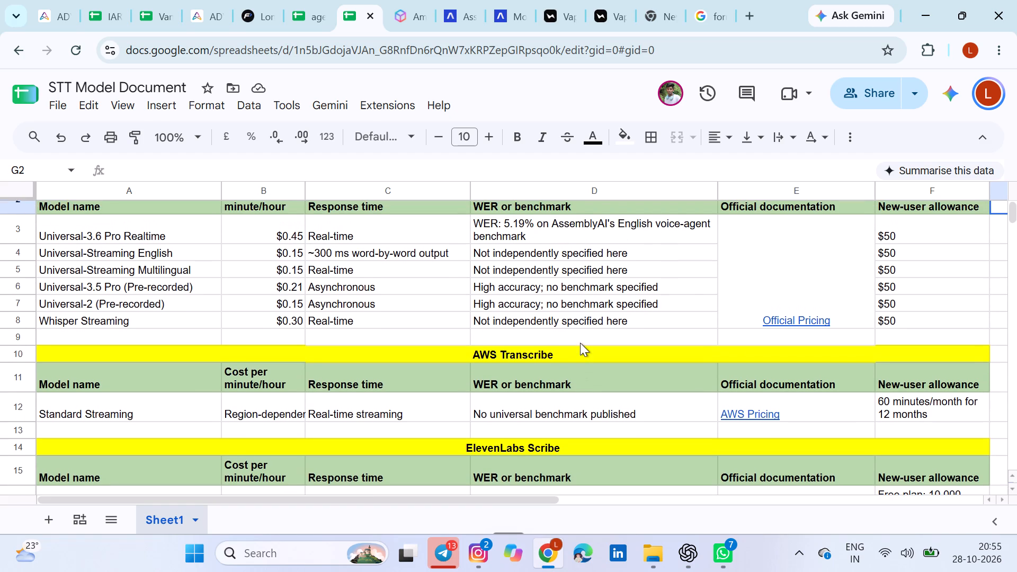
{"action": "scroll", "coordinate": [580, 343], "scroll_direction": "up", "scroll_amount": 1}
{"action": "scroll", "coordinate": [580, 343], "scroll_direction": "down", "scroll_amount": 1}
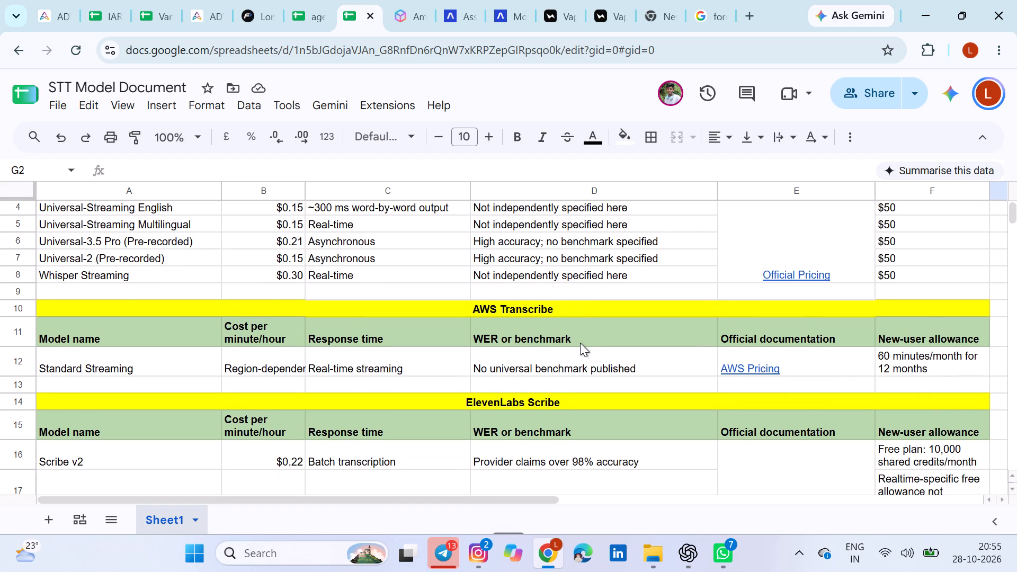
{"action": "scroll", "coordinate": [580, 343], "scroll_direction": "up", "scroll_amount": 4}
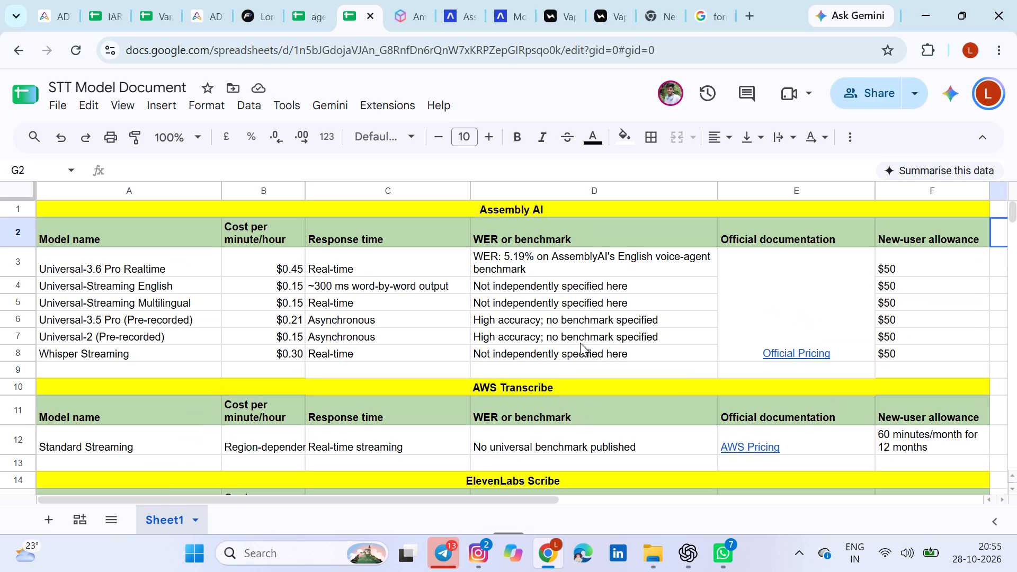
{"action": "scroll", "coordinate": [580, 343], "scroll_direction": "left", "scroll_amount": 3}
{"action": "scroll", "coordinate": [580, 343], "scroll_direction": "right", "scroll_amount": 3}
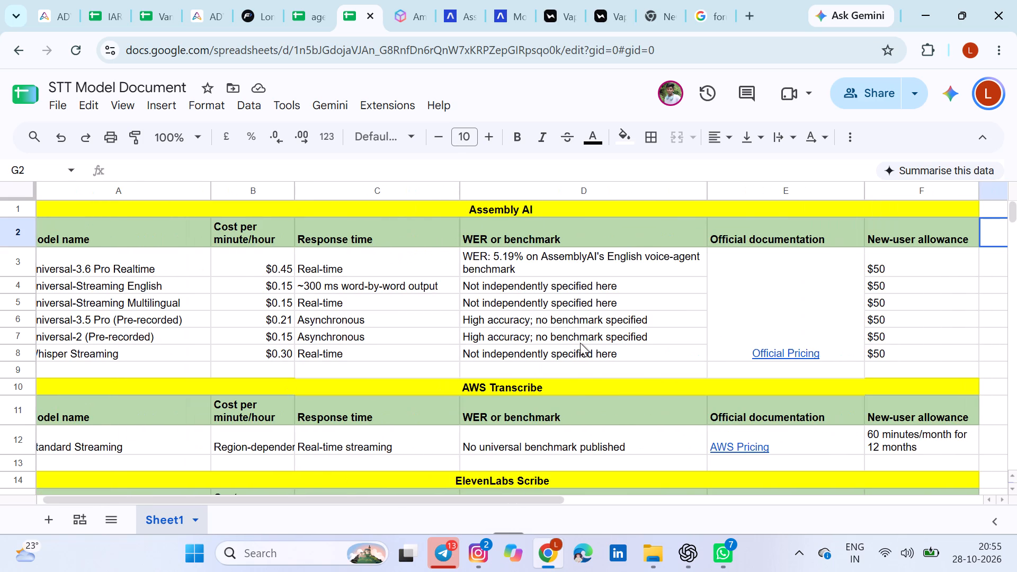
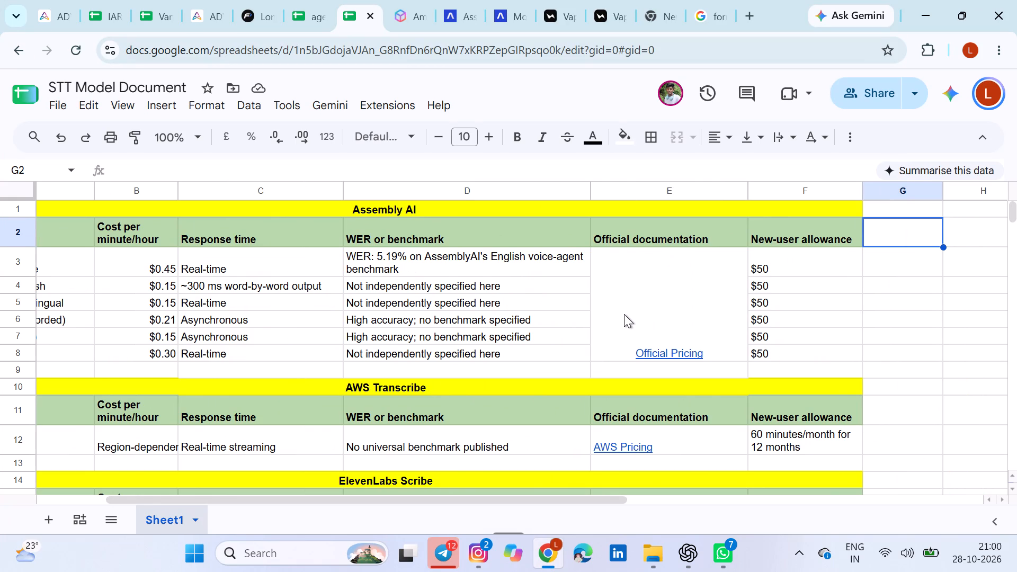
Fill cell G1 with yellow to extend the Assembly AI title band over column G.
{"action": "scroll", "coordinate": [724, 298], "scroll_direction": "up", "scroll_amount": 1}
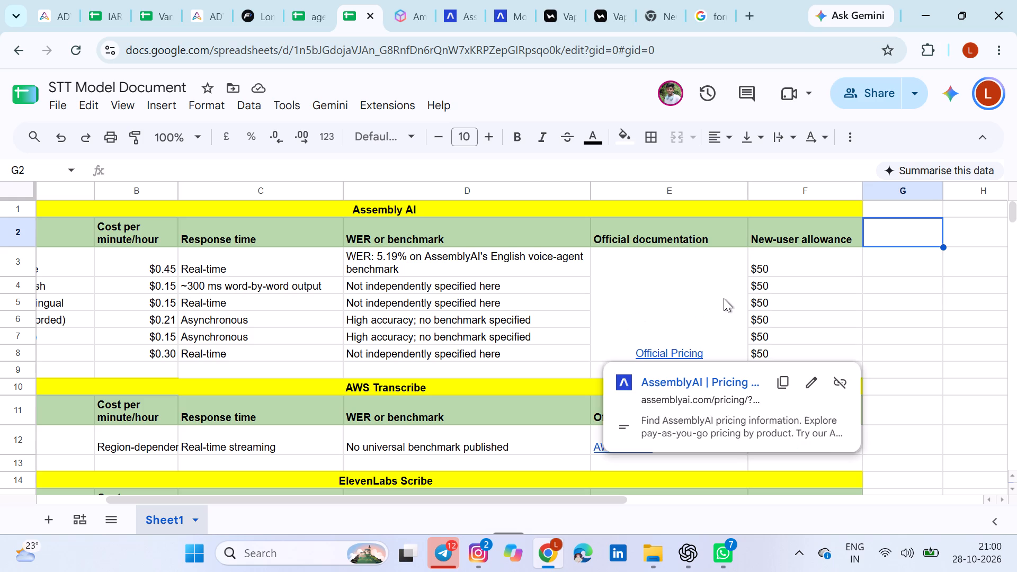
{"action": "scroll", "coordinate": [807, 249], "scroll_direction": "up", "scroll_amount": 1}
{"action": "left_click", "coordinate": [884, 200]}
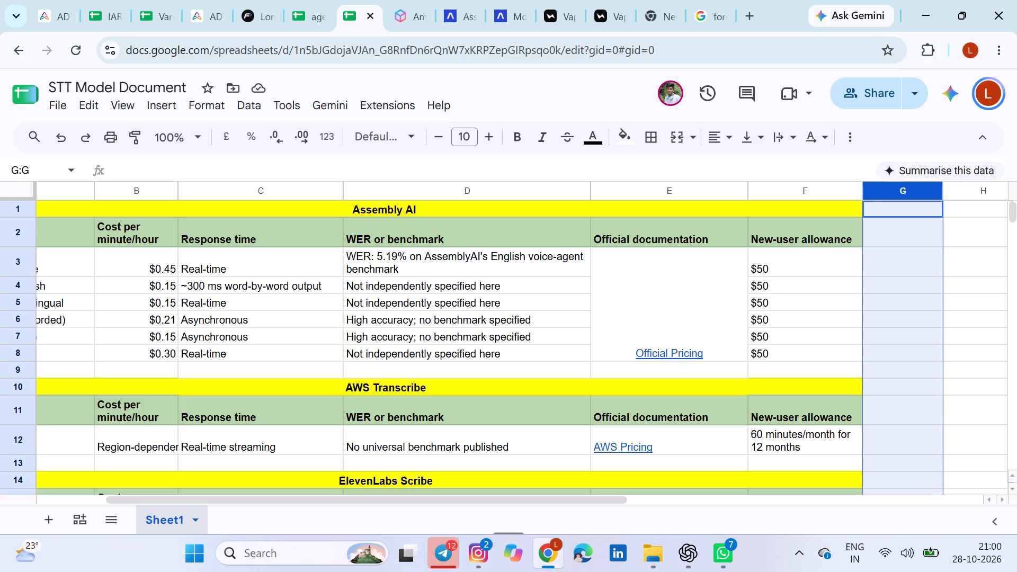
{"action": "left_click", "coordinate": [893, 211]}
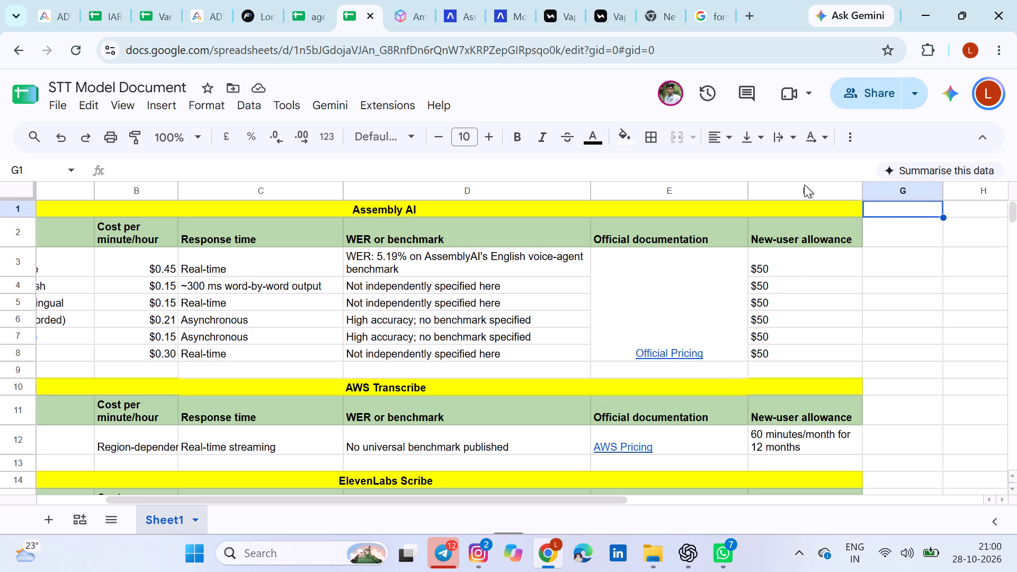
{"action": "left_click_drag", "start_coordinate": [628, 146], "coordinate": [684, 209]}
{"action": "left_click", "coordinate": [684, 209]}
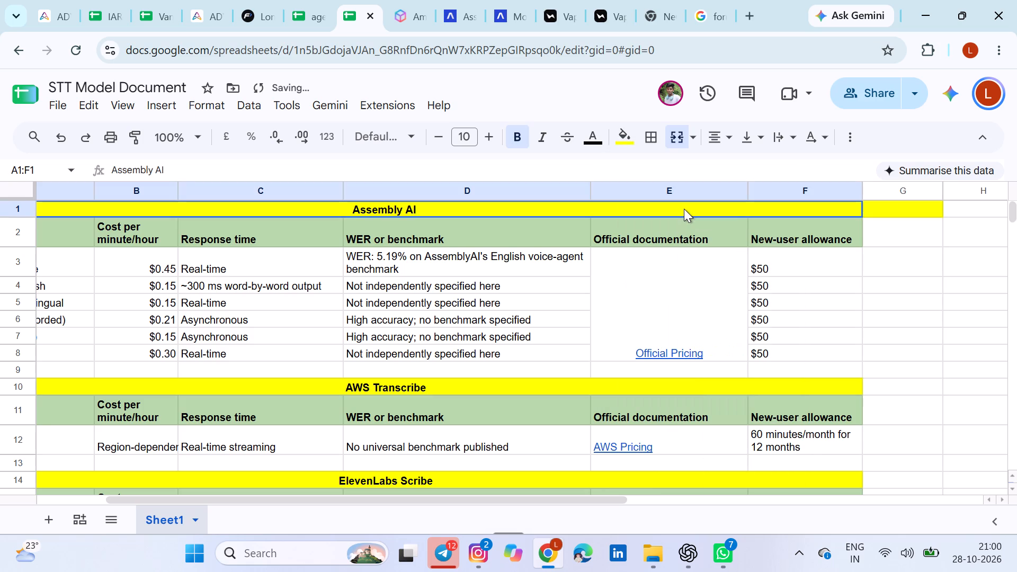
Fill cell G2 with the light green used by the Assembly AI column headings.
{"action": "left_click", "coordinate": [888, 223]}
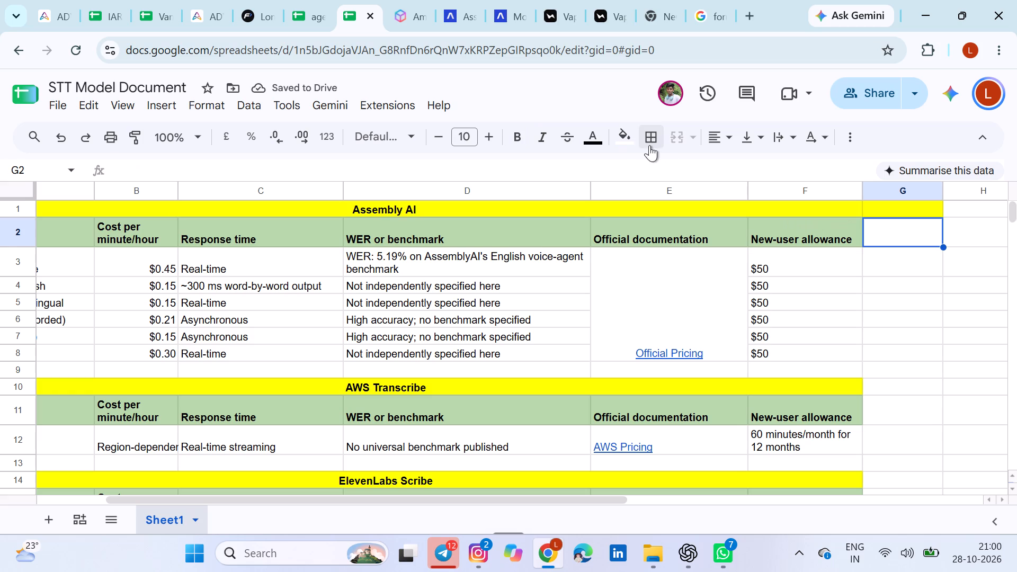
{"action": "left_click", "coordinate": [629, 143]}
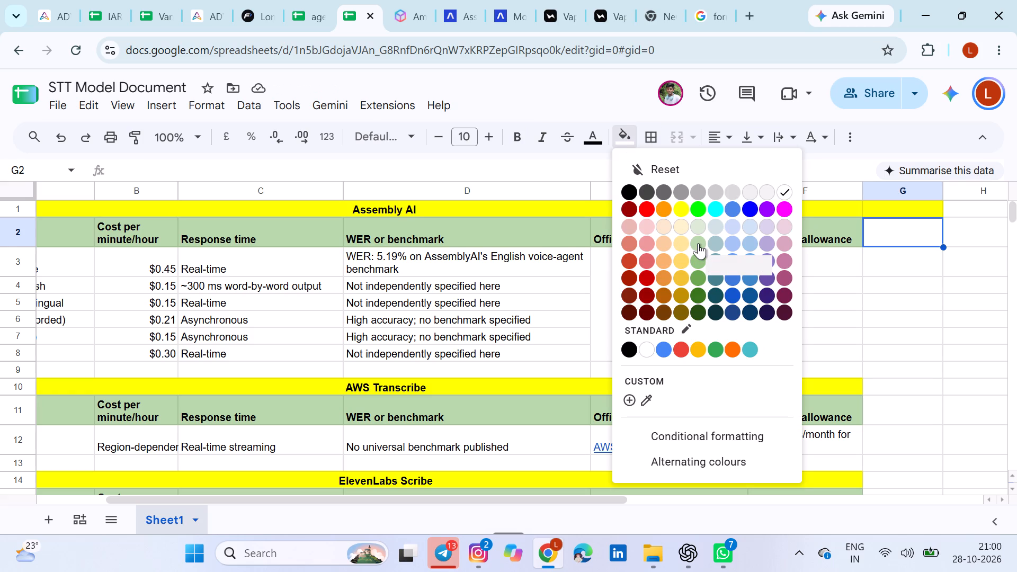
{"action": "left_click", "coordinate": [698, 243]}
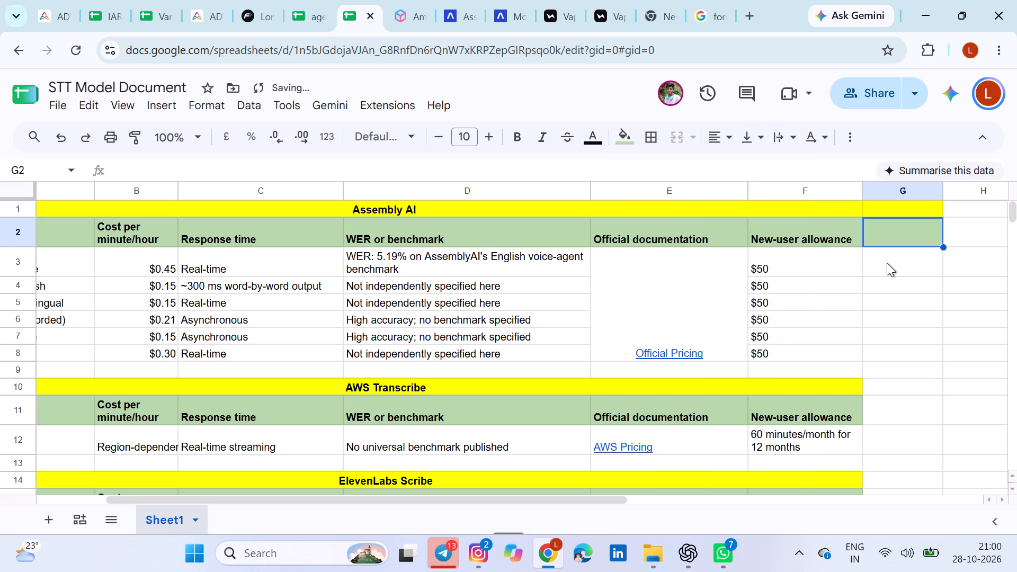
{"action": "double_click", "coordinate": [883, 234]}
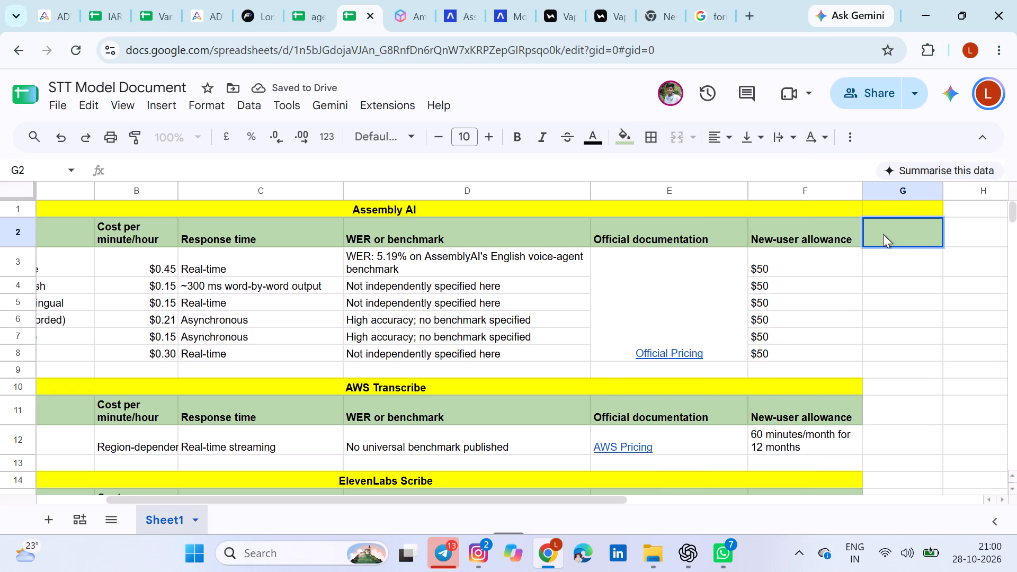
{"action": "type", "text": "Languages"}
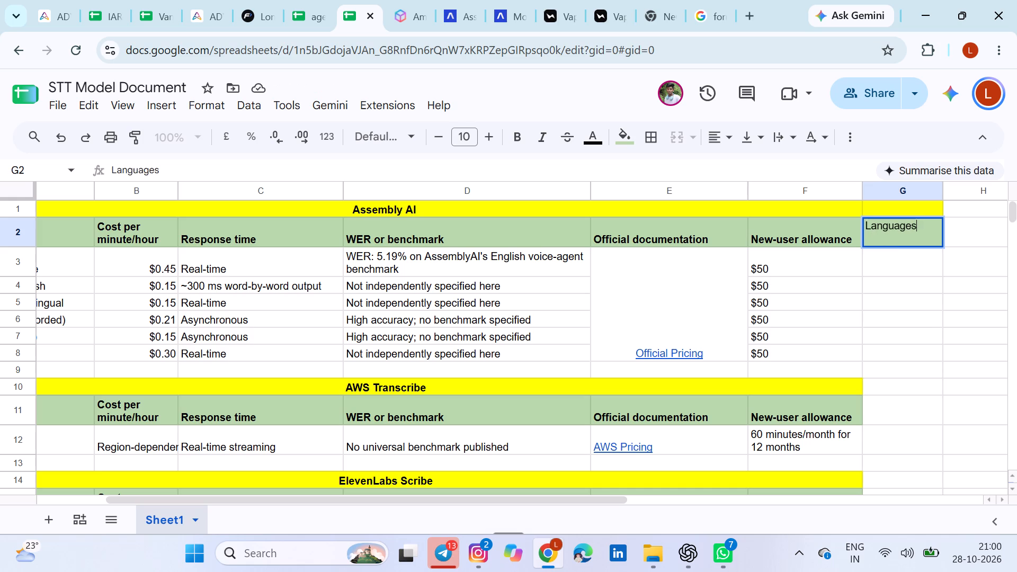
{"action": "key", "text": "ctrl+a"}
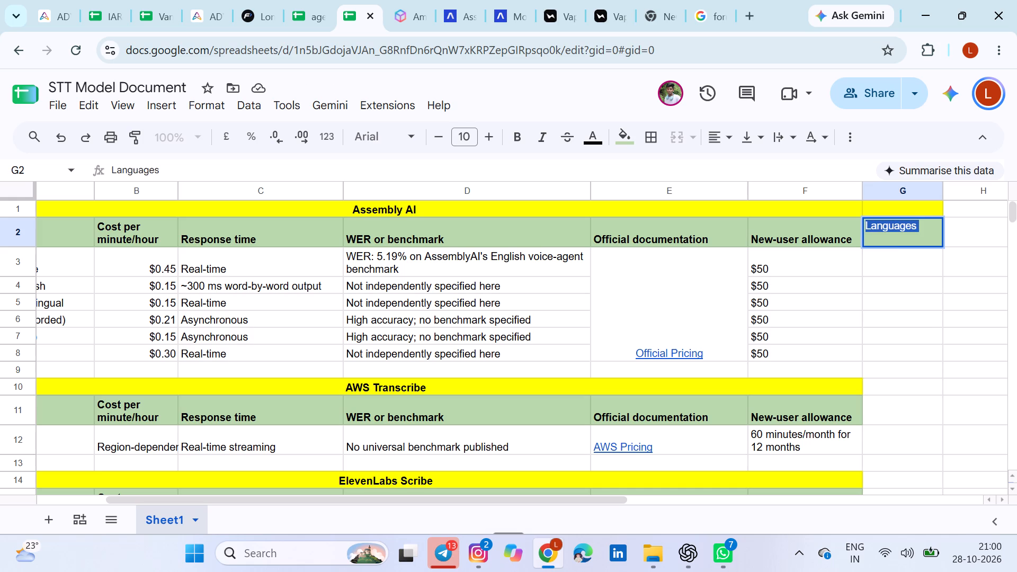
{"action": "left_click", "coordinate": [514, 148]}
{"action": "scroll", "coordinate": [727, 292], "scroll_direction": "right", "scroll_amount": 2}
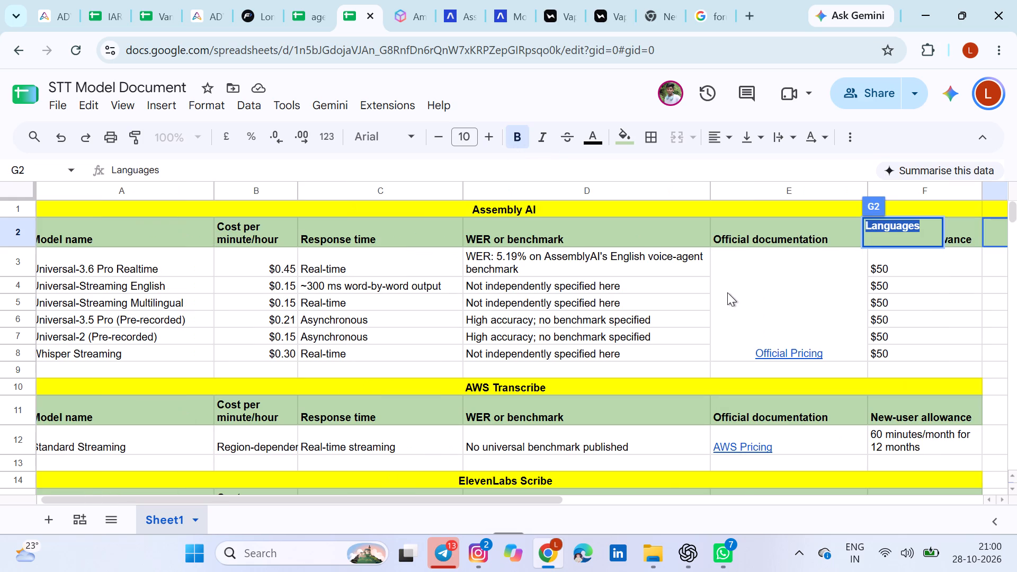
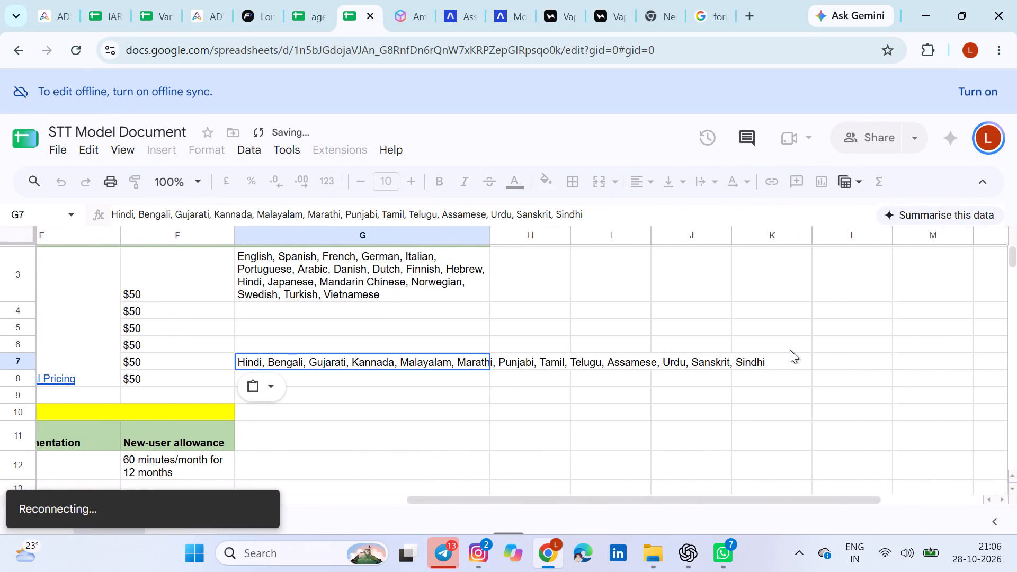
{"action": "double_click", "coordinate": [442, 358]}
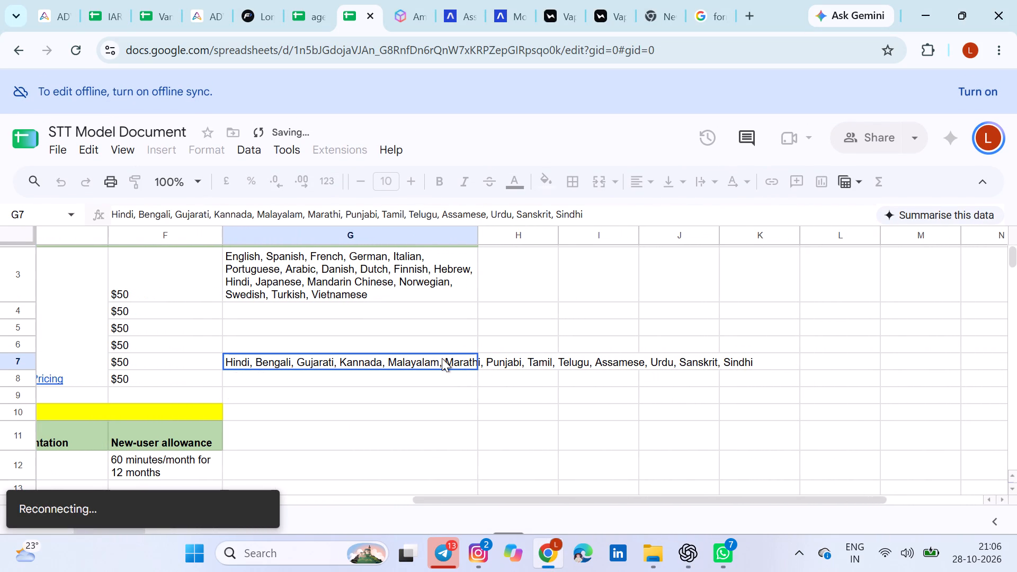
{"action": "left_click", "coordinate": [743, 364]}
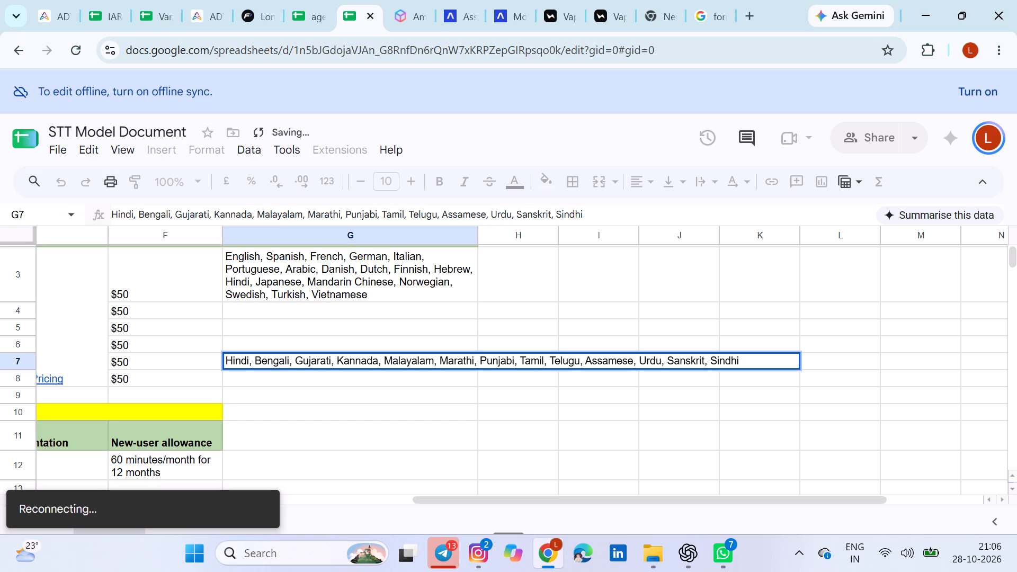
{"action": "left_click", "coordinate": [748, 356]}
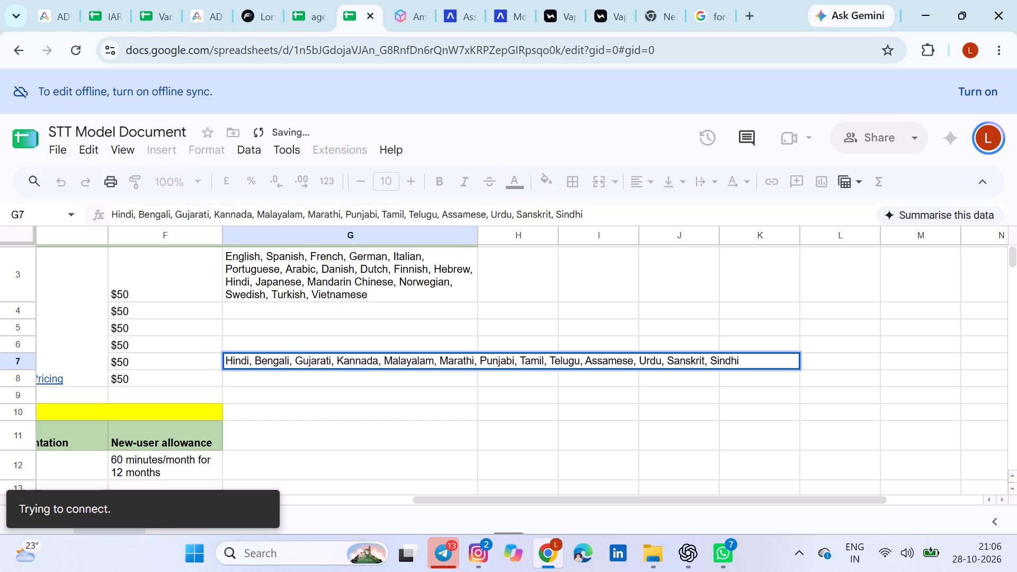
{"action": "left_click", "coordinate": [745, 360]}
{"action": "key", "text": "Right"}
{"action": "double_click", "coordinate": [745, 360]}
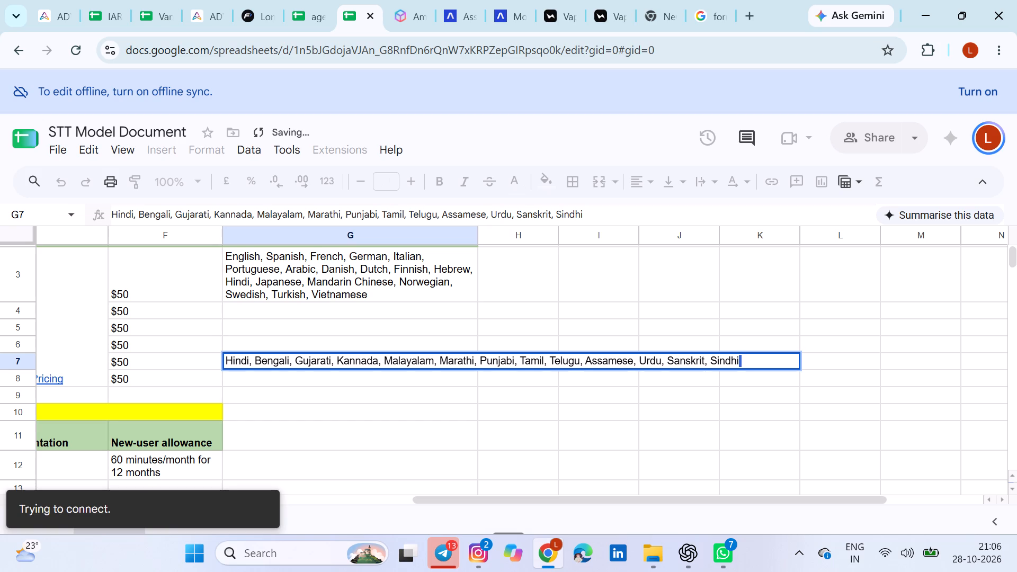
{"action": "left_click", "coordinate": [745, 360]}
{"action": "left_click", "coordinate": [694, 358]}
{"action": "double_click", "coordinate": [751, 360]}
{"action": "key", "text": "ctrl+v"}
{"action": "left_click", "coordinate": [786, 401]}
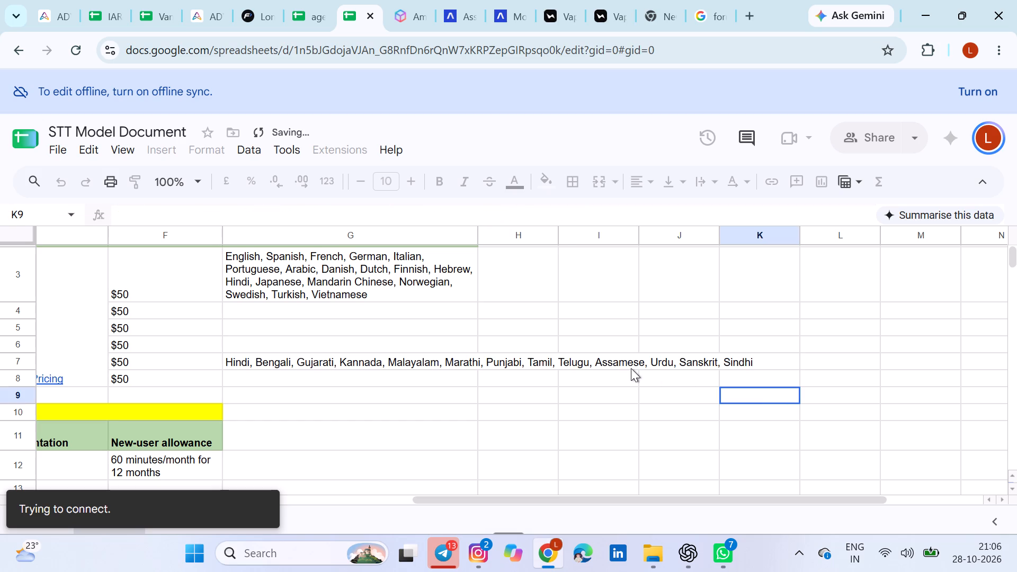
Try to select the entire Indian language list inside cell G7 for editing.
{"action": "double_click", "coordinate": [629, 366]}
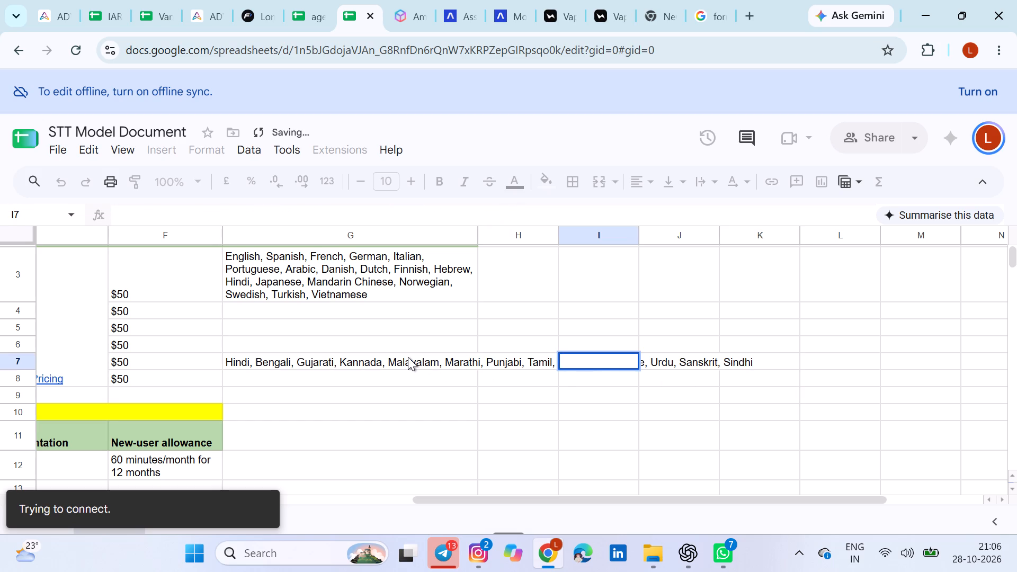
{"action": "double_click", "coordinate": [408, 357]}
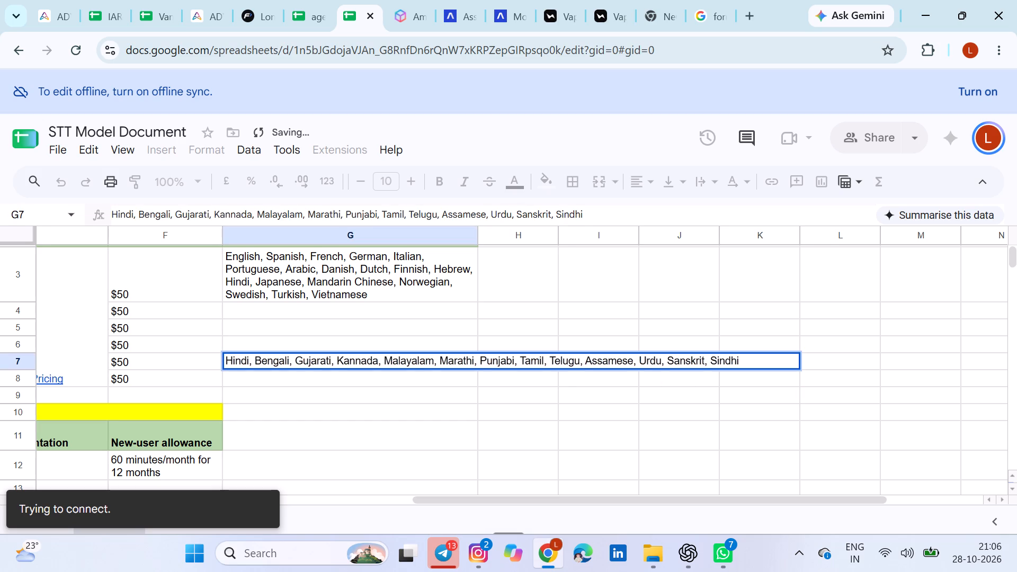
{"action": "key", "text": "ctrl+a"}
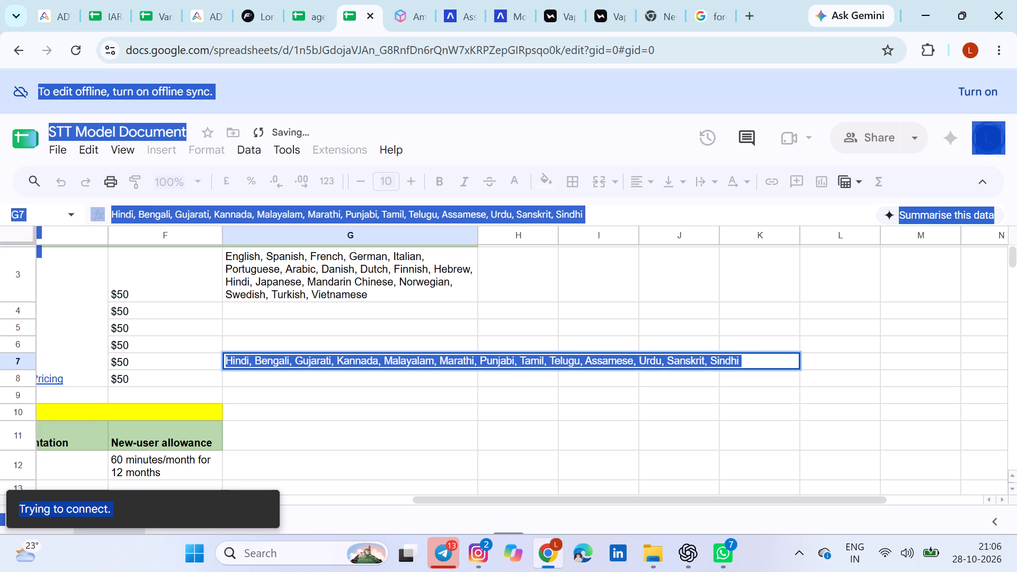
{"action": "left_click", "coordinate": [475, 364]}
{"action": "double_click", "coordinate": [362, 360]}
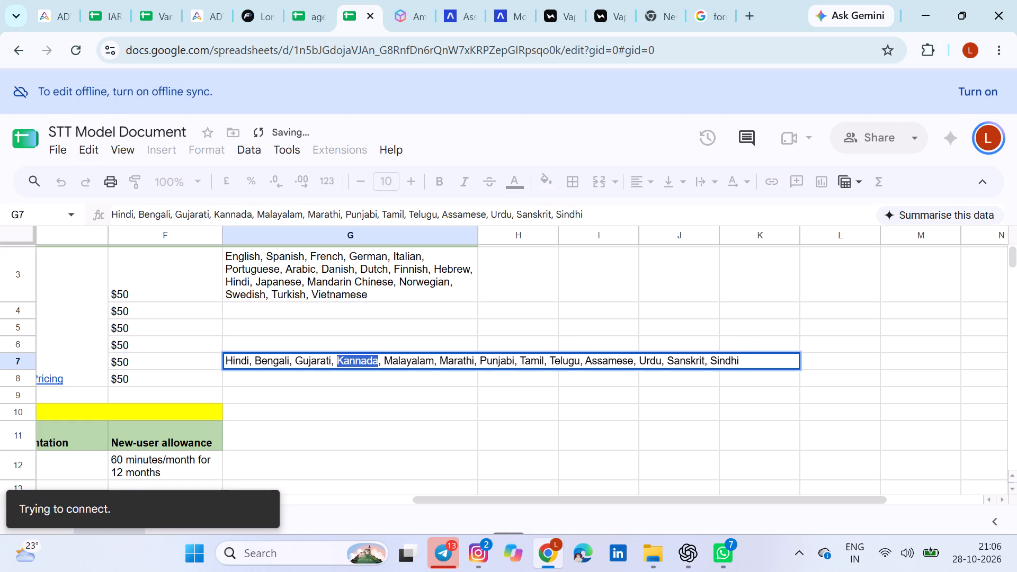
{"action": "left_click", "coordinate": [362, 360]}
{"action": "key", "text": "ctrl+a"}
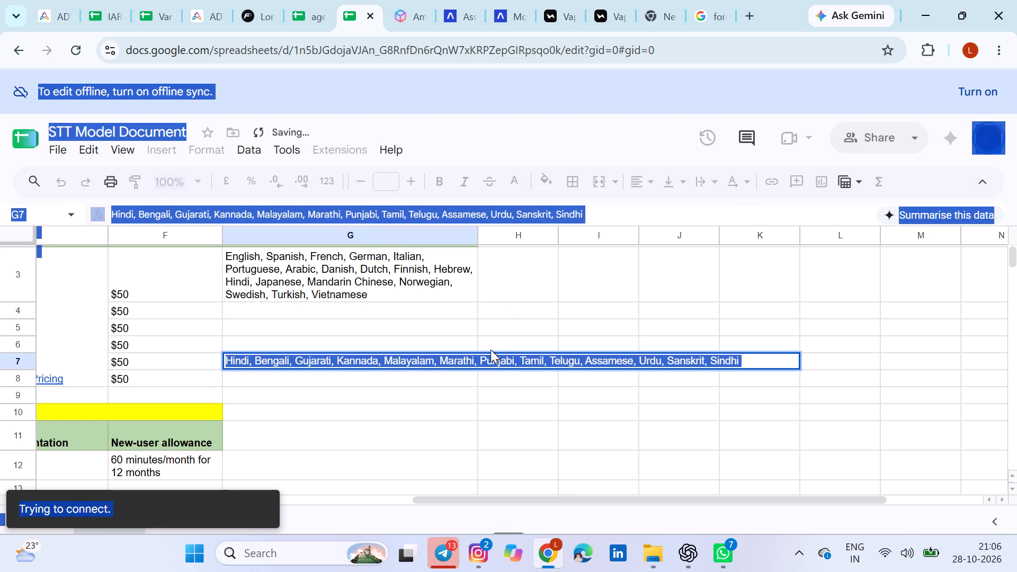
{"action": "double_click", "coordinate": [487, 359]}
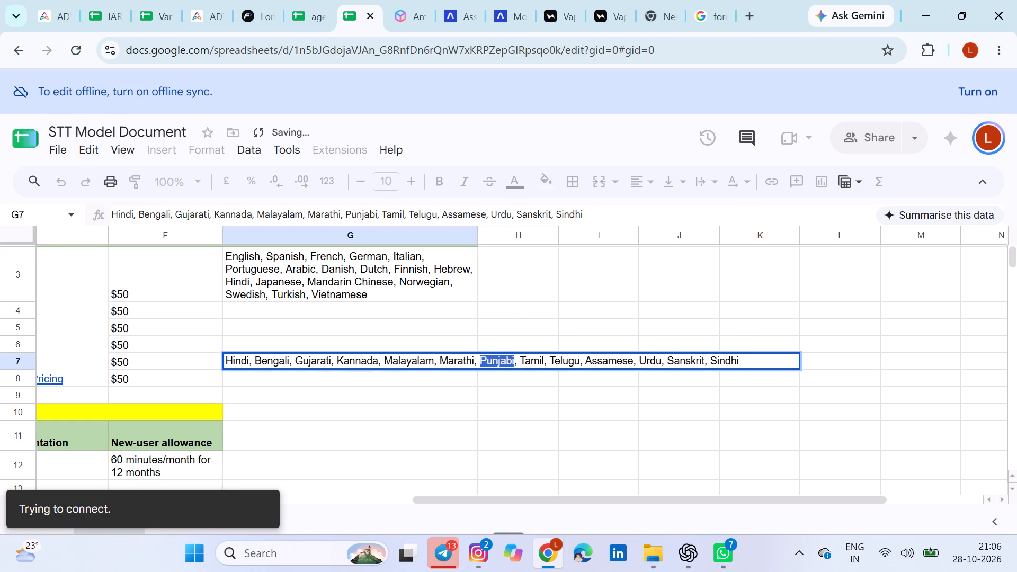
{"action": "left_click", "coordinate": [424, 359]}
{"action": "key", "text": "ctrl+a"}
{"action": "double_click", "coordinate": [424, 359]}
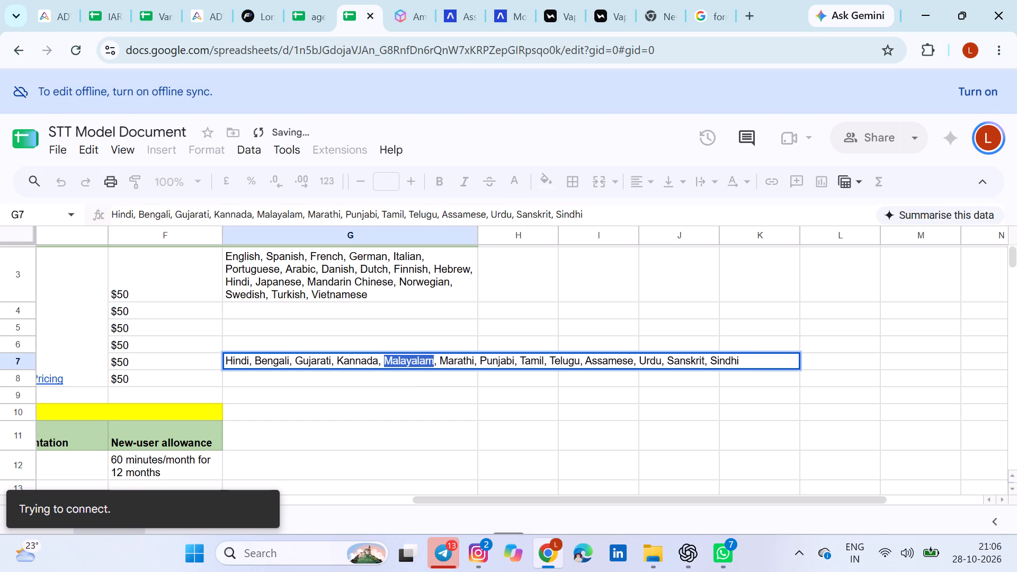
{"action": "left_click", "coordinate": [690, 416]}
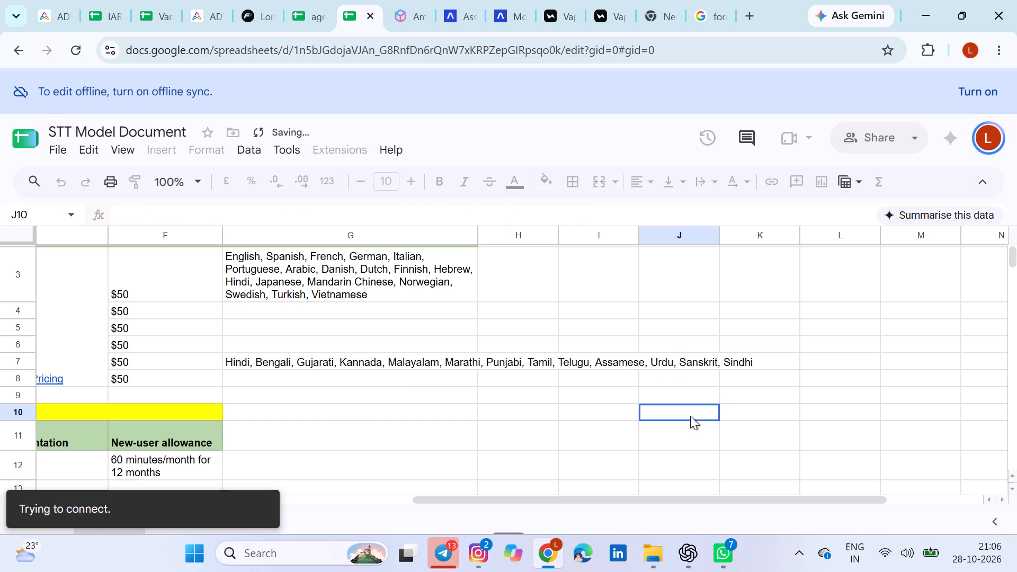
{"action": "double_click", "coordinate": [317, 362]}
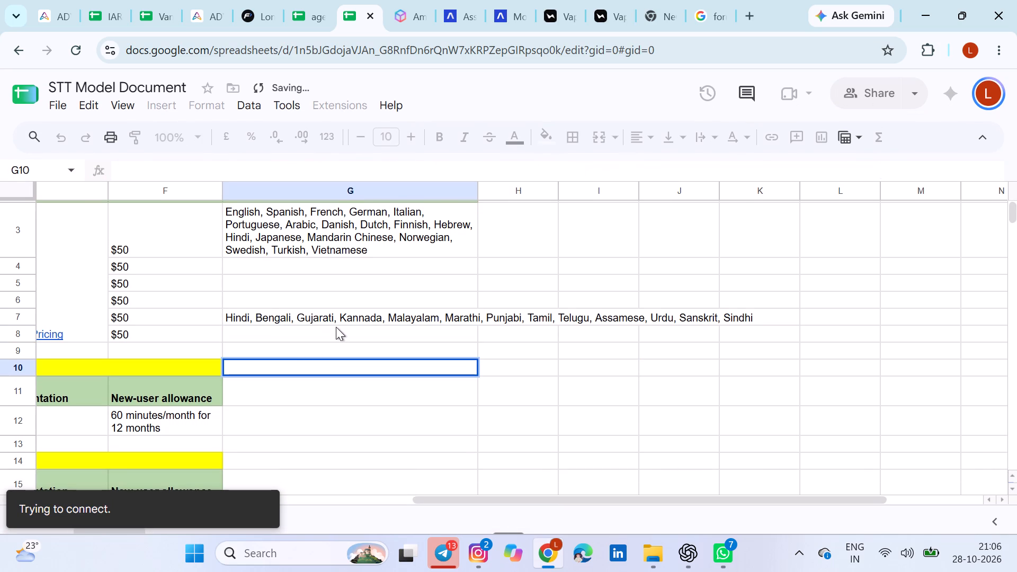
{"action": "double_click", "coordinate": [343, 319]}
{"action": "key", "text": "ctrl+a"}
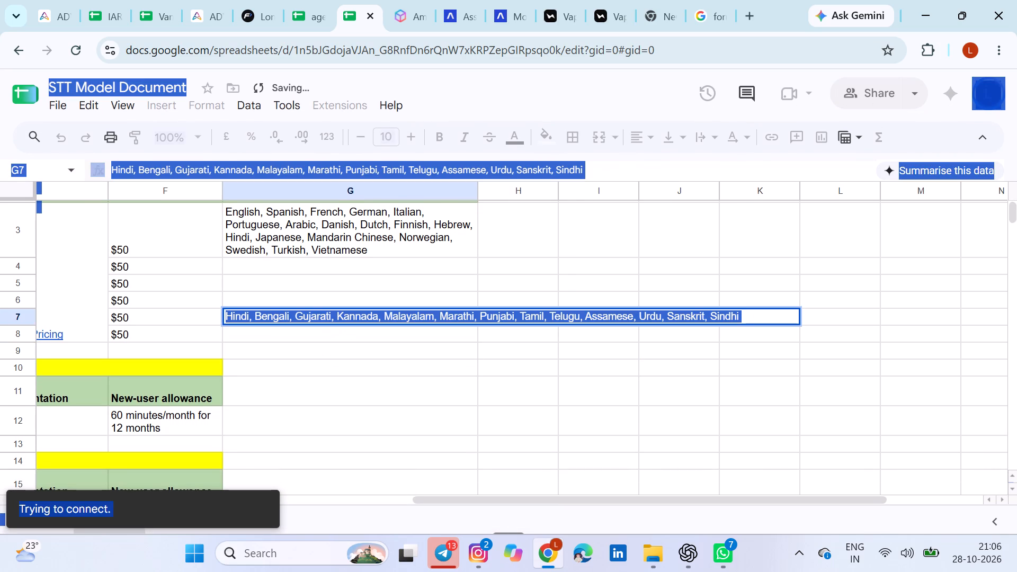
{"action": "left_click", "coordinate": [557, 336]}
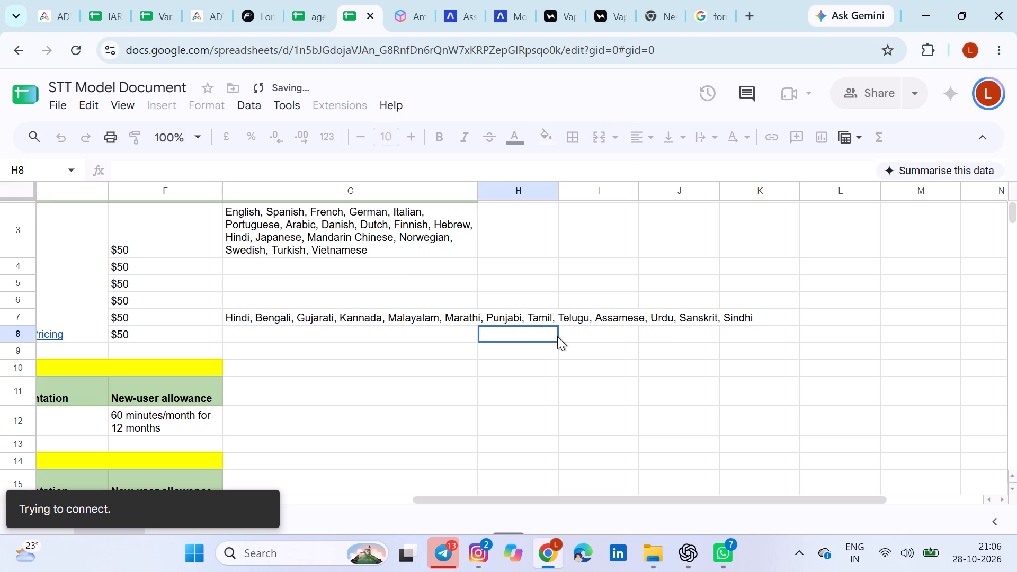
Reload the STT Model Document spreadsheet page to restore its connection.
{"action": "double_click", "coordinate": [73, 50]}
{"action": "left_click", "coordinate": [580, 155]}
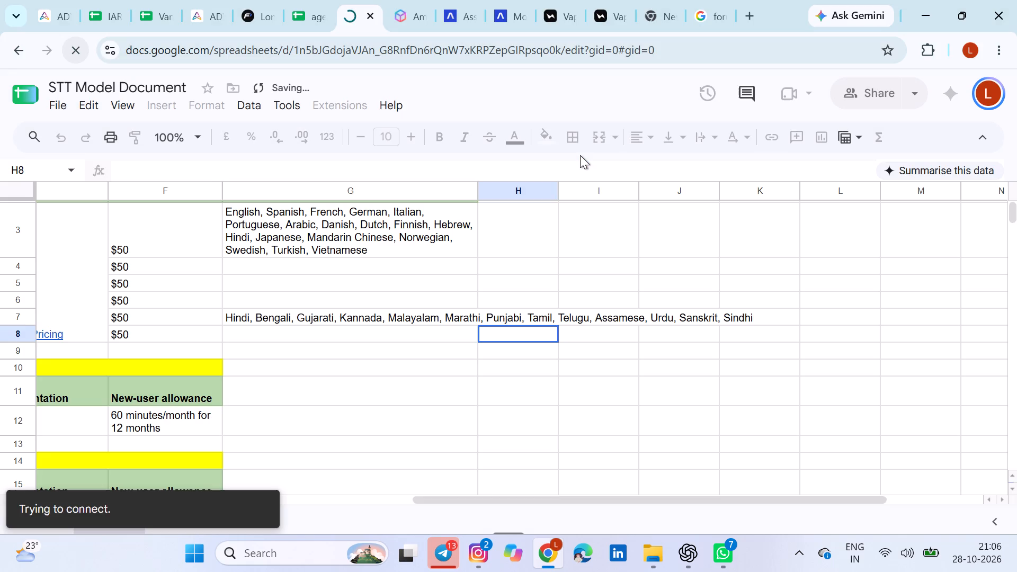
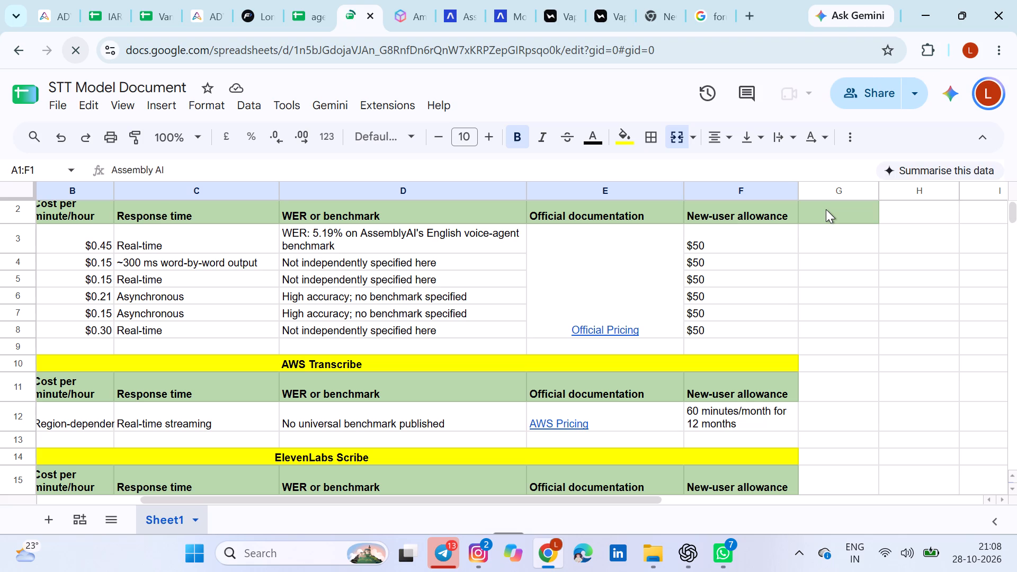
{"action": "scroll", "coordinate": [819, 209], "scroll_direction": "up", "scroll_amount": 1}
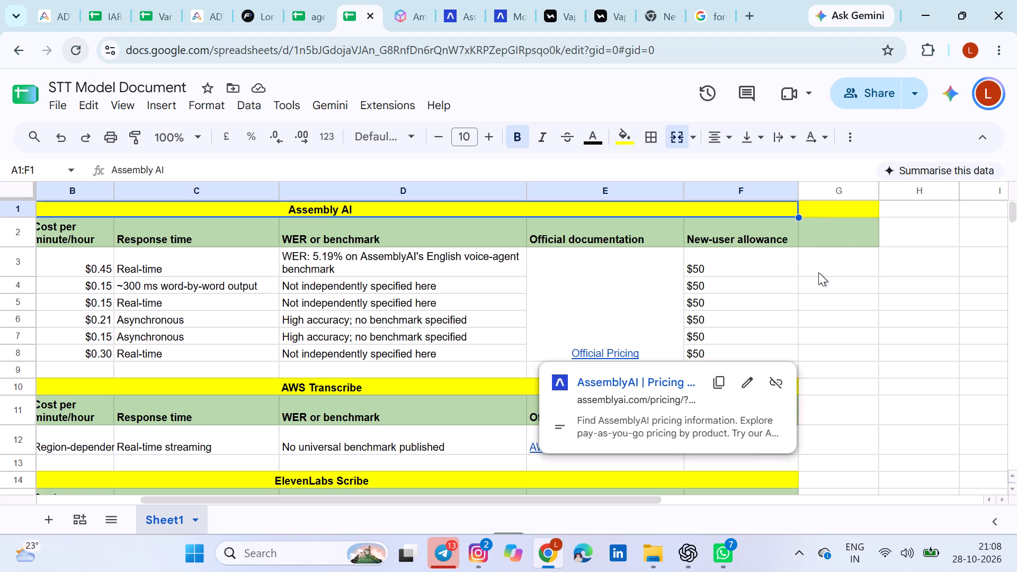
{"action": "left_click", "coordinate": [818, 272]}
{"action": "left_click", "coordinate": [830, 228]}
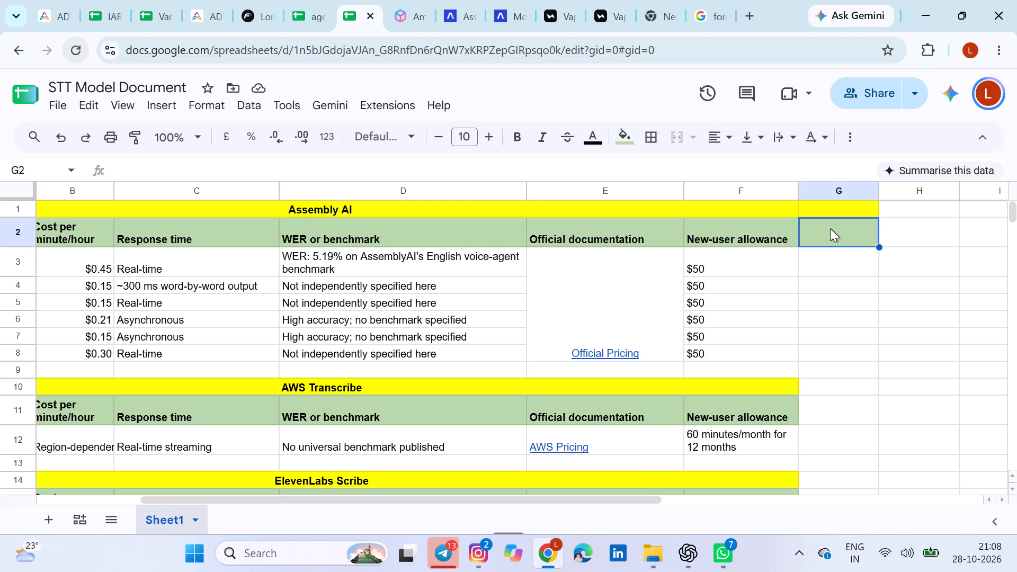
{"action": "type", "text": "La"}
{"action": "type", "text": "nguages"}
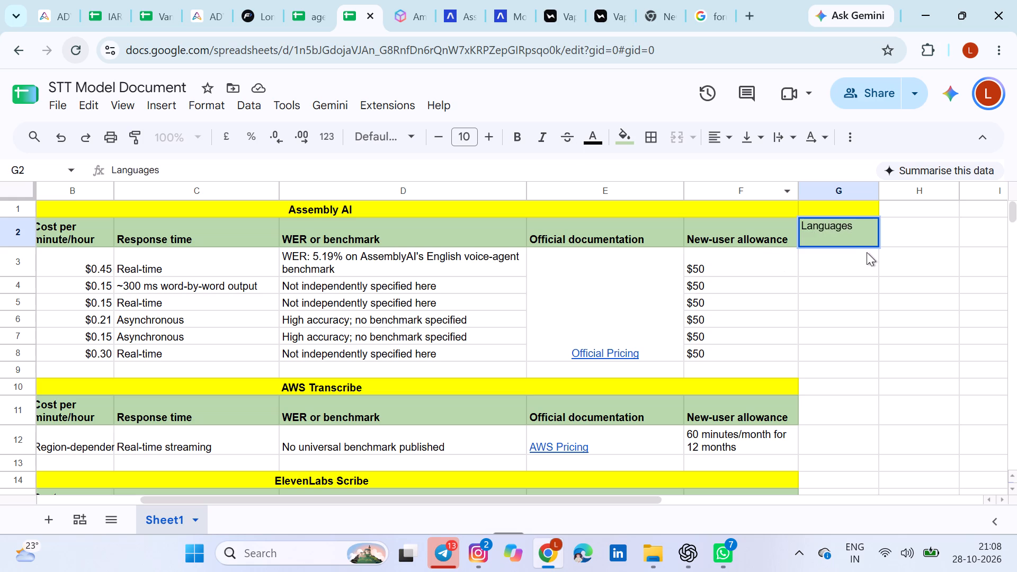
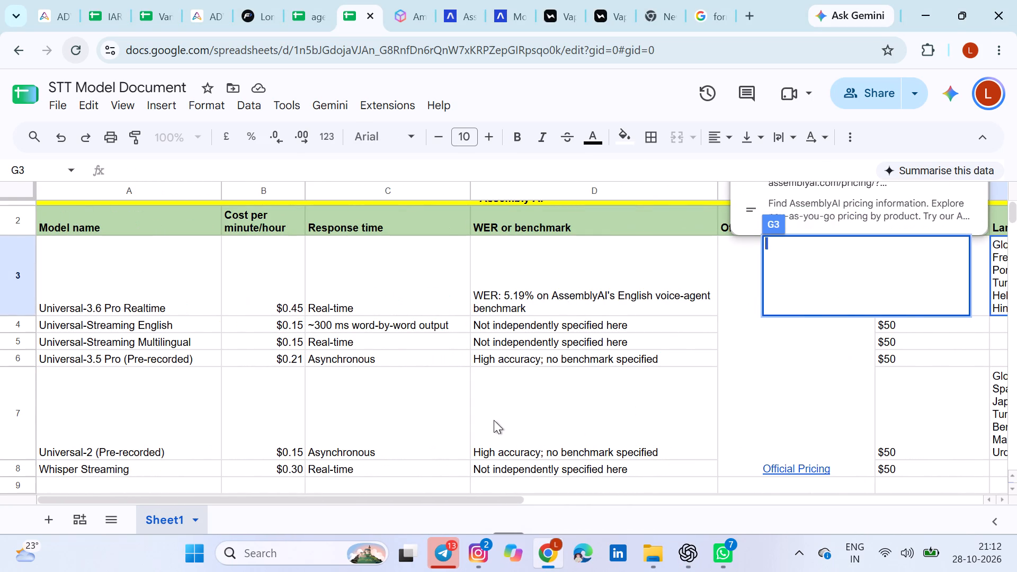
{"action": "scroll", "coordinate": [550, 408], "scroll_direction": "left", "scroll_amount": 1}
{"action": "left_click", "coordinate": [896, 353]}
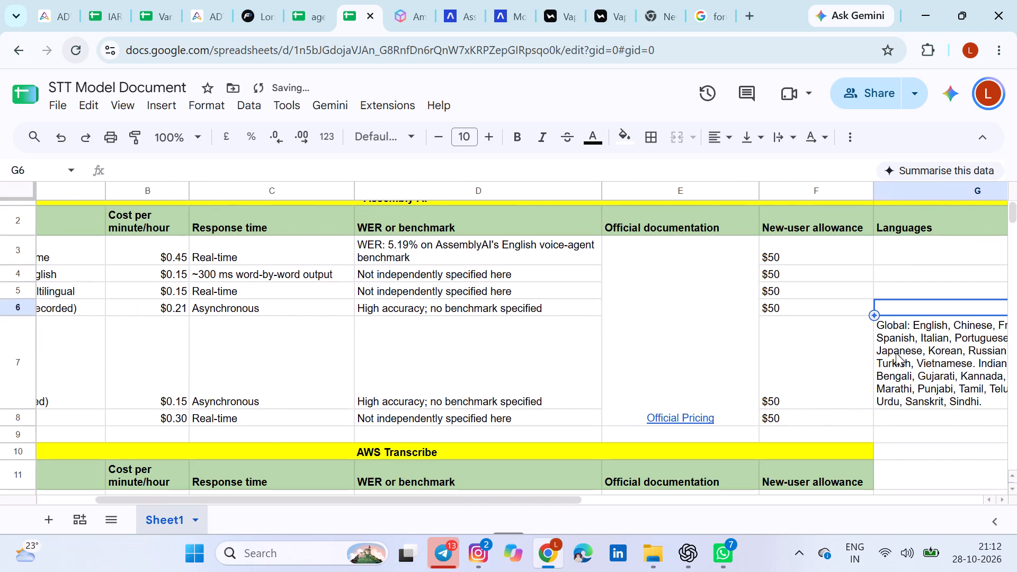
{"action": "key", "text": "ctrl+v"}
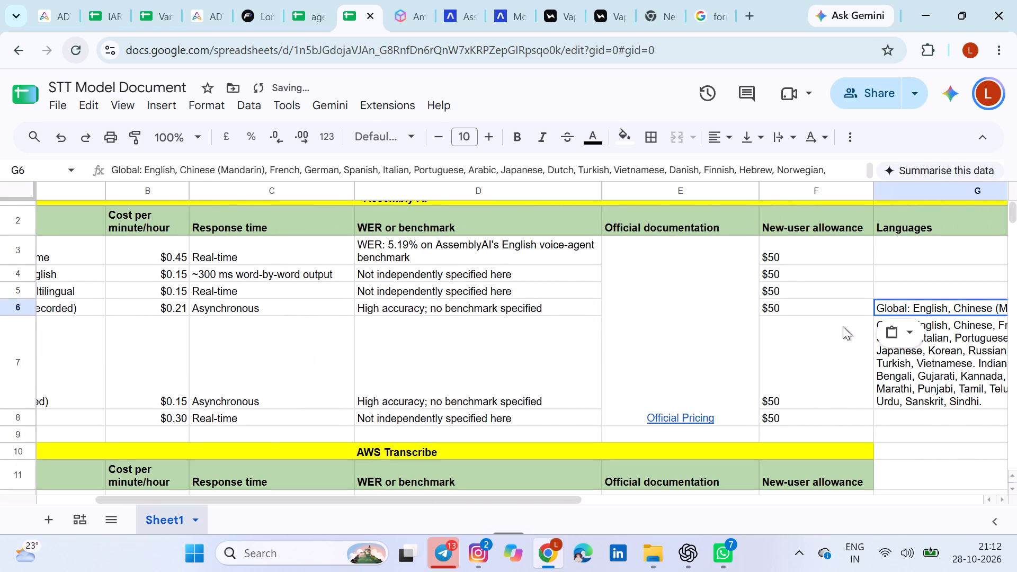
Wrap the Universal-3.5 Pro language text in cell G6.
{"action": "scroll", "coordinate": [843, 326], "scroll_direction": "left", "scroll_amount": 1}
{"action": "double_click", "coordinate": [884, 310]}
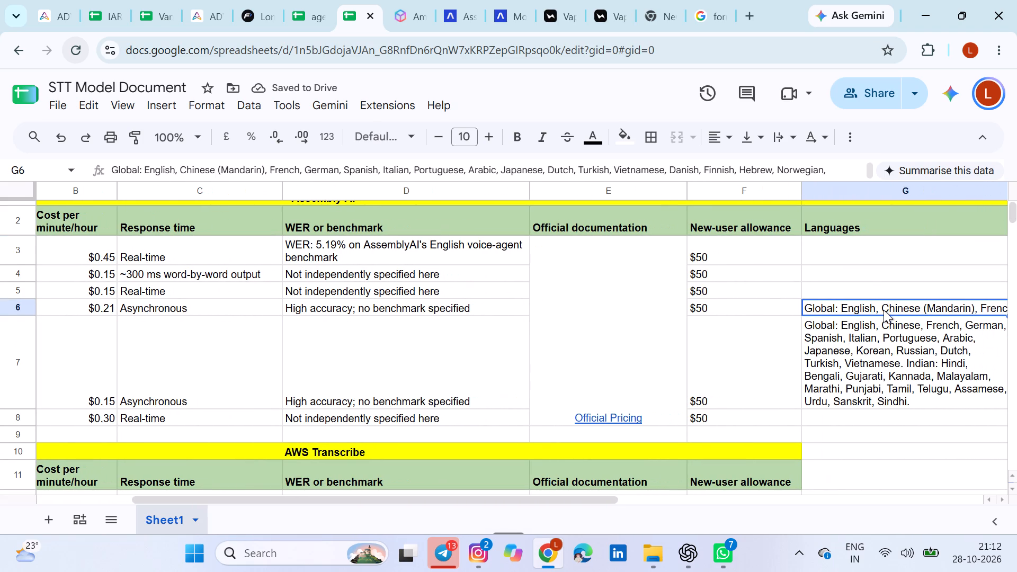
{"action": "key", "text": "ctrl+a"}
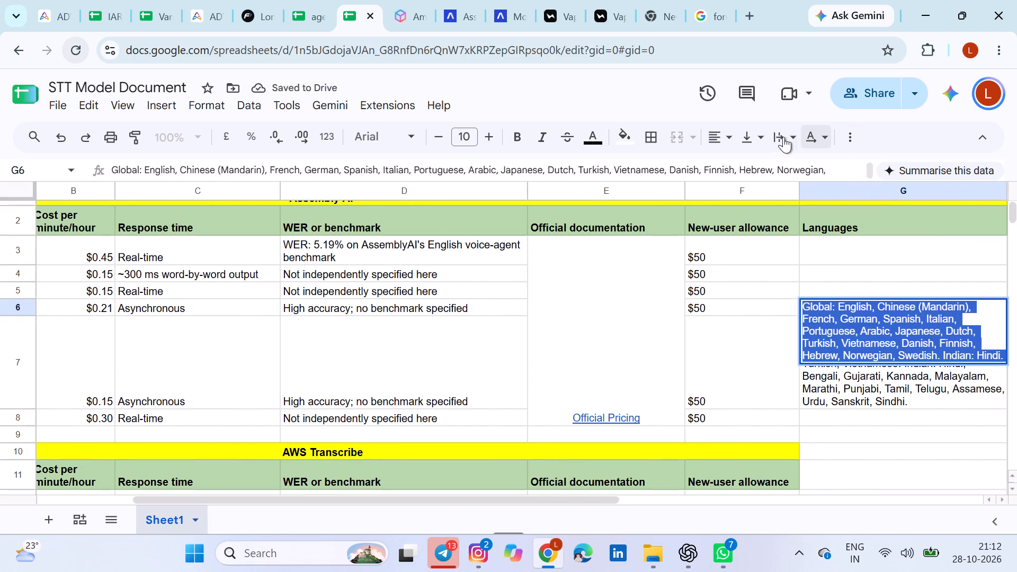
{"action": "left_click_drag", "start_coordinate": [781, 138], "coordinate": [811, 161]}
{"action": "left_click", "coordinate": [811, 161]}
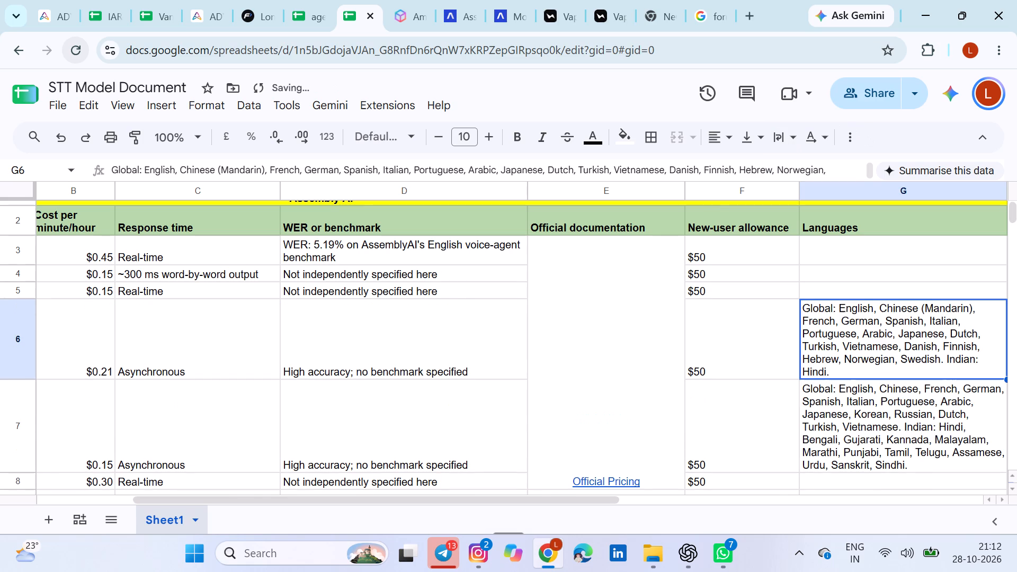
Make the labels "Global:" and "Indian:" bold within the language text of cell G6.
{"action": "left_click", "coordinate": [825, 289]}
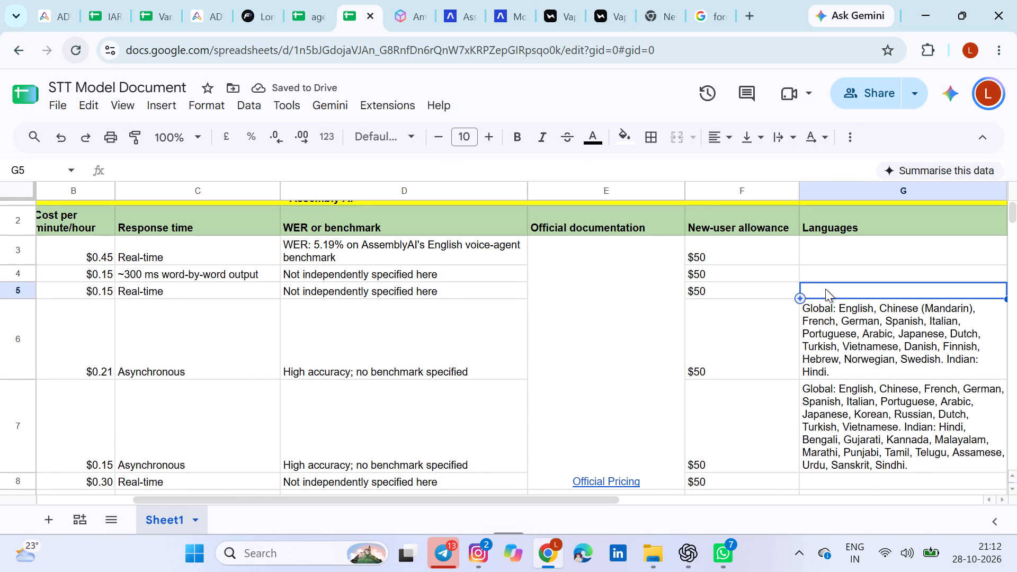
{"action": "left_click", "coordinate": [831, 308]}
{"action": "double_click", "coordinate": [831, 308]}
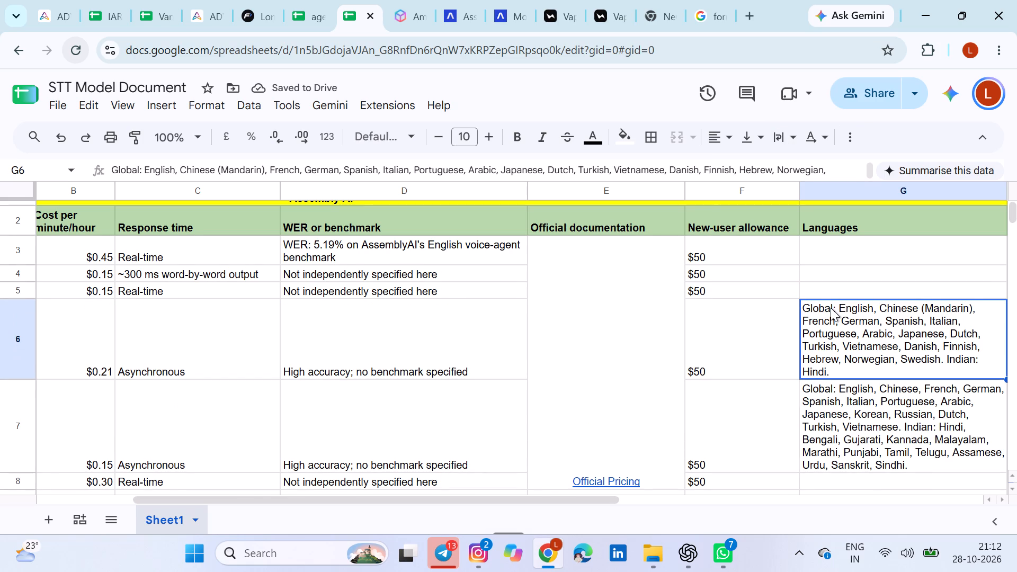
{"action": "left_click_drag", "start_coordinate": [834, 306], "coordinate": [797, 305]}
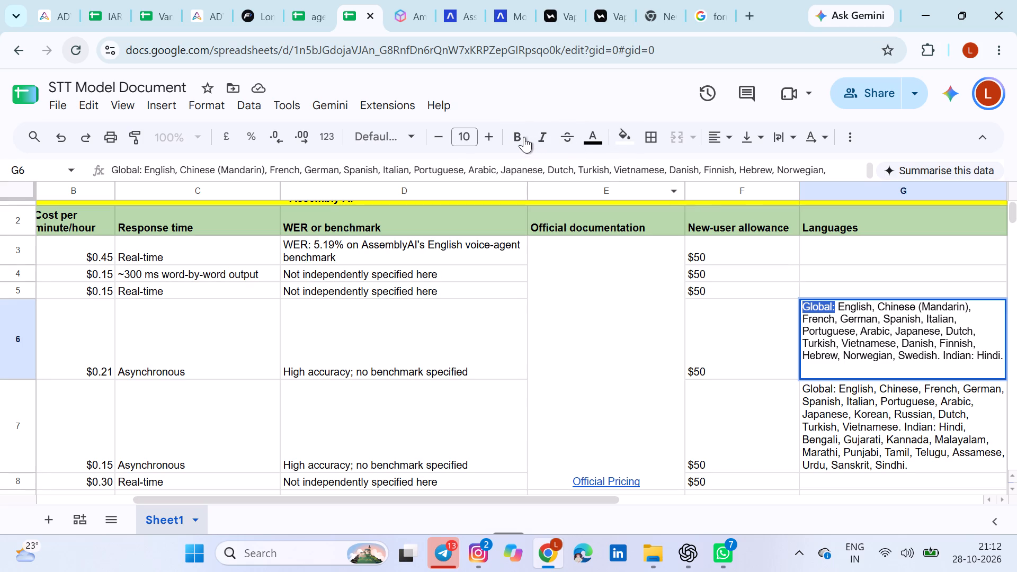
{"action": "left_click", "coordinate": [524, 137]}
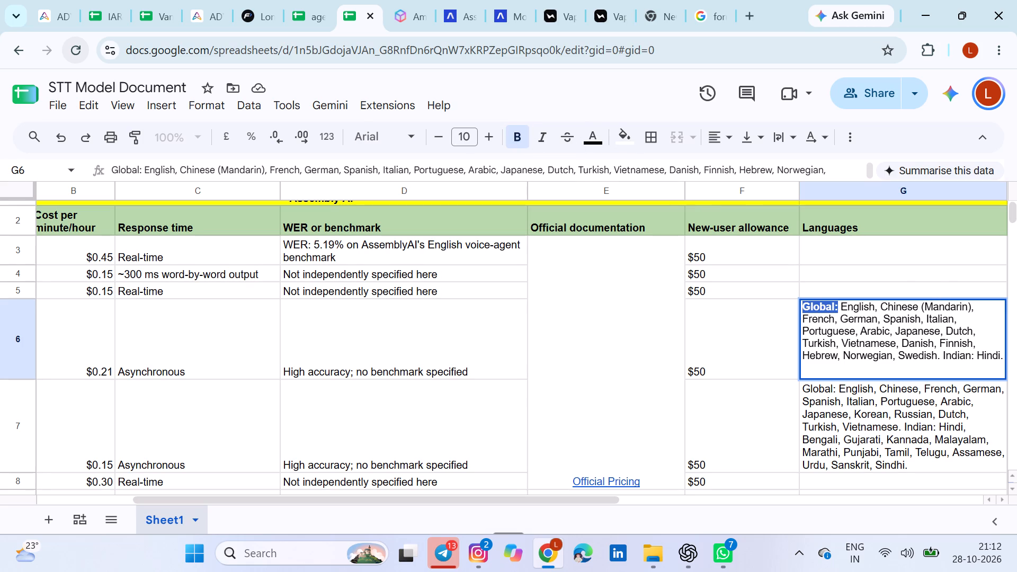
{"action": "left_click_drag", "start_coordinate": [974, 354], "coordinate": [942, 356]}
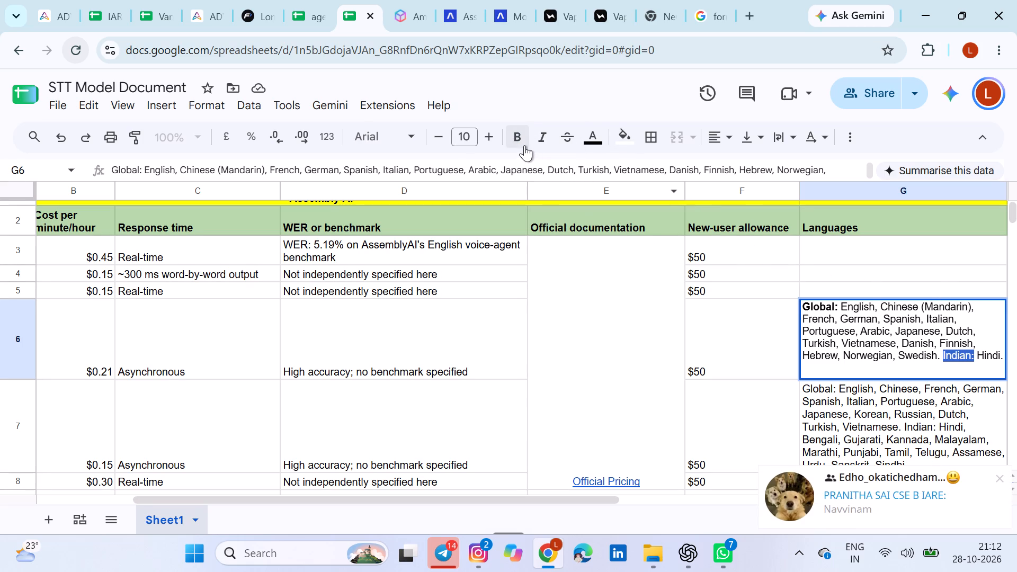
{"action": "left_click", "coordinate": [524, 141]}
{"action": "left_click", "coordinate": [828, 278]}
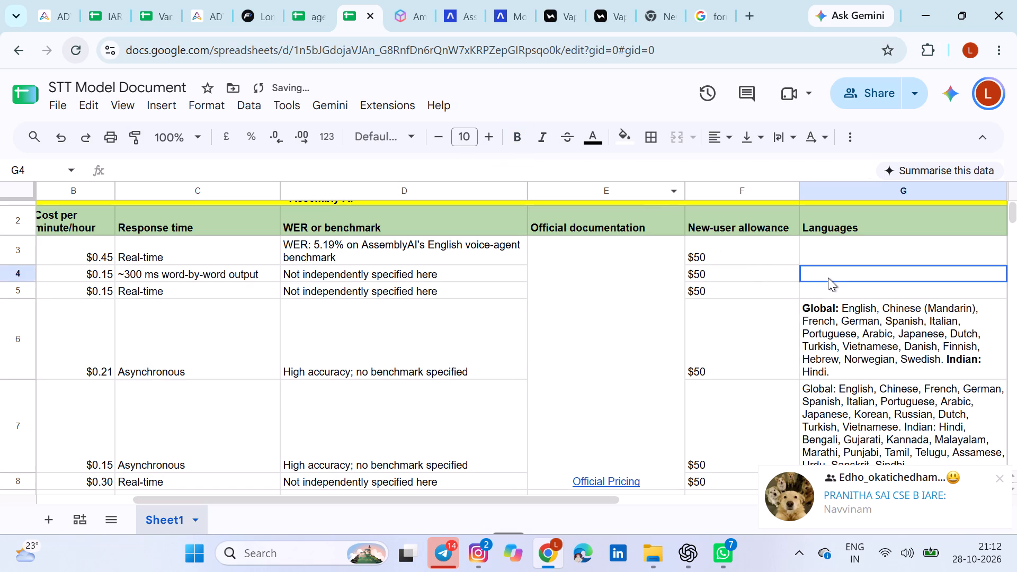
{"action": "scroll", "coordinate": [856, 341], "scroll_direction": "down", "scroll_amount": 1}
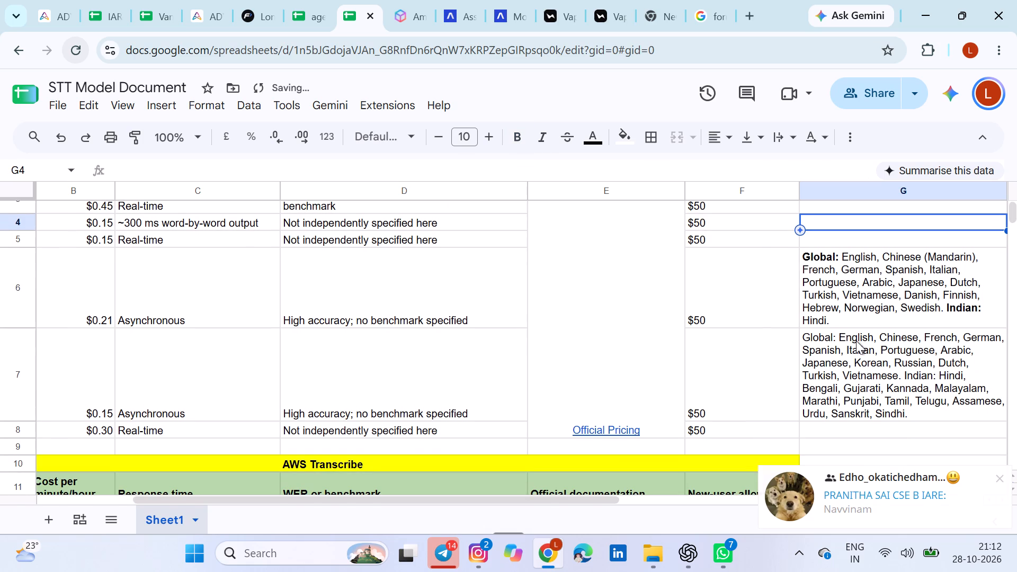
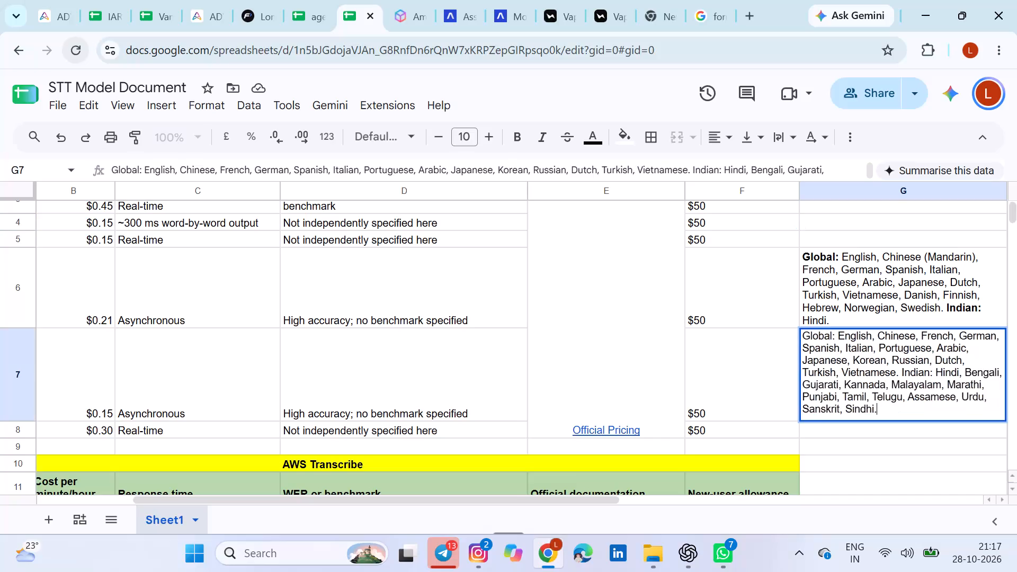
Make the labels "Global:" and "Indian:" bold within the language text of cell G7.
{"action": "left_click_drag", "start_coordinate": [834, 337], "coordinate": [799, 337]}
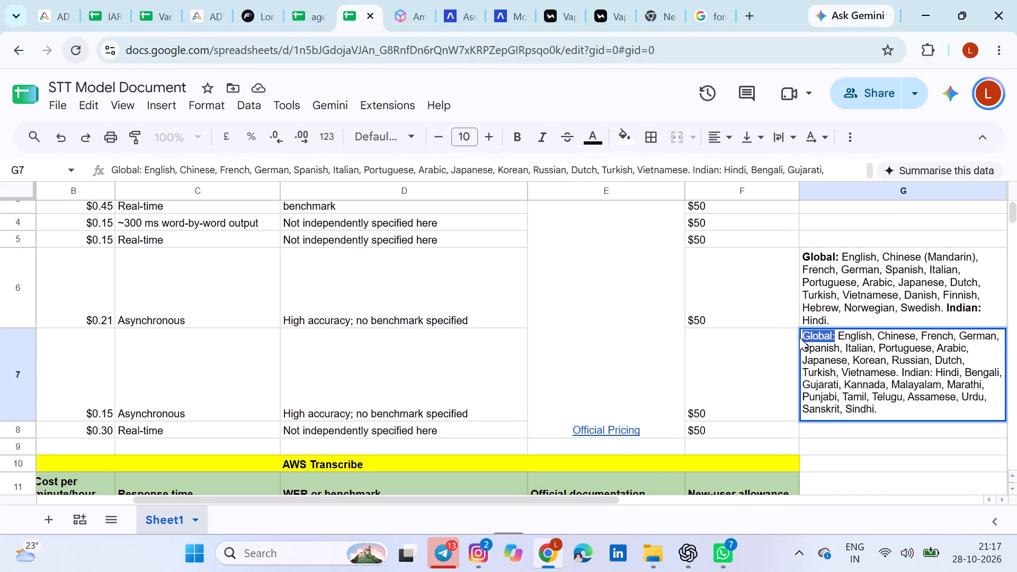
{"action": "left_click", "coordinate": [512, 139]}
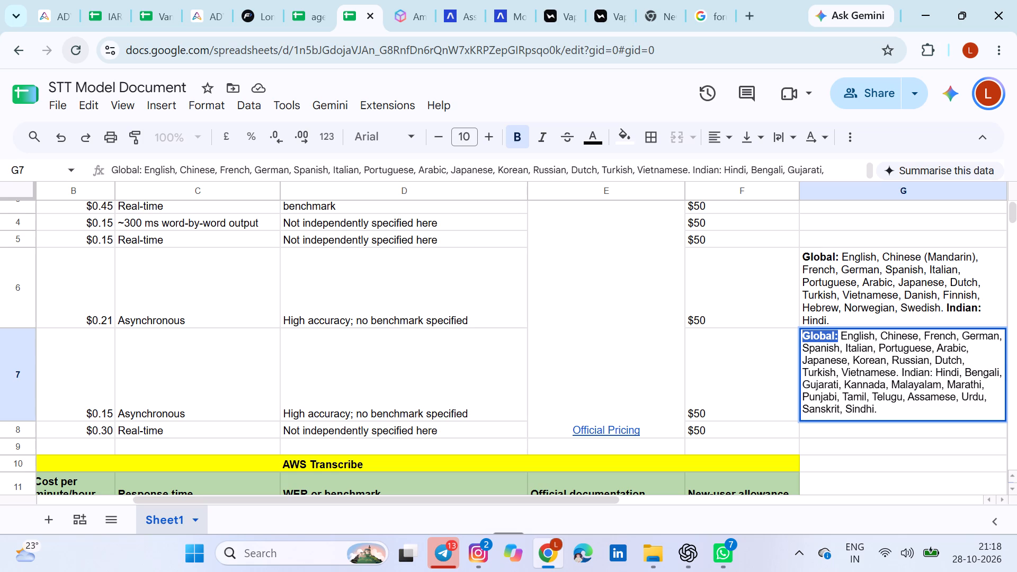
{"action": "left_click_drag", "start_coordinate": [932, 371], "coordinate": [902, 376]}
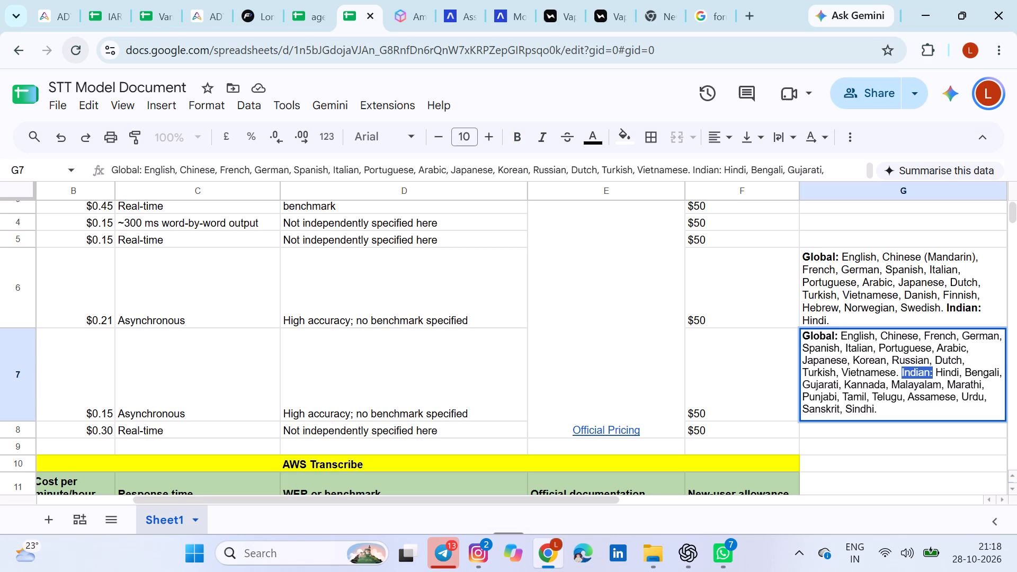
{"action": "key", "text": "ctrl+b"}
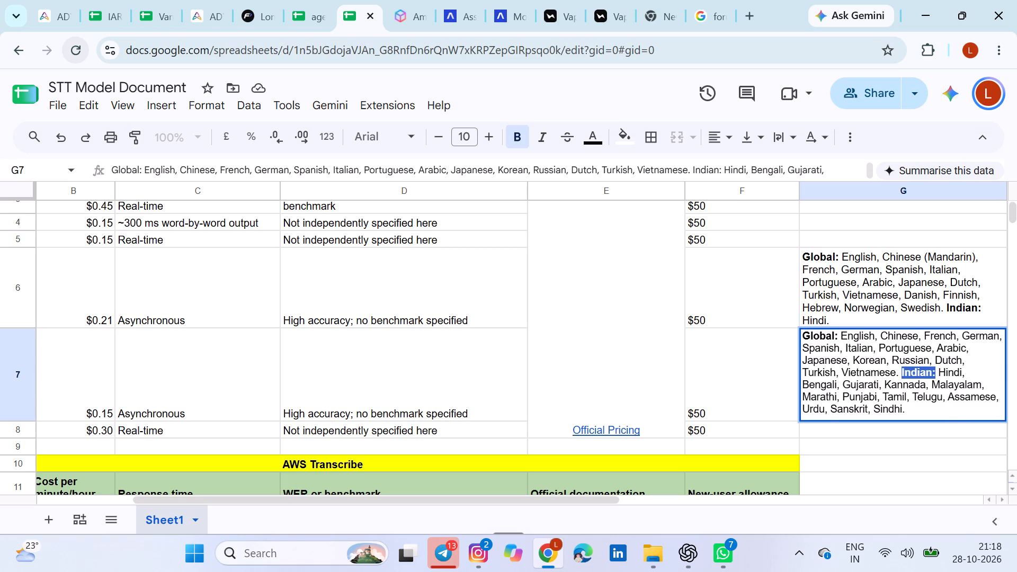
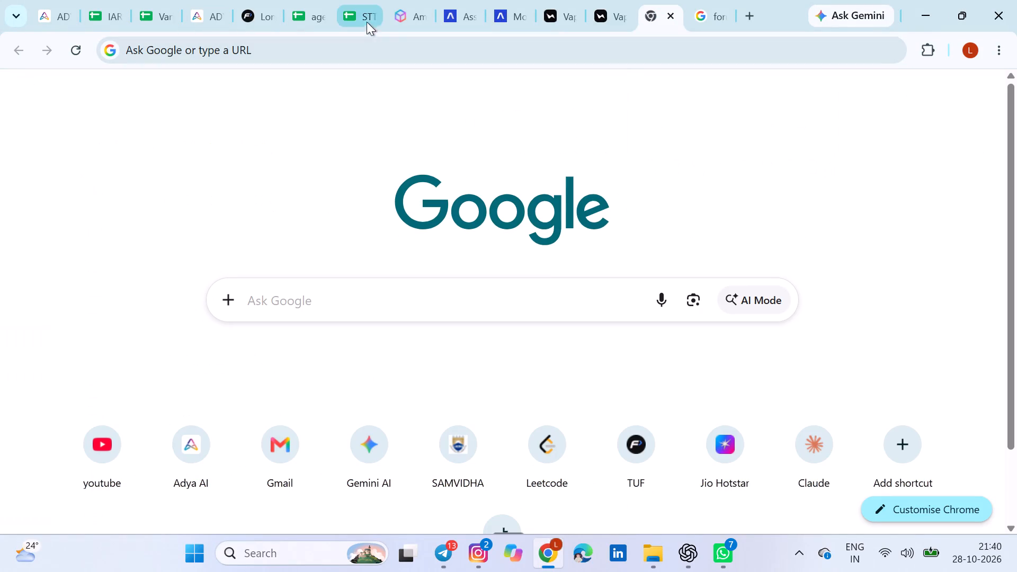
{"action": "left_click", "coordinate": [353, 16]}
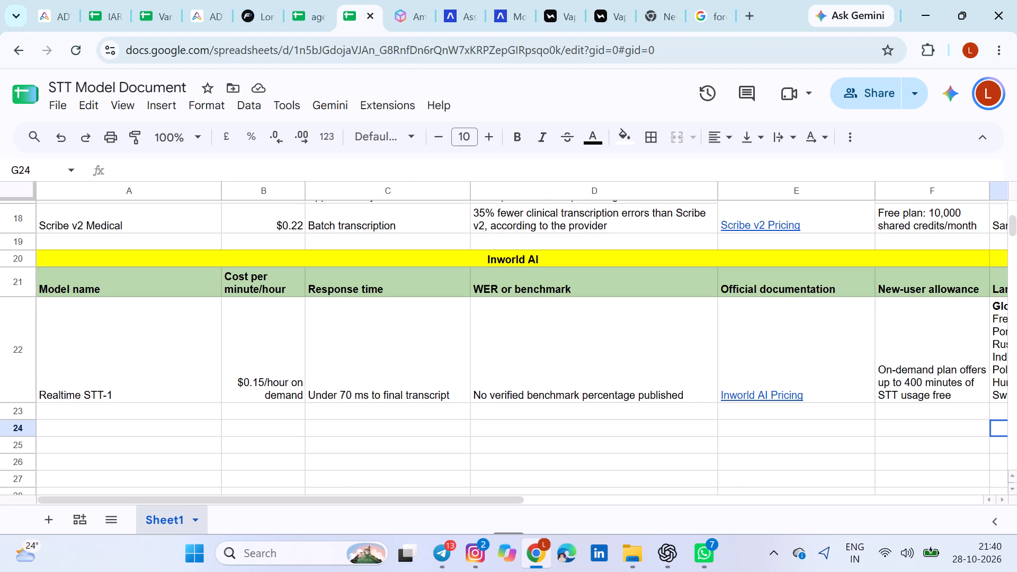
{"action": "left_click", "coordinate": [578, 251]}
{"action": "left_click", "coordinate": [574, 255]}
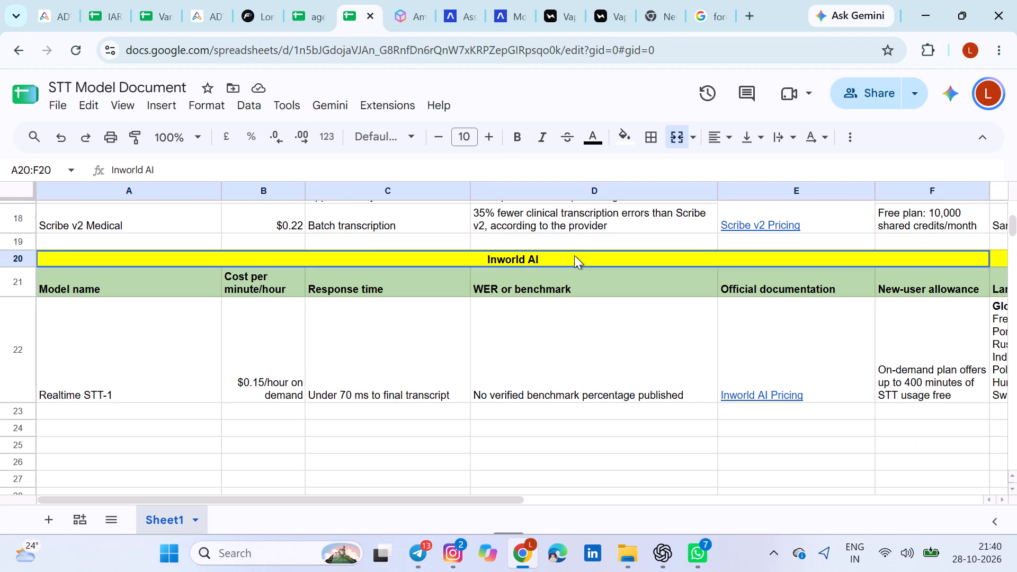
{"action": "key", "text": "ctrl+c"}
{"action": "scroll", "coordinate": [574, 255], "scroll_direction": "down", "scroll_amount": 1}
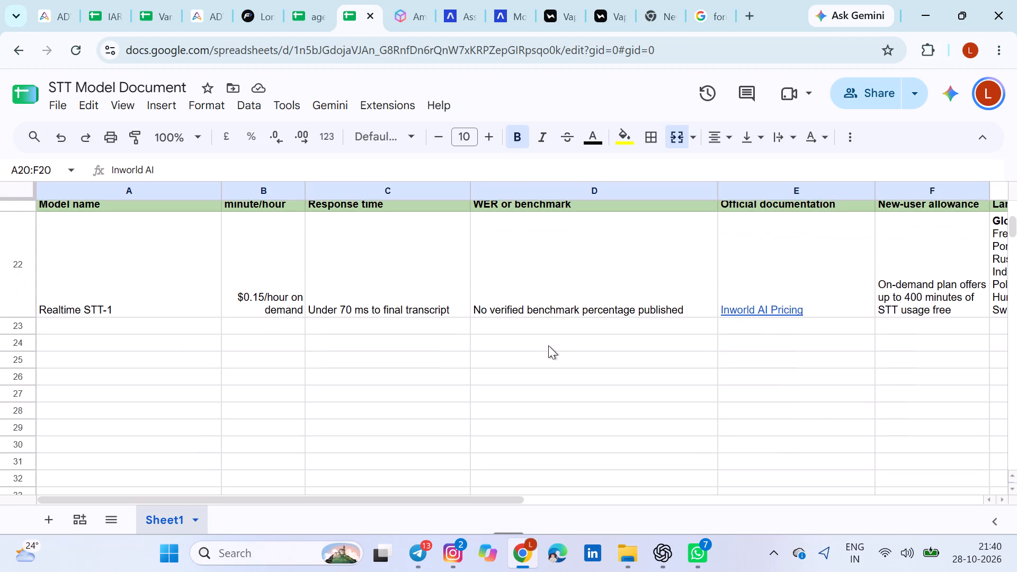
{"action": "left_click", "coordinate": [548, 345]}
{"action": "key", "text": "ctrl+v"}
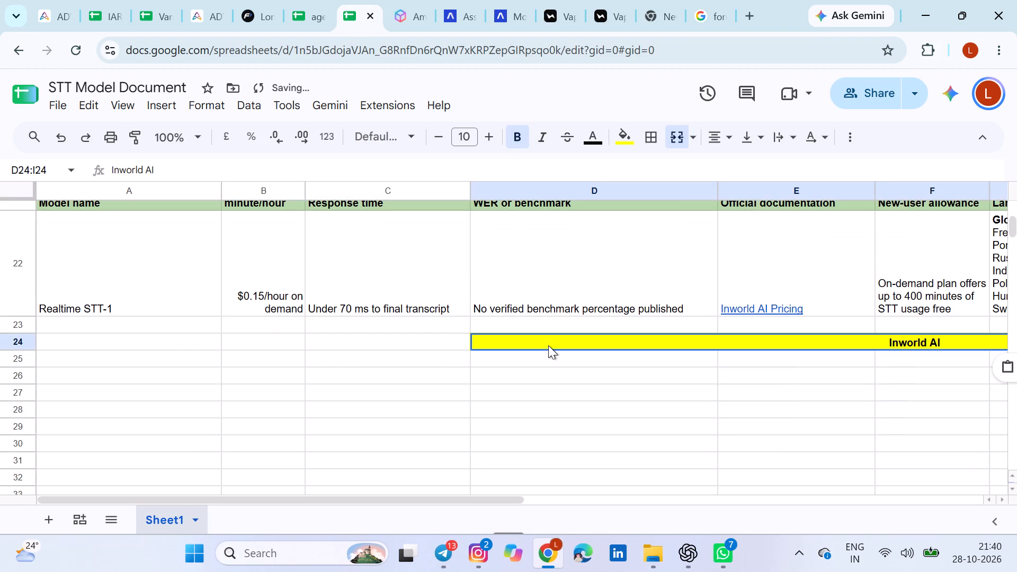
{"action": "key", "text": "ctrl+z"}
Paste the copied yellow provider heading at cell A24 so it spans A24:F24 below the Inworld AI section.
{"action": "left_click", "coordinate": [182, 338]}
{"action": "key", "text": "ctrl+v"}
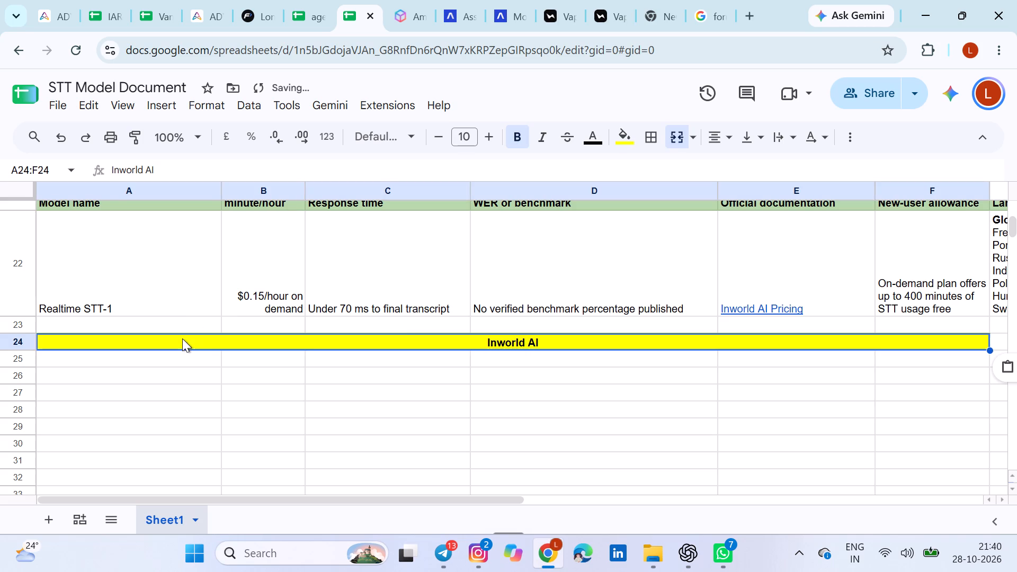
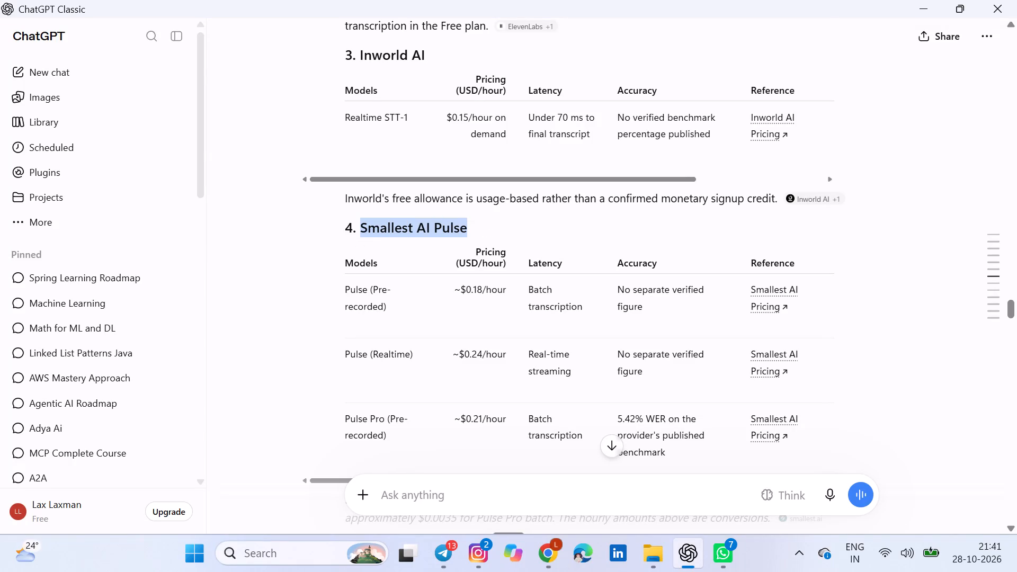
Copy the provider name "Smallest AI Pulse" from ChatGPT and replace the yellow row 24 heading text in the STT Model Document spreadsheet with it.
{"action": "key", "text": "ctrl+c"}
{"action": "key", "text": "alt+Tab"}
{"action": "double_click", "coordinate": [594, 342]}
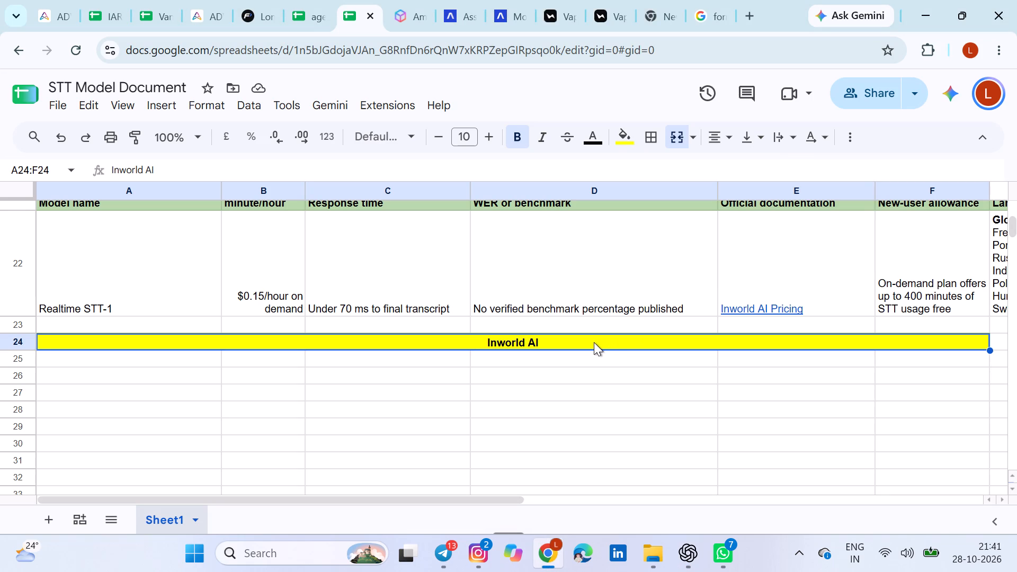
{"action": "key", "text": "ctrl+a"}
{"action": "key", "text": "ctrl+v"}
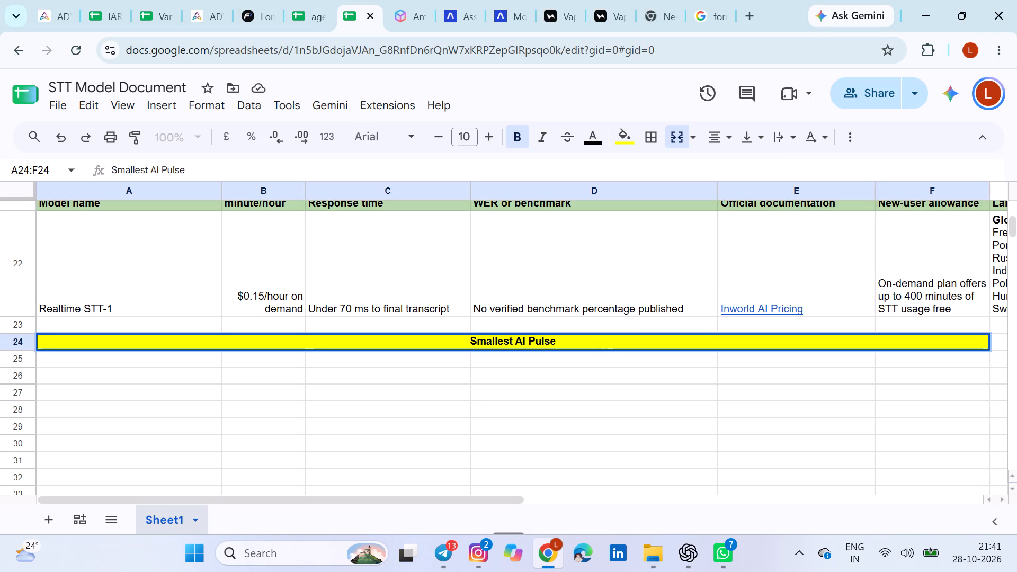
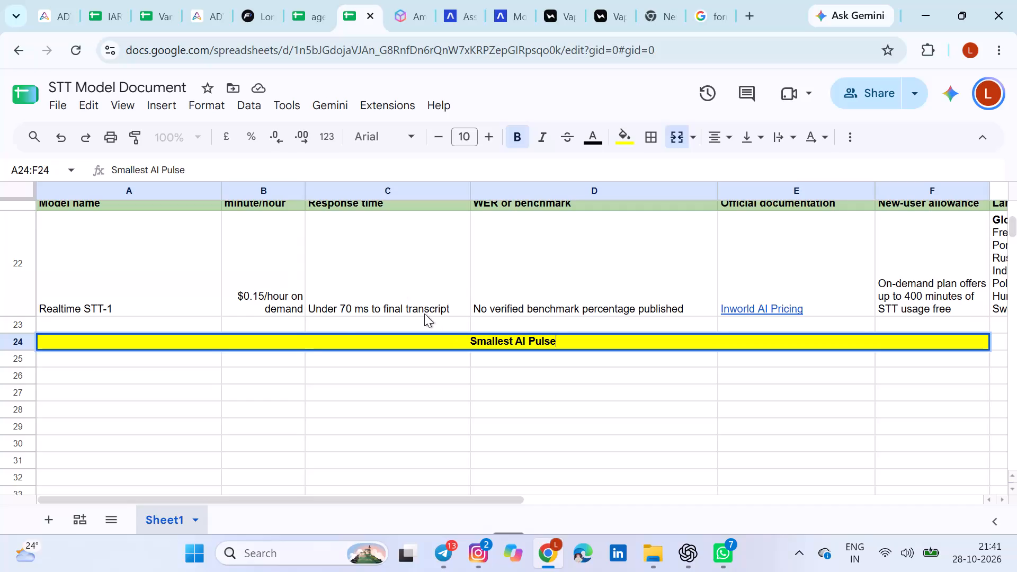
Copy the green "Model name" and "Cost per minute/hour" headers from the Inworld AI section into A25 and B25 under Smallest AI Pulse.
{"action": "scroll", "coordinate": [424, 314], "scroll_direction": "up", "scroll_amount": 1}
{"action": "left_click", "coordinate": [148, 223]}
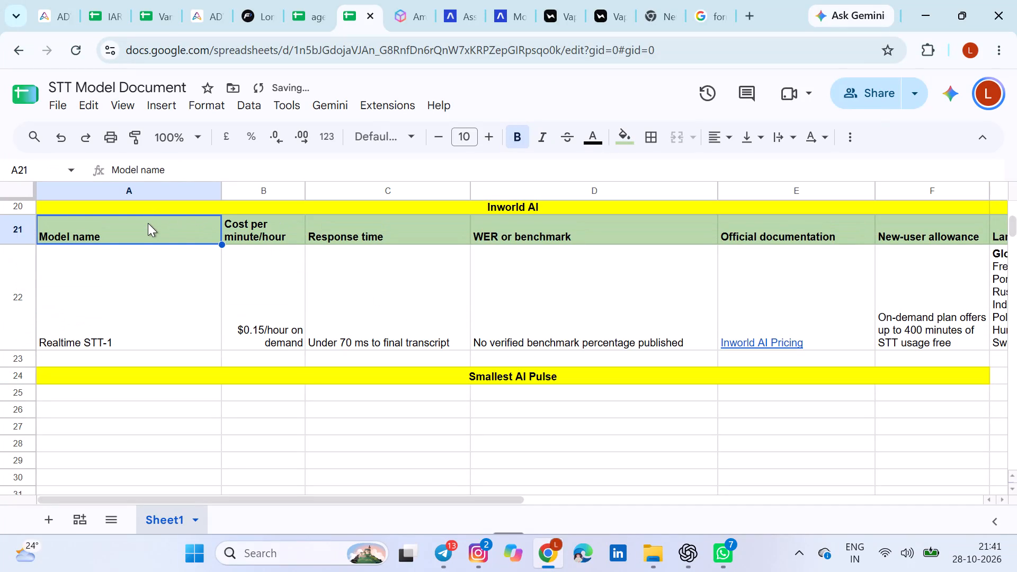
{"action": "key", "text": "ctrl+c"}
{"action": "left_click", "coordinate": [108, 394]}
{"action": "key", "text": "ctrl+v"}
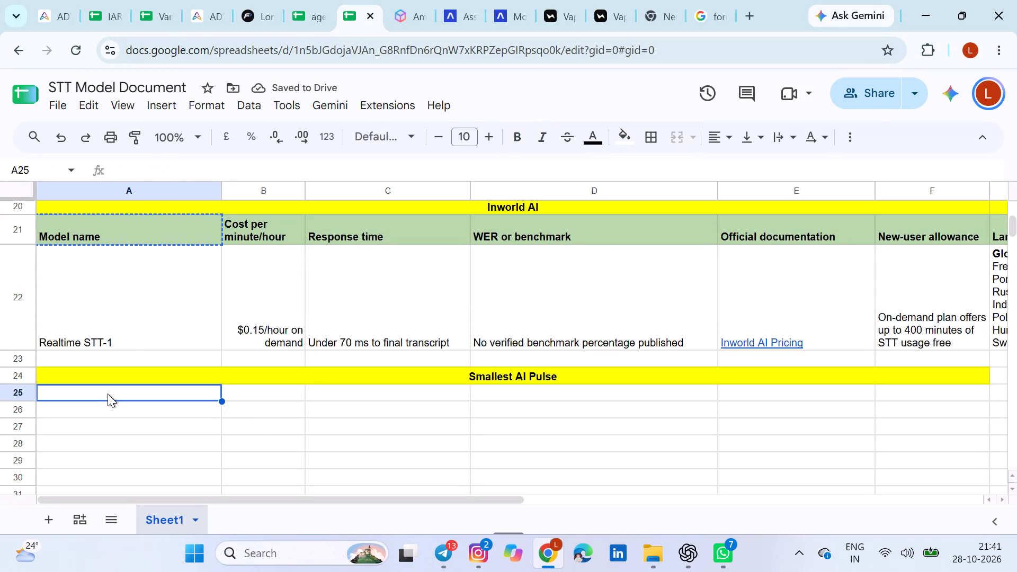
{"action": "left_click", "coordinate": [287, 225]}
{"action": "key", "text": "ctrl+x"}
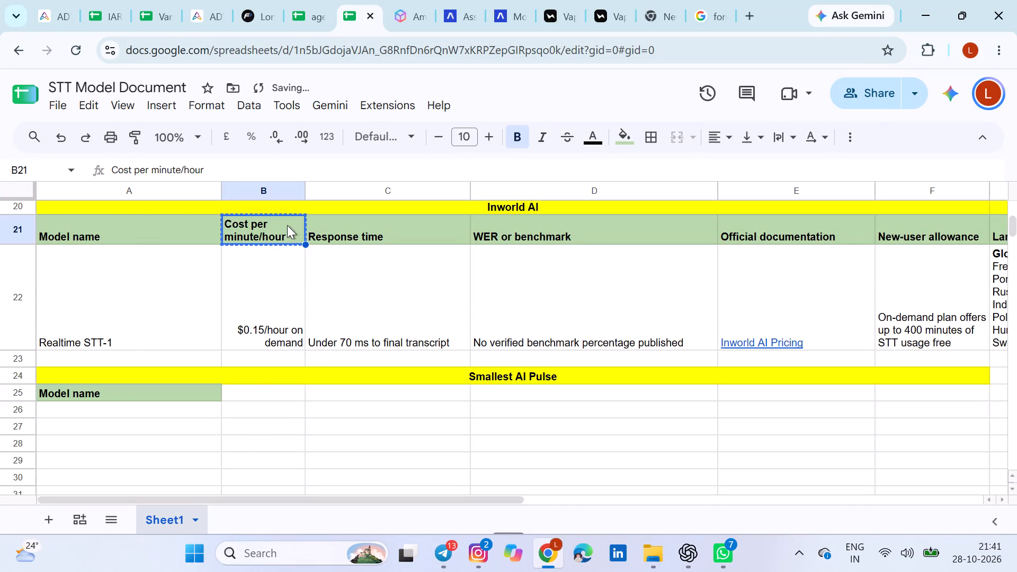
{"action": "key", "text": "ctrl+c"}
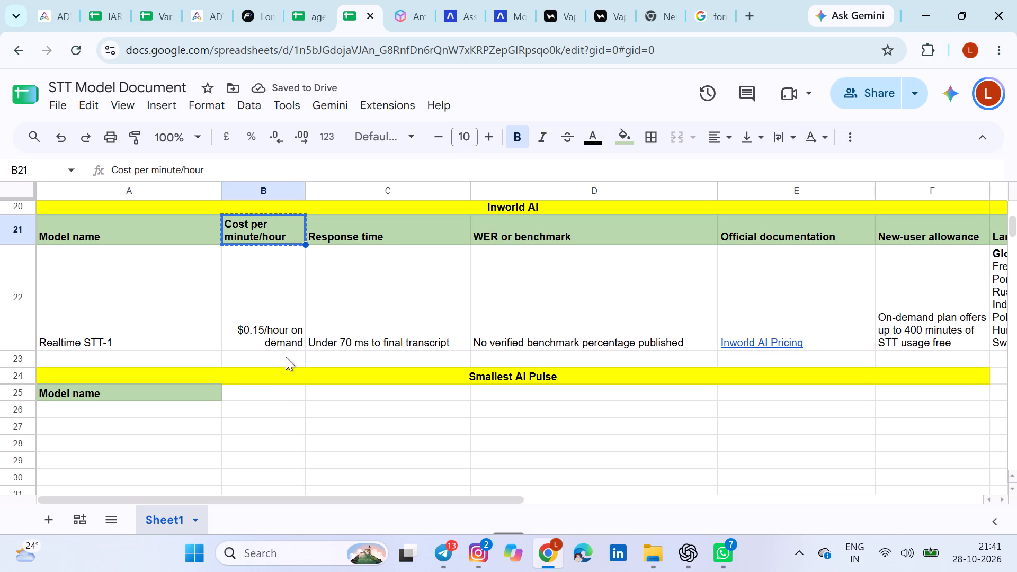
{"action": "left_click", "coordinate": [274, 398]}
{"action": "key", "text": "ctrl+v"}
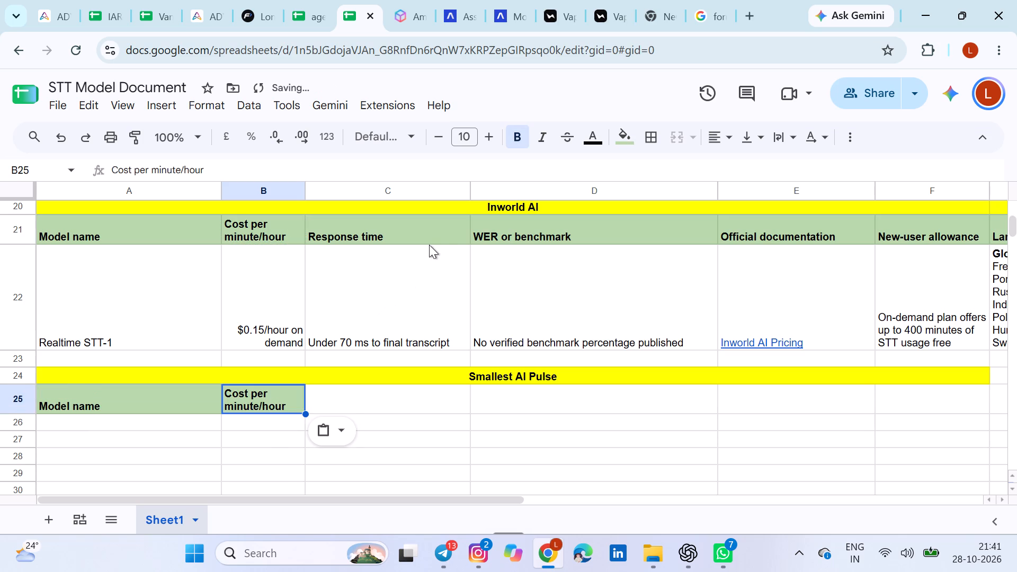
Copy the "Response time" and "WER or benchmark" headers from row 21 into C25 and D25.
{"action": "left_click", "coordinate": [434, 227]}
{"action": "key", "text": "ctrl+c"}
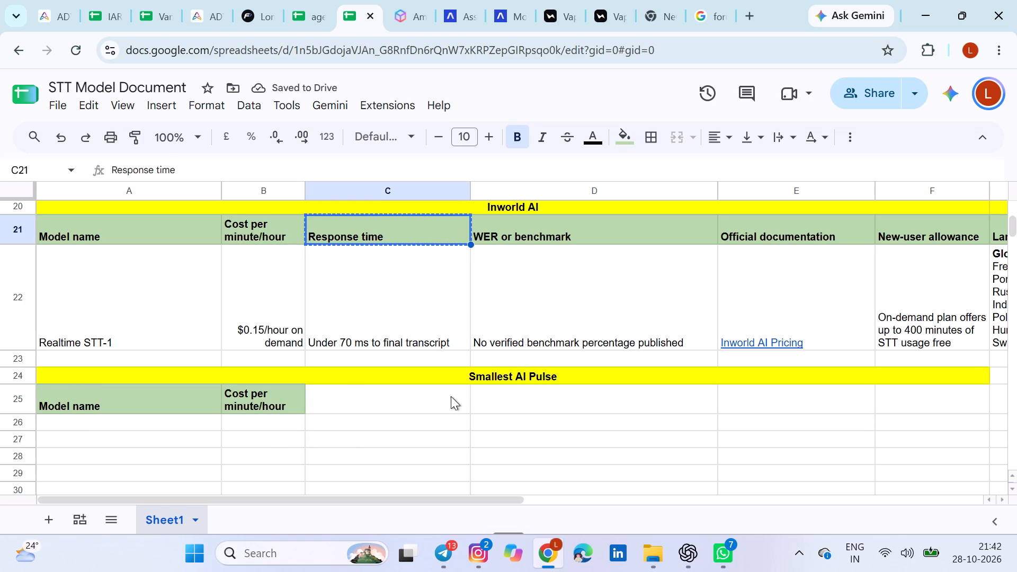
{"action": "left_click", "coordinate": [449, 396]}
{"action": "key", "text": "ctrl+v"}
{"action": "left_click", "coordinate": [643, 233]}
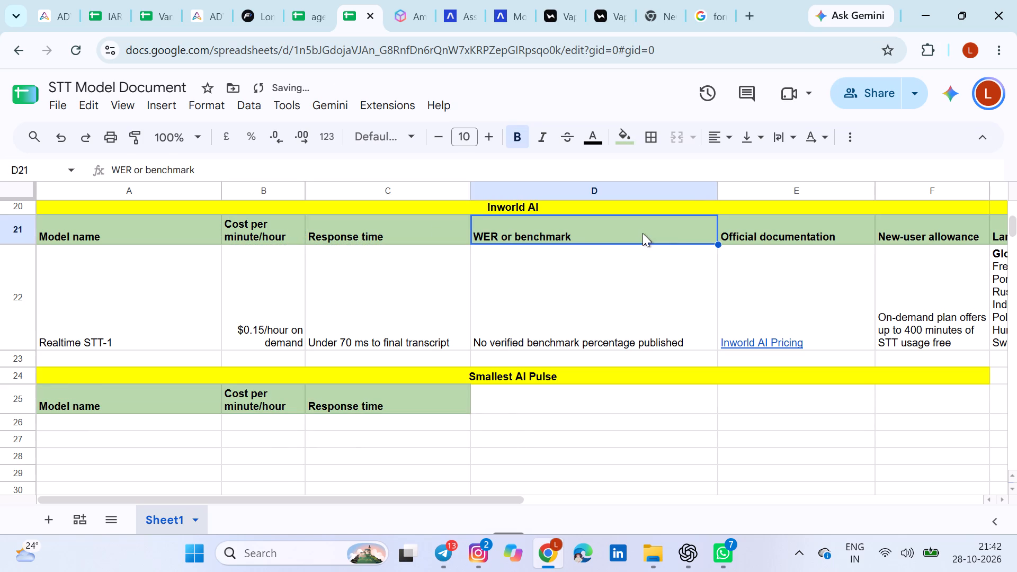
{"action": "key", "text": "ctrl+c"}
{"action": "left_click", "coordinate": [619, 400]}
{"action": "key", "text": "ctrl+v"}
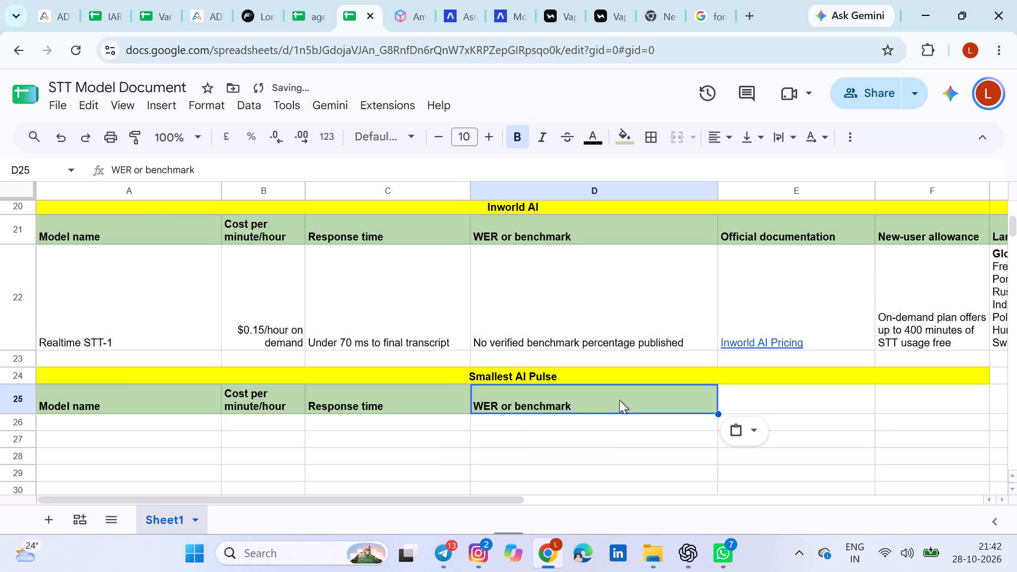
Copy the "Official documentation", "New-user allowance" and "Languages" headers from row 21 into E25, F25 and G25.
{"action": "scroll", "coordinate": [619, 400], "scroll_direction": "left", "scroll_amount": 2}
{"action": "left_click", "coordinate": [721, 228]}
{"action": "key", "text": "ctrl+c"}
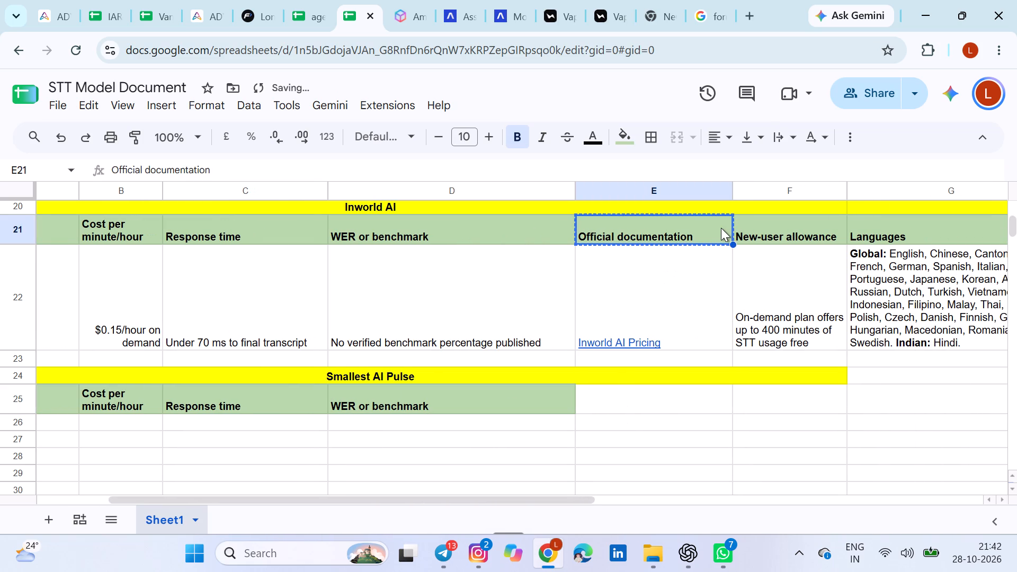
{"action": "left_click", "coordinate": [663, 396]}
{"action": "key", "text": "ctrl+v"}
{"action": "scroll", "coordinate": [663, 396], "scroll_direction": "left", "scroll_amount": 2}
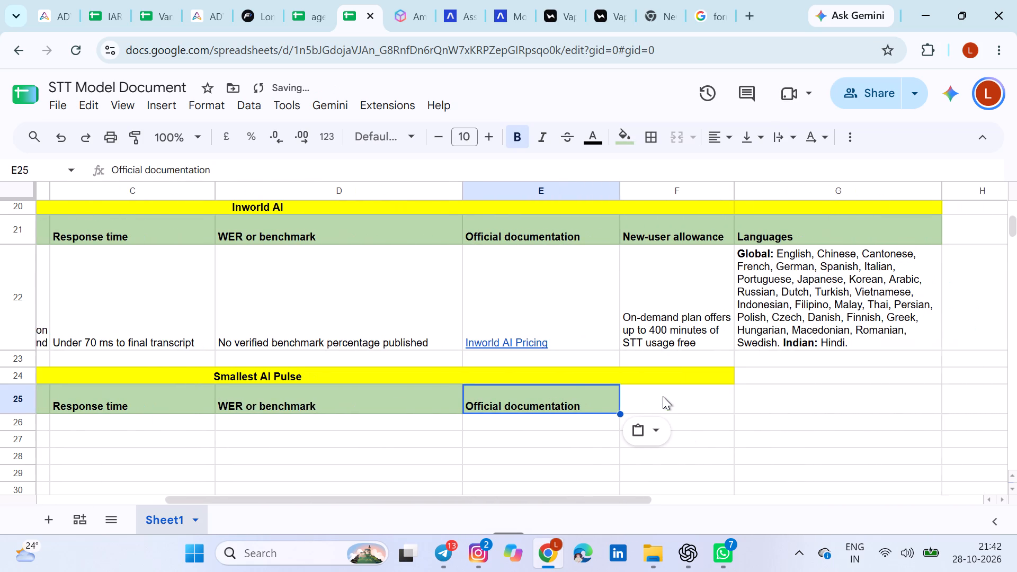
{"action": "left_click", "coordinate": [706, 222]}
{"action": "key", "text": "ctrl+c"}
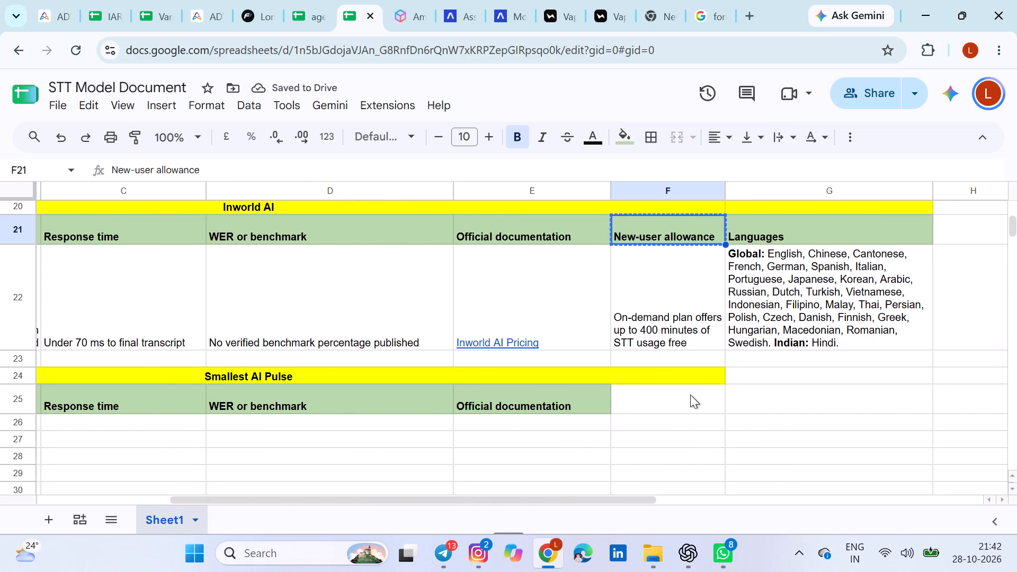
{"action": "left_click", "coordinate": [684, 400]}
{"action": "key", "text": "ctrl+v"}
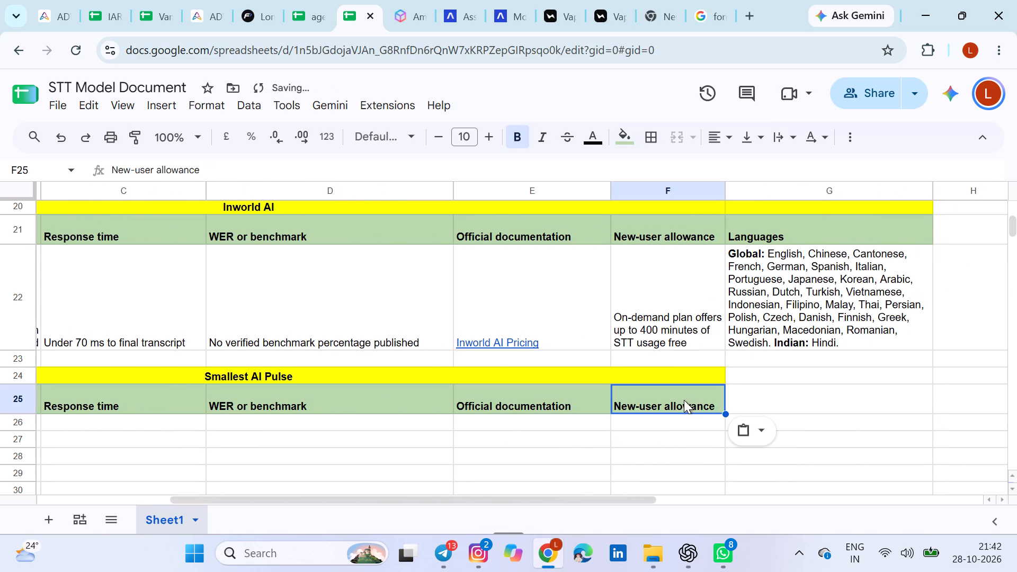
{"action": "left_click", "coordinate": [845, 223]}
{"action": "key", "text": "ctrl+c"}
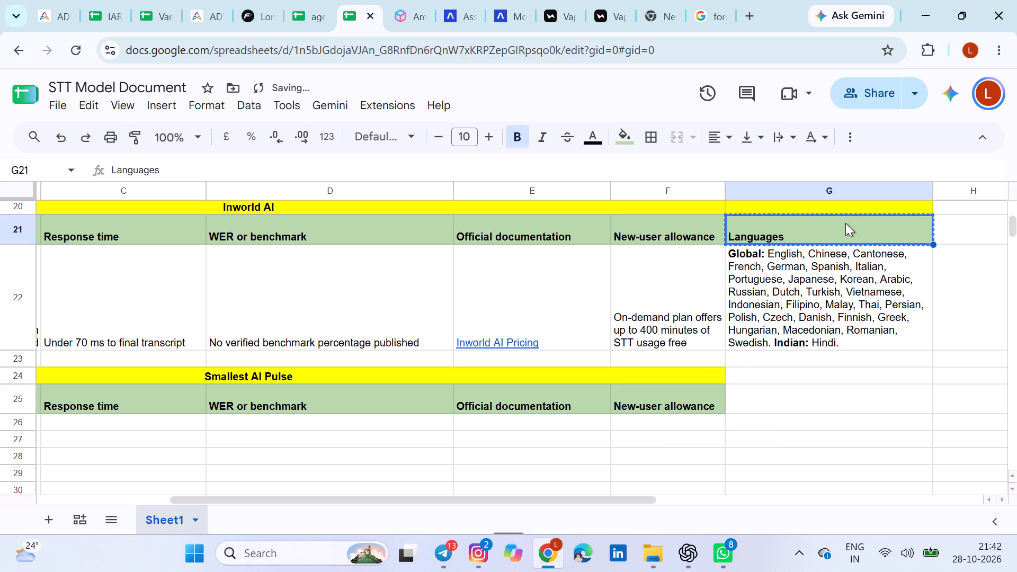
{"action": "left_click", "coordinate": [804, 398]}
{"action": "key", "text": "ctrl+v"}
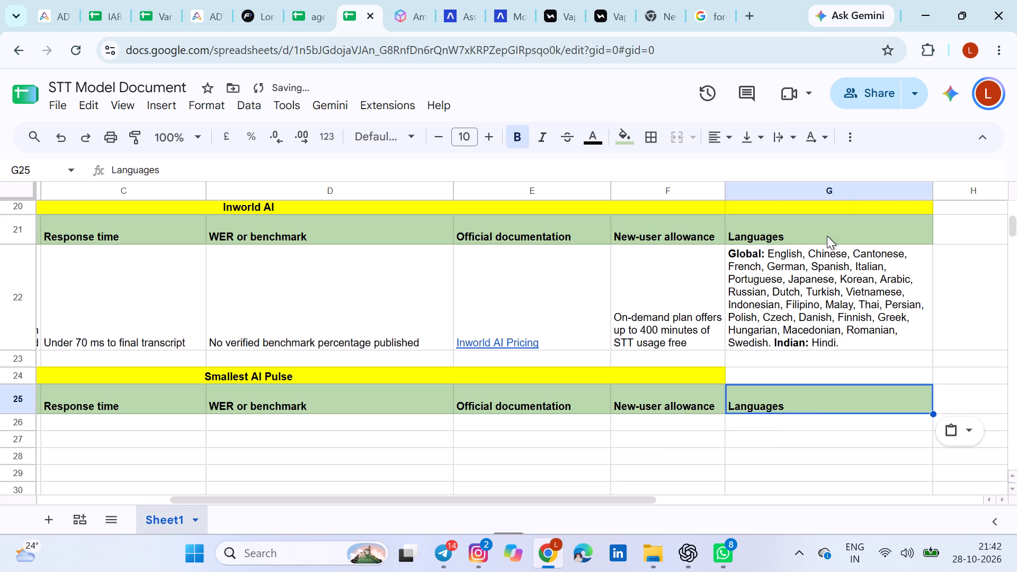
Extend the yellow Smallest AI Pulse heading band over the Languages column by copying G20 into G24.
{"action": "left_click", "coordinate": [828, 206]}
{"action": "key", "text": "ctrl+c"}
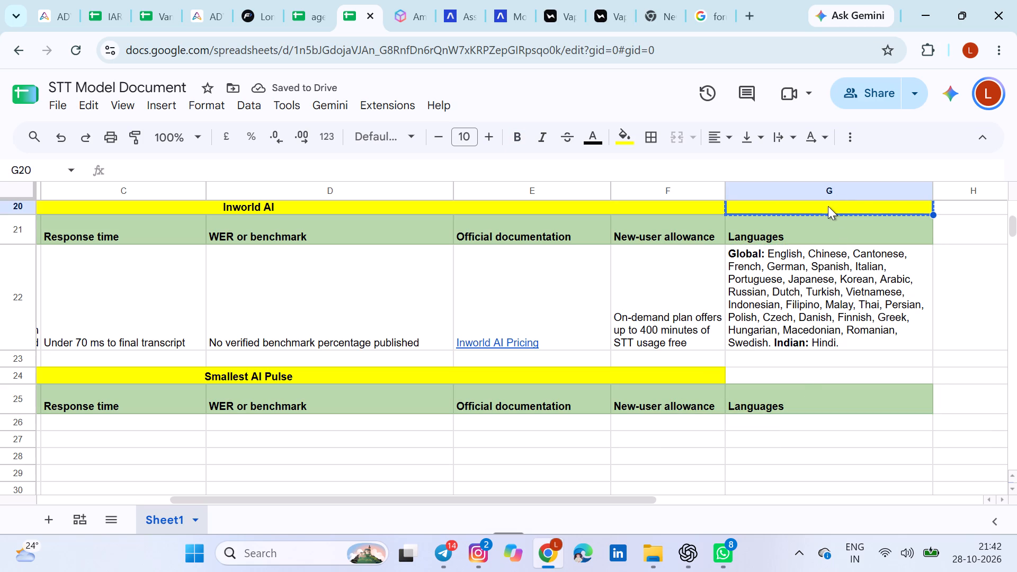
{"action": "left_click", "coordinate": [799, 374]}
{"action": "key", "text": "ctrl+v"}
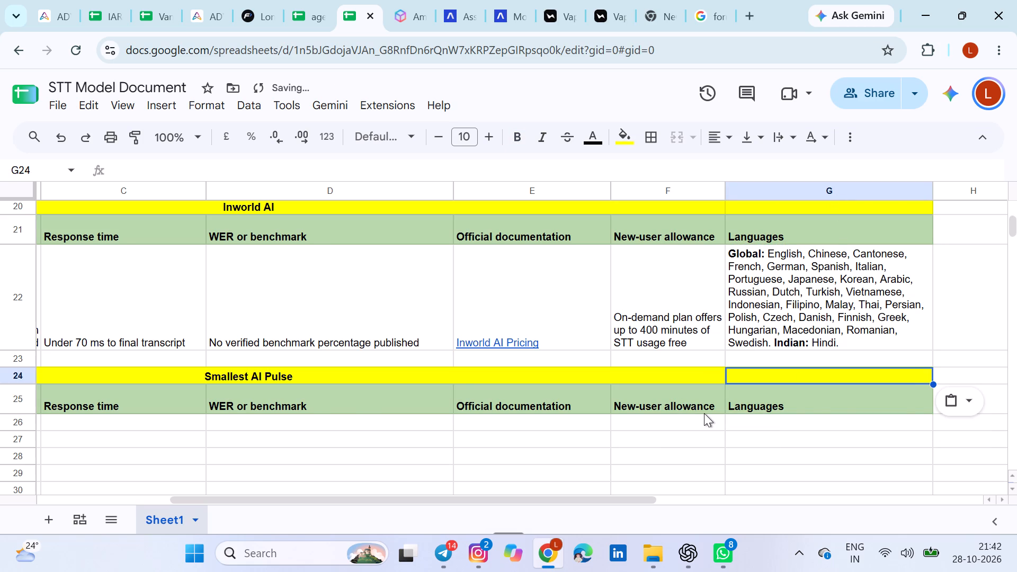
{"action": "scroll", "coordinate": [704, 413], "scroll_direction": "right", "scroll_amount": 2}
{"action": "left_click", "coordinate": [204, 418]}
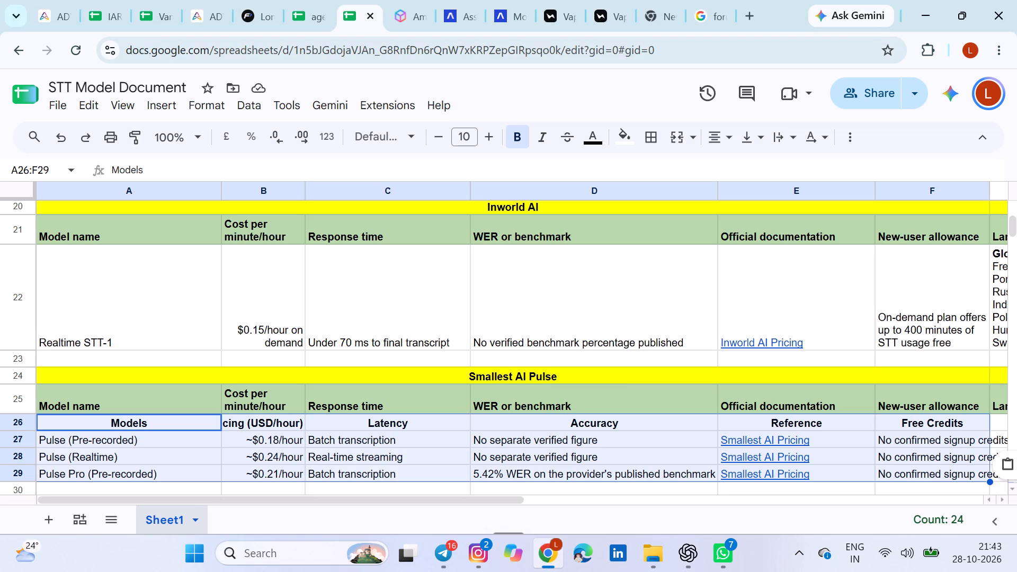
{"action": "left_click", "coordinate": [190, 421]}
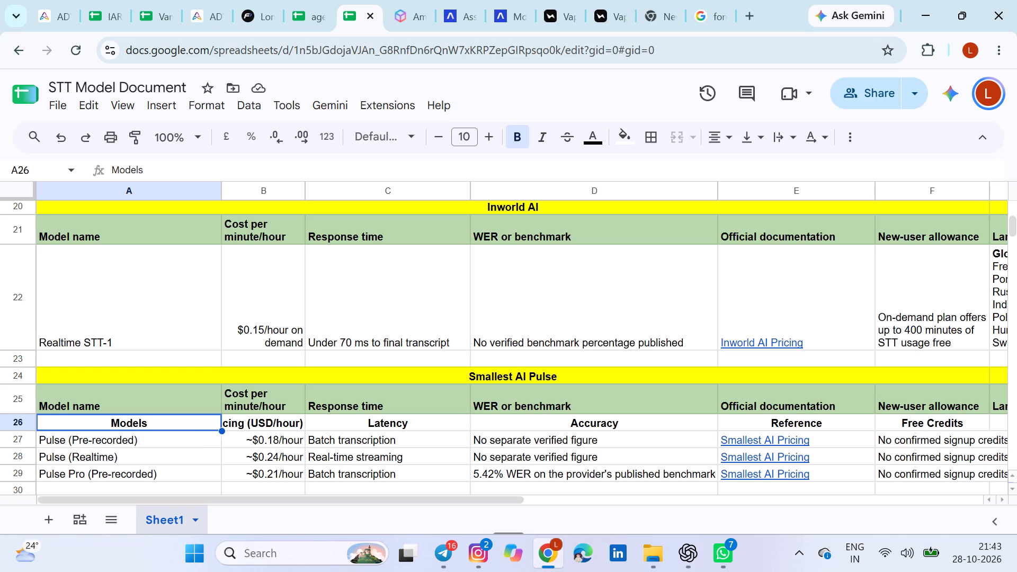
{"action": "left_click_drag", "start_coordinate": [219, 429], "coordinate": [442, 425]}
{"action": "left_click_drag", "start_coordinate": [442, 425], "coordinate": [957, 428]}
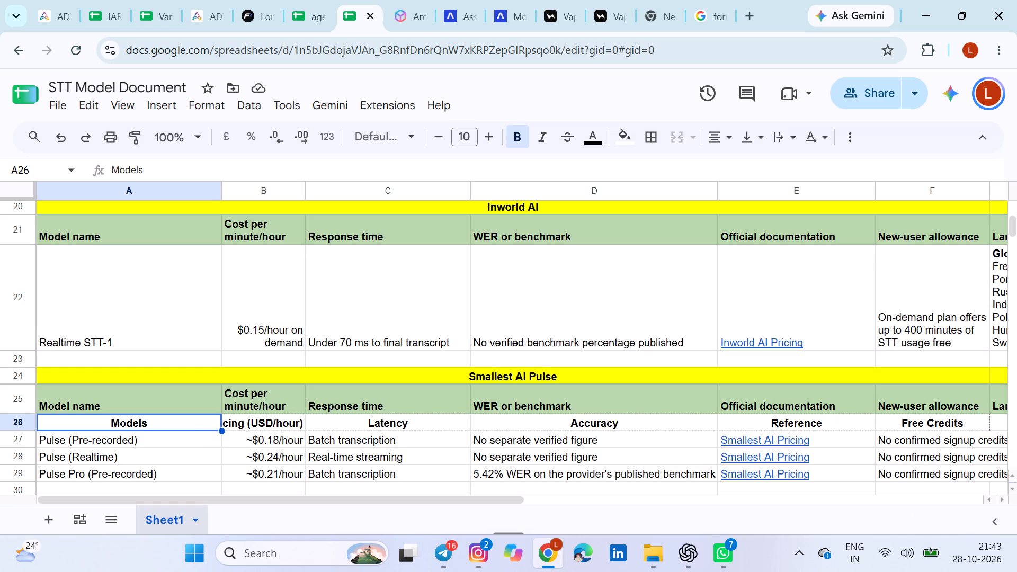
{"action": "left_click_drag", "start_coordinate": [957, 428], "coordinate": [834, 421]}
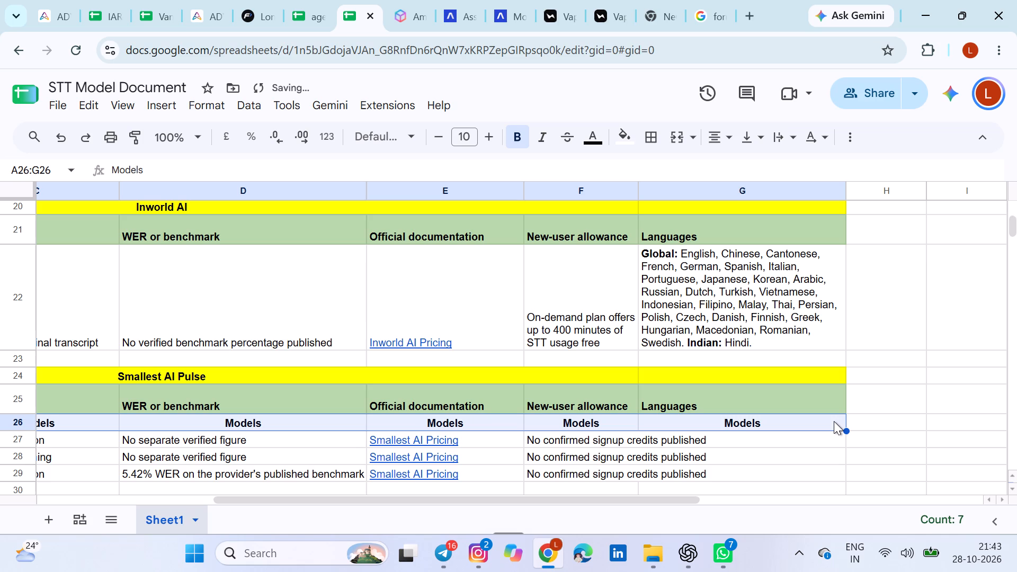
{"action": "right_click", "coordinate": [834, 421]}
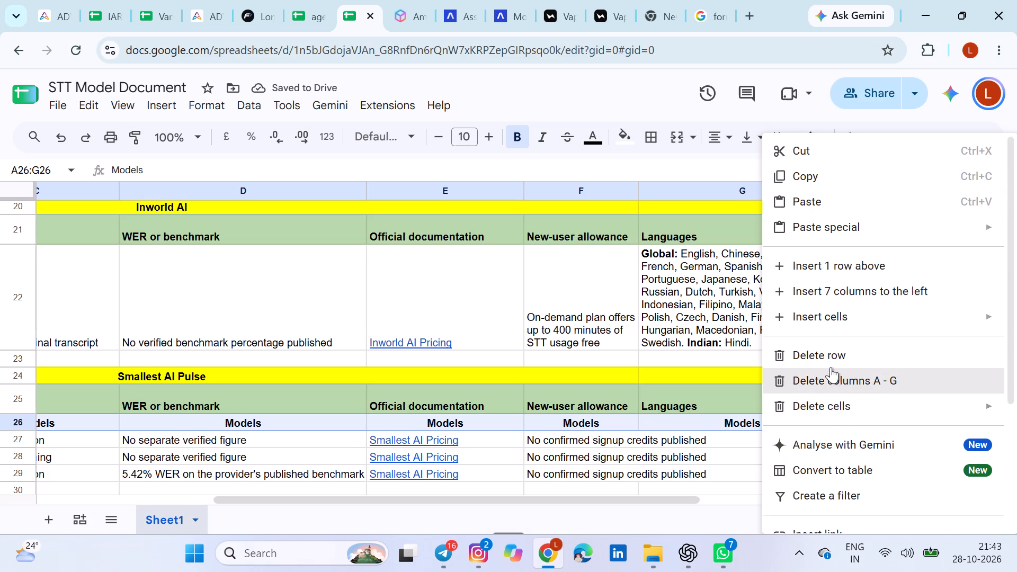
{"action": "left_click", "coordinate": [829, 363]}
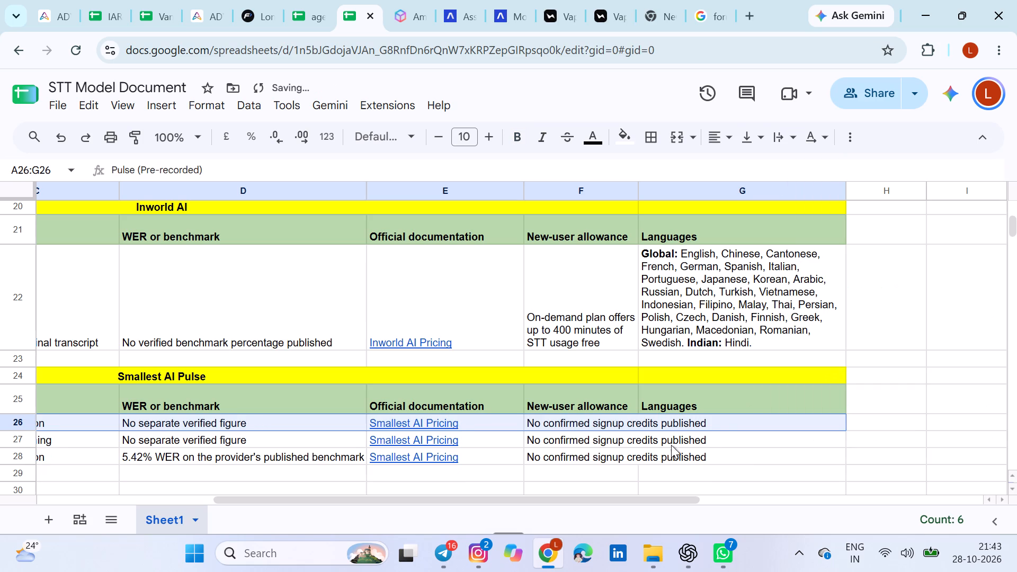
Replace the New-user allowance text of the three Smallest AI Pulse models, F26 to F28, with "-".
{"action": "scroll", "coordinate": [638, 466], "scroll_direction": "right", "scroll_amount": 1}
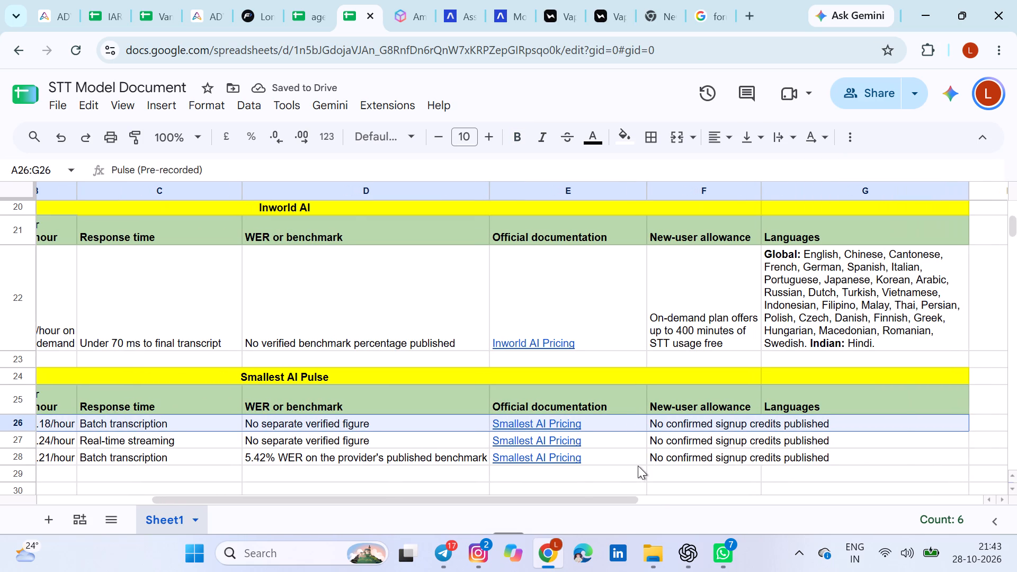
{"action": "scroll", "coordinate": [638, 466], "scroll_direction": "left", "scroll_amount": 1}
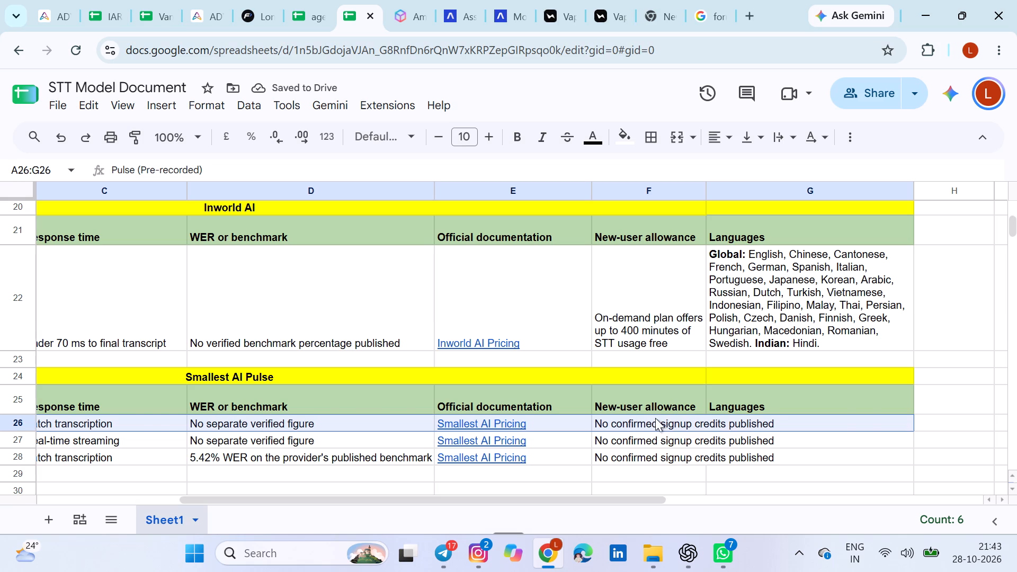
{"action": "double_click", "coordinate": [648, 430]}
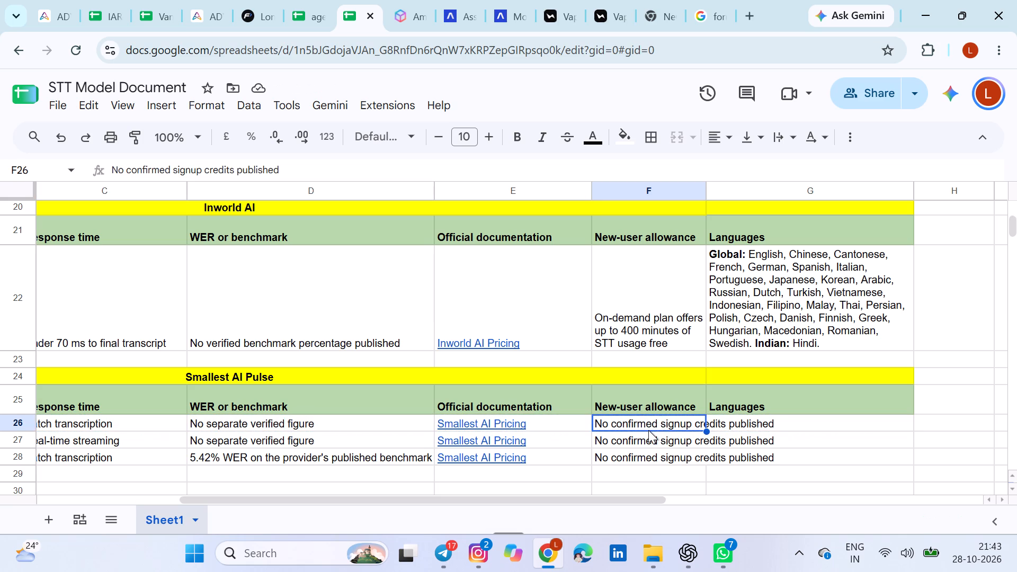
{"action": "key", "text": "ctrl+a"}
{"action": "double_click", "coordinate": [648, 430]}
{"action": "key", "text": "ctrl+a"}
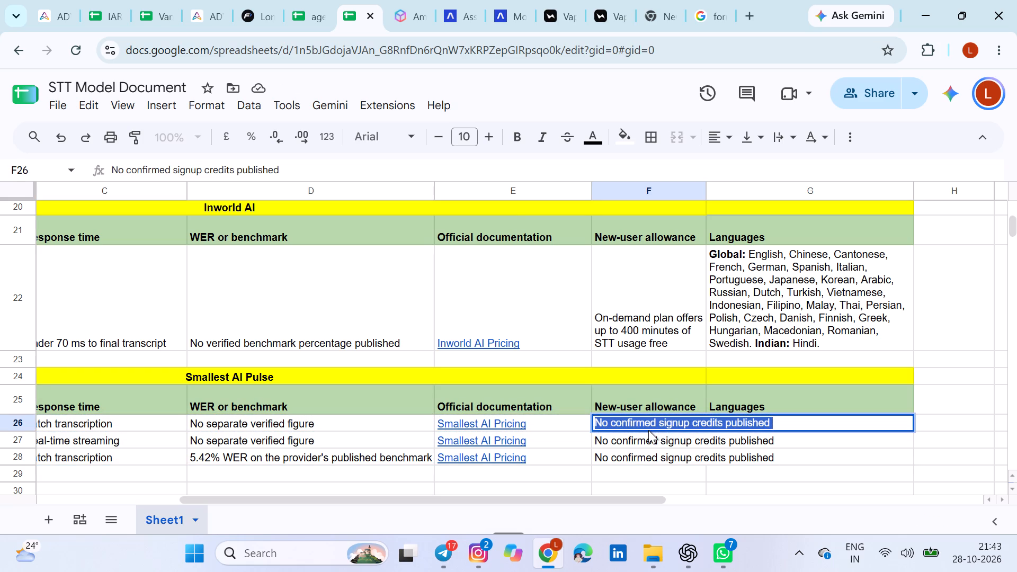
{"action": "key", "text": "minus"}
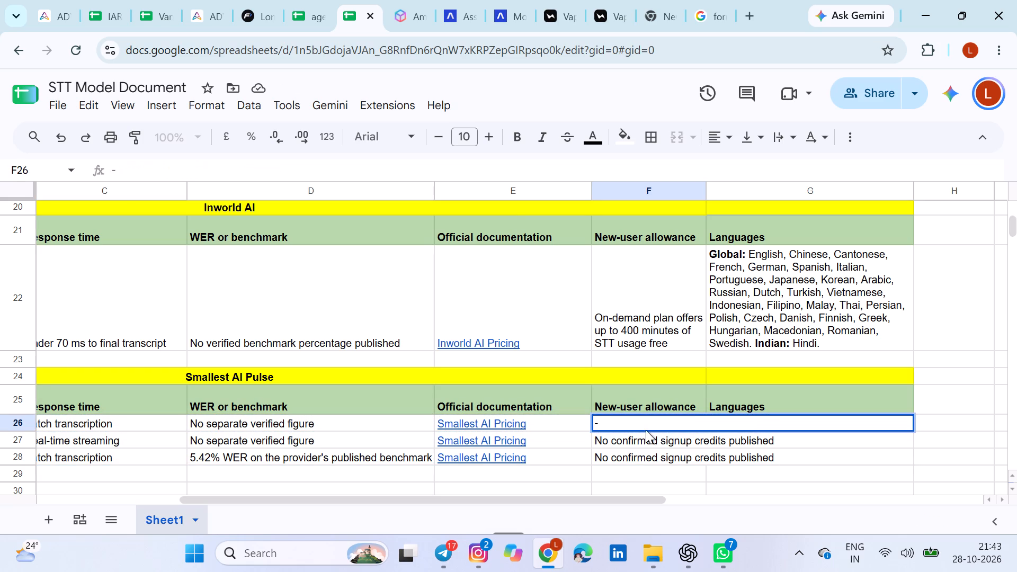
{"action": "double_click", "coordinate": [646, 442]}
{"action": "key", "text": "ctrl+a"}
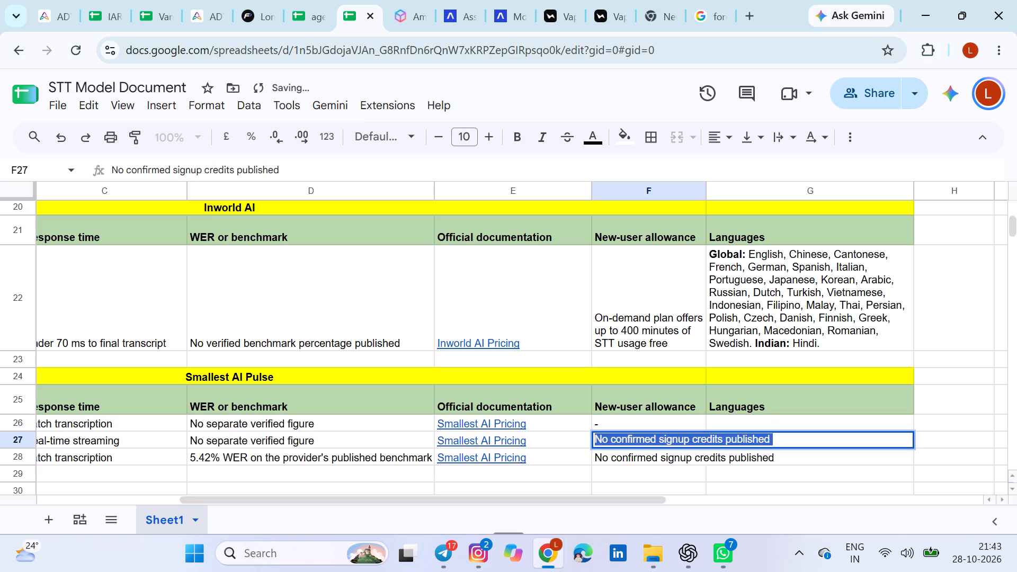
{"action": "key", "text": "minus"}
{"action": "double_click", "coordinate": [649, 457]}
{"action": "key", "text": "ctrl+a"}
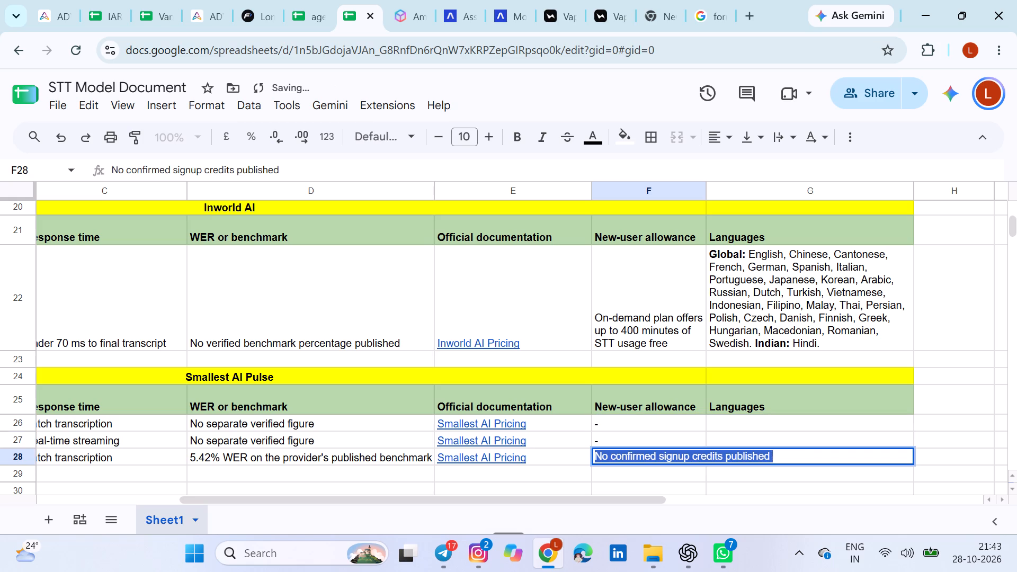
{"action": "key", "text": "minus"}
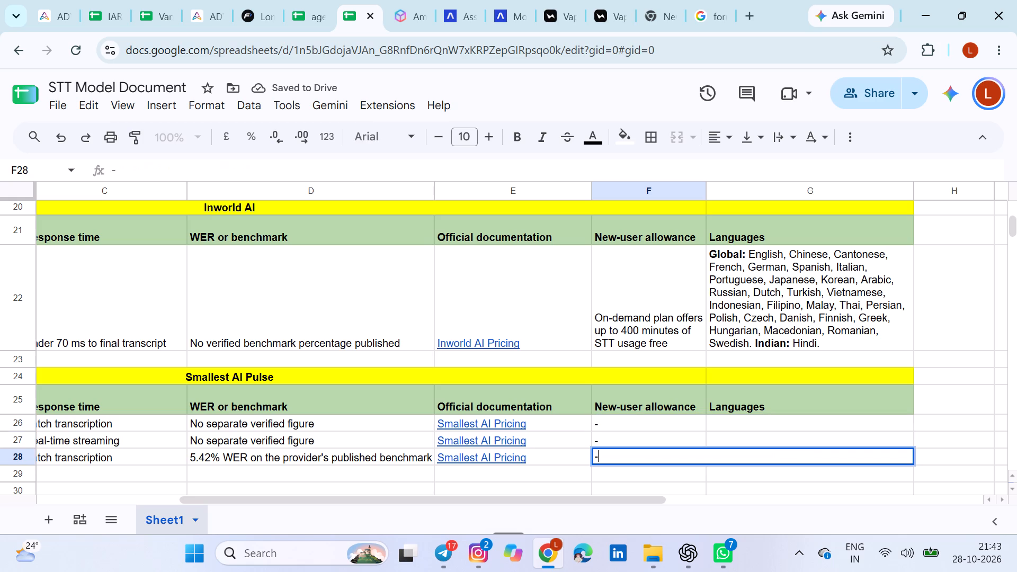
{"action": "left_click", "coordinate": [652, 472]}
Center the dashes horizontally in New-user allowance cells F26, F27 and F28.
{"action": "scroll", "coordinate": [652, 472], "scroll_direction": "down", "scroll_amount": 1}
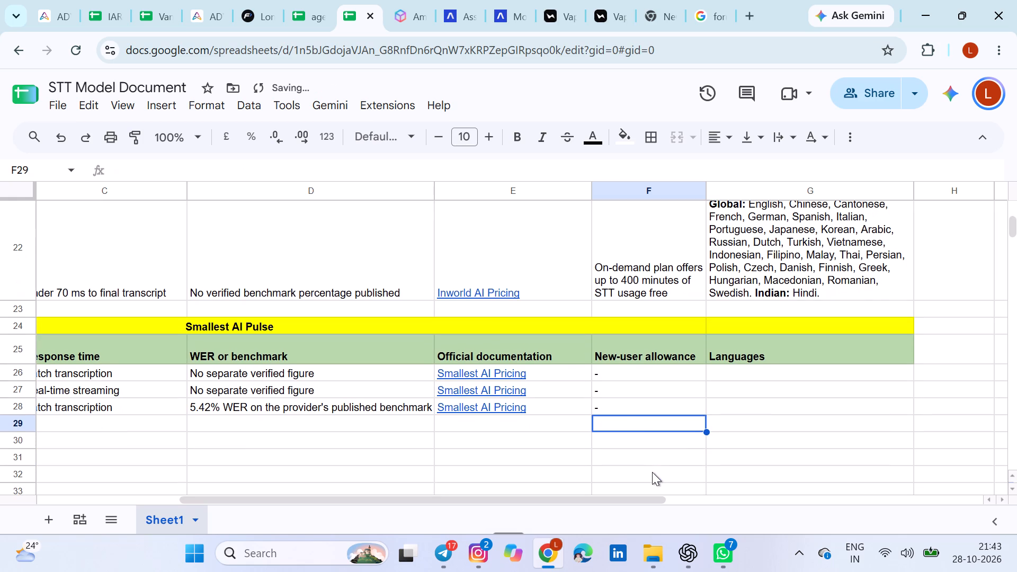
{"action": "double_click", "coordinate": [617, 373]}
{"action": "key", "text": "ctrl+a"}
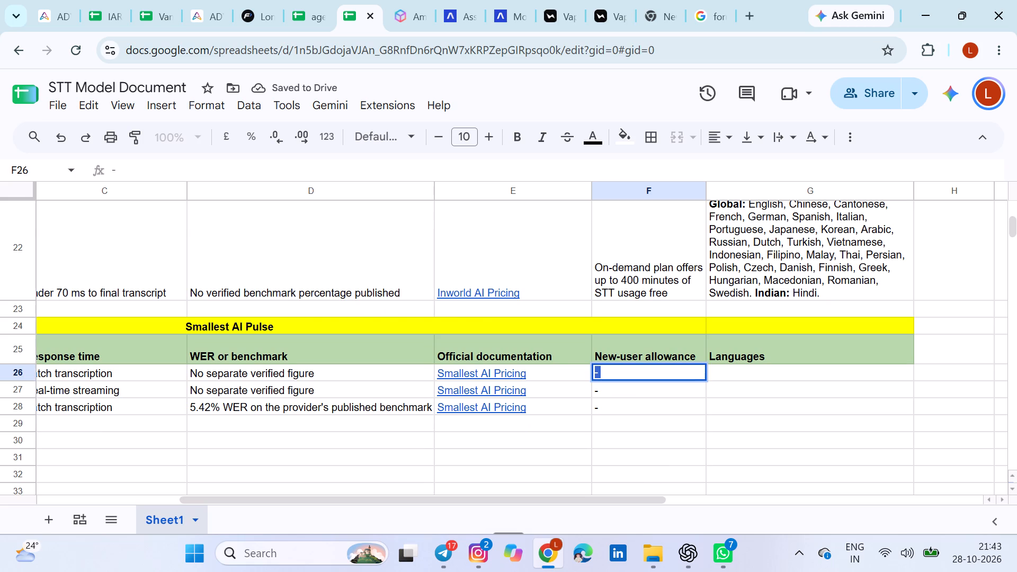
{"action": "left_click_drag", "start_coordinate": [725, 138], "coordinate": [742, 162]}
{"action": "left_click", "coordinate": [742, 162]}
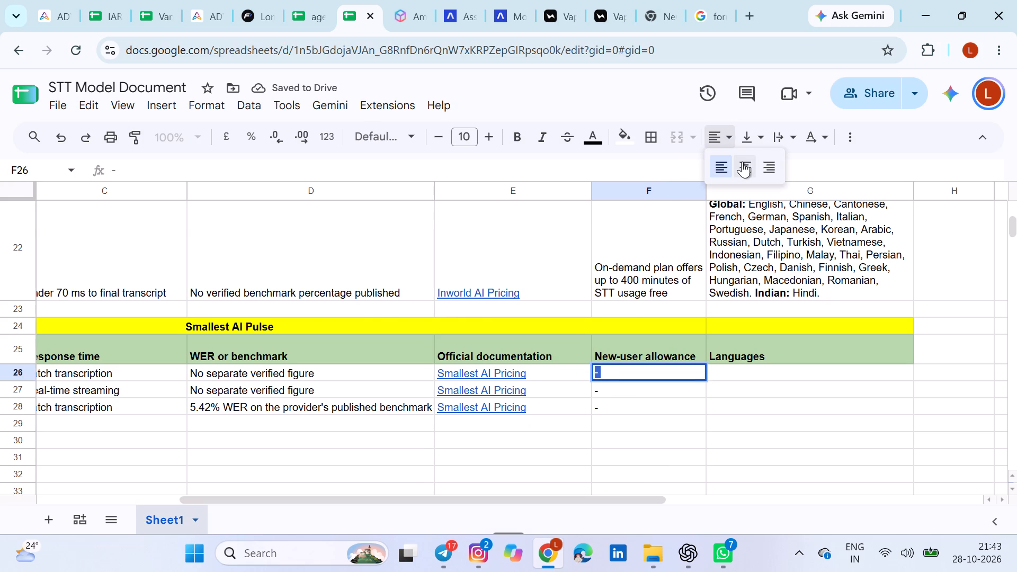
{"action": "double_click", "coordinate": [640, 388]}
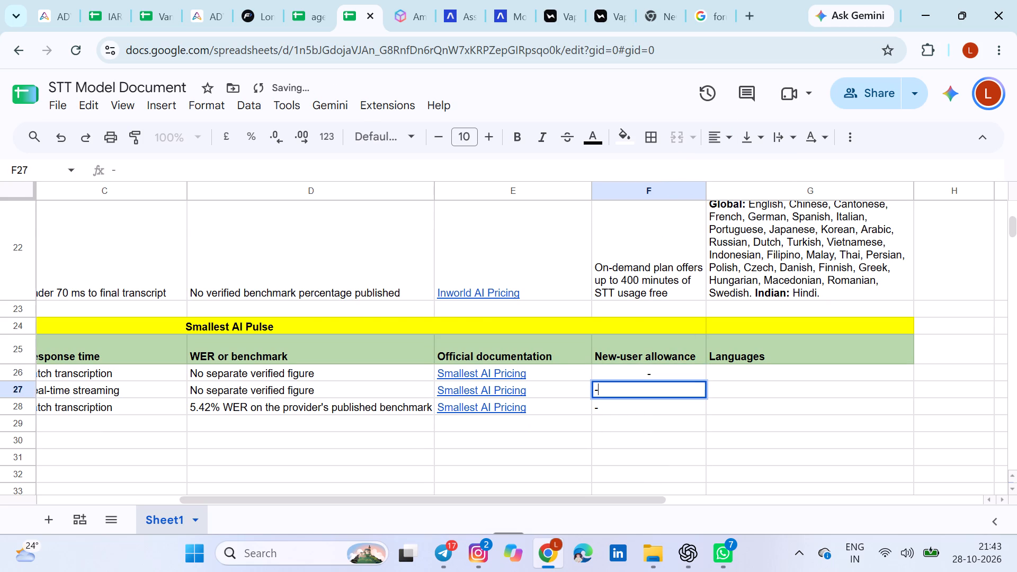
{"action": "key", "text": "ctrl+a"}
{"action": "left_click_drag", "start_coordinate": [721, 142], "coordinate": [748, 175]}
{"action": "left_click", "coordinate": [748, 175]}
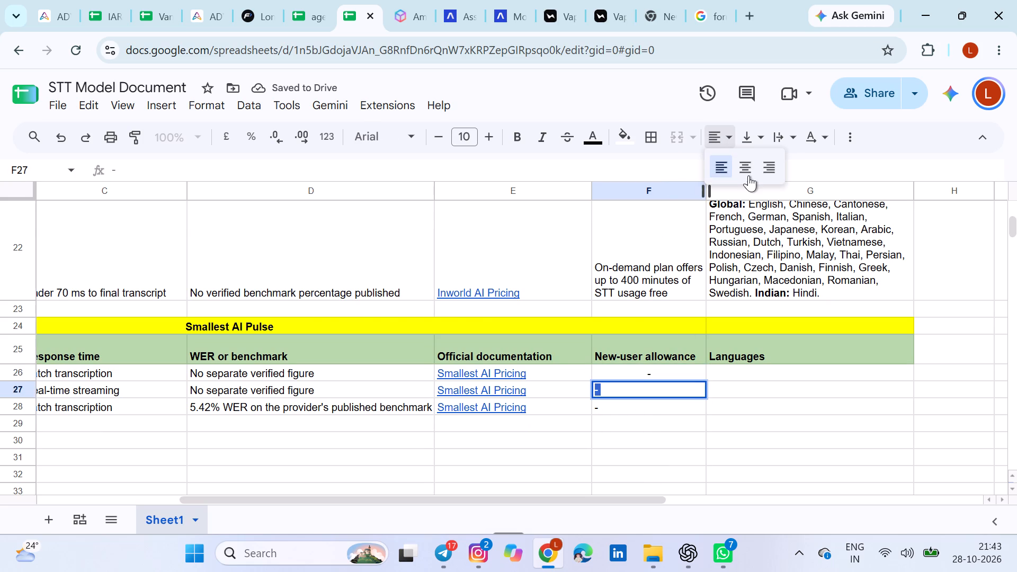
{"action": "double_click", "coordinate": [646, 407]}
{"action": "key", "text": "ctrl+a"}
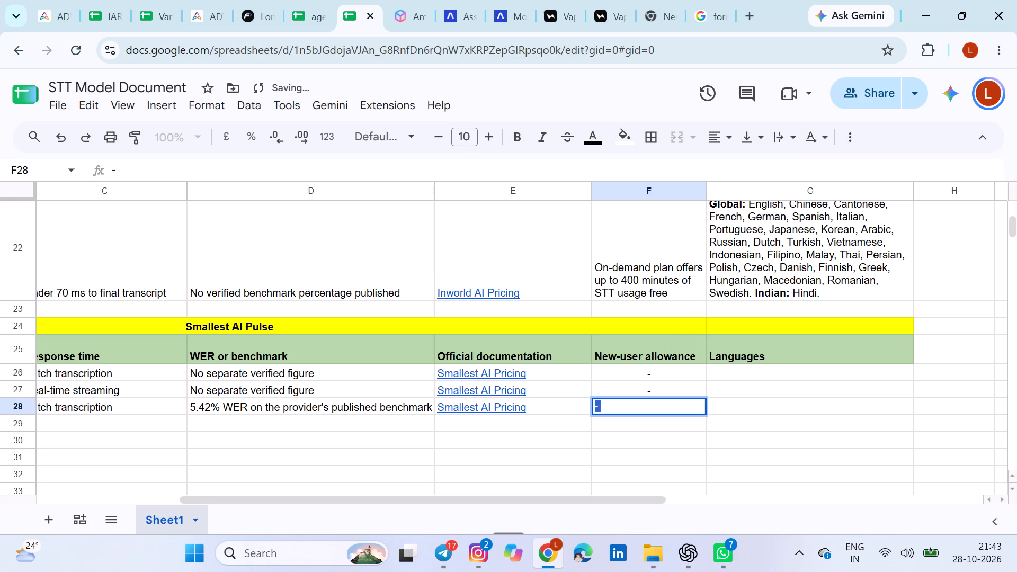
{"action": "left_click", "coordinate": [719, 140]}
{"action": "left_click", "coordinate": [743, 164]}
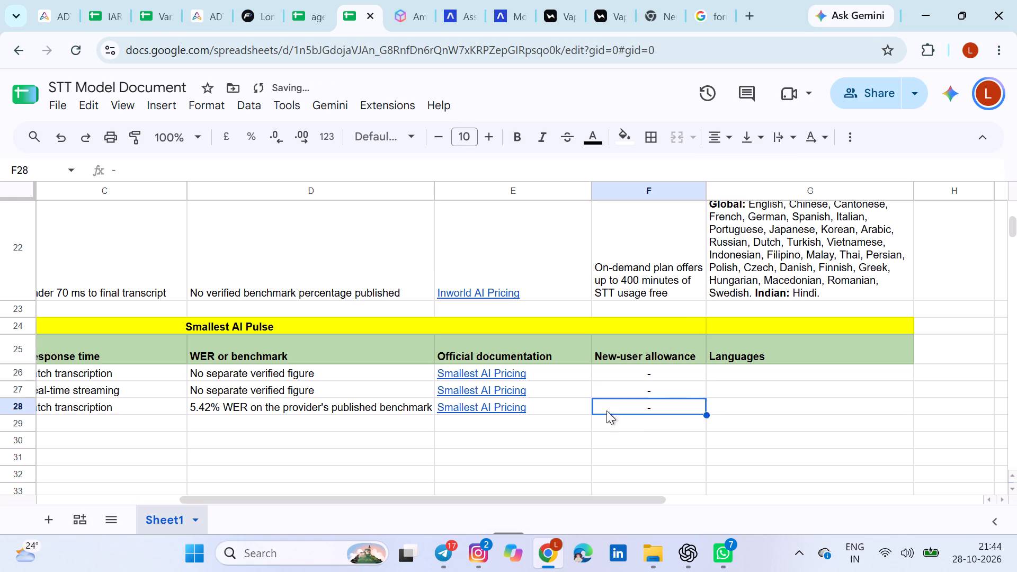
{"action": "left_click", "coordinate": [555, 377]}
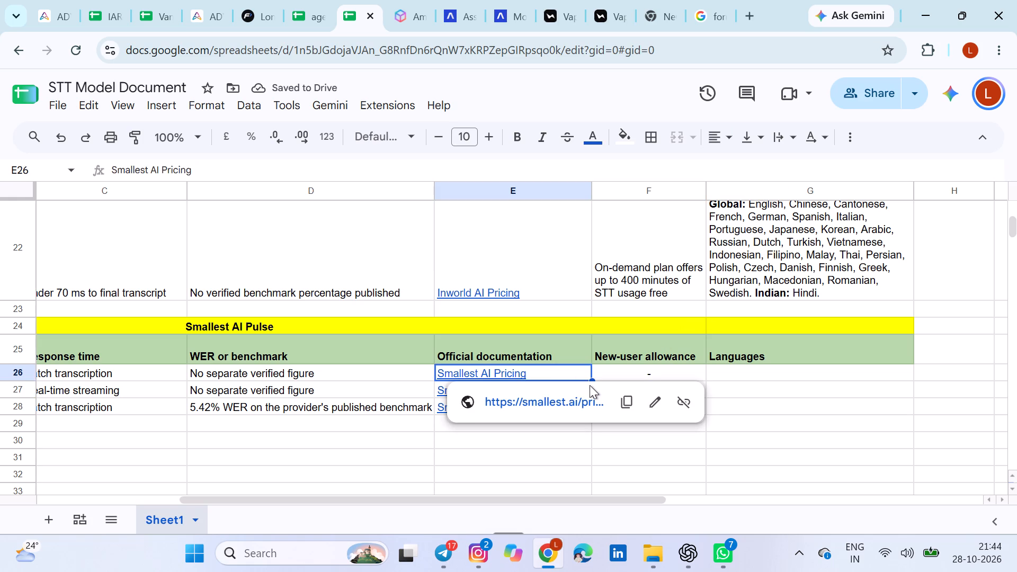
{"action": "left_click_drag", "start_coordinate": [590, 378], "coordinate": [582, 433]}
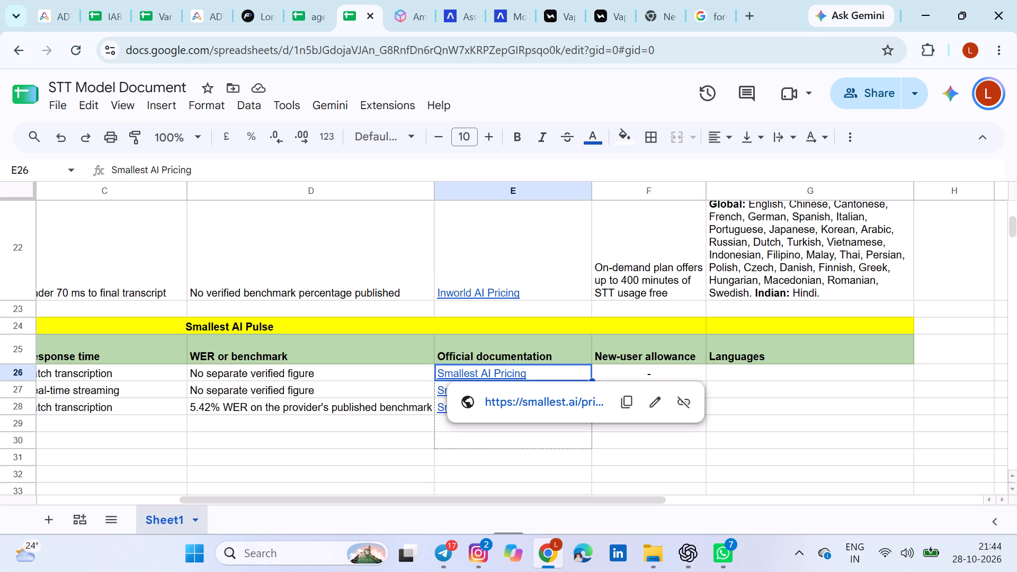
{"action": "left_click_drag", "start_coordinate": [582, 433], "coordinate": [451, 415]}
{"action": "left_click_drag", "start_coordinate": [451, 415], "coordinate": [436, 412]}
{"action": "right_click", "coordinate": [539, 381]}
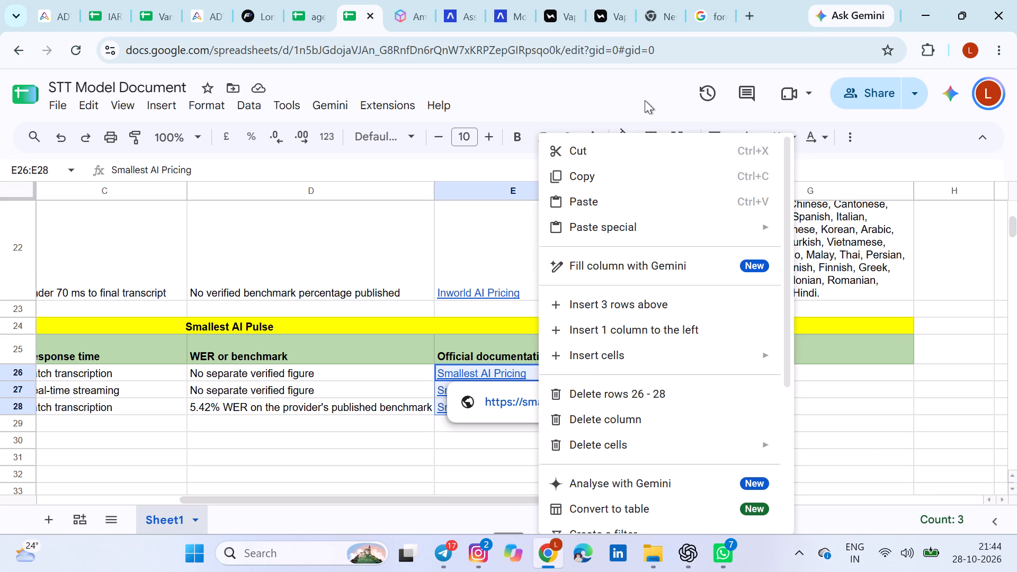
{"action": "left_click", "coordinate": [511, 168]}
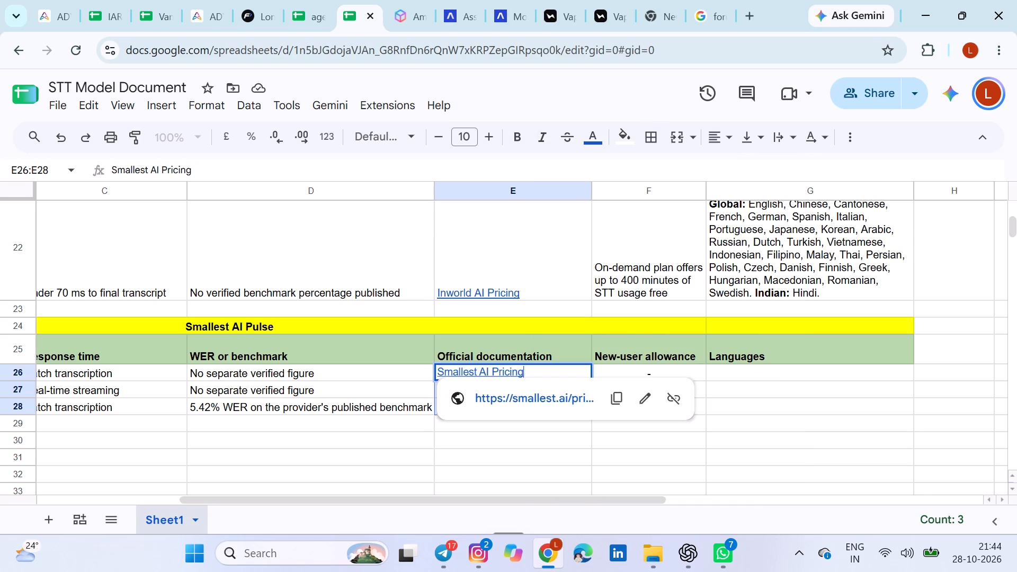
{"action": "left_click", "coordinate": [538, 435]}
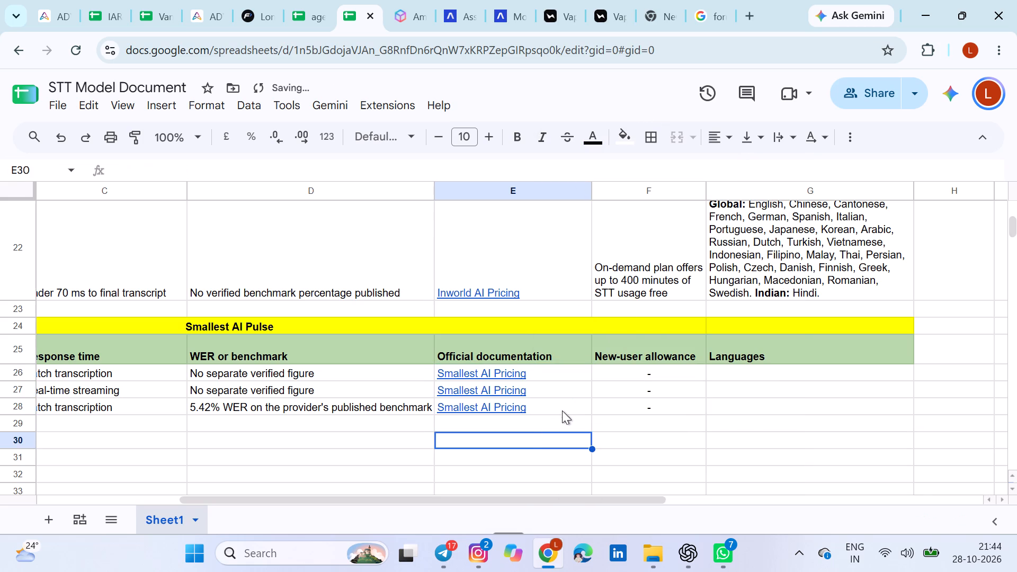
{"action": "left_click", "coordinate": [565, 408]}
Merge the Smallest AI Pricing link cells E26 to E28 into one Official documentation cell.
{"action": "left_click", "coordinate": [562, 375]}
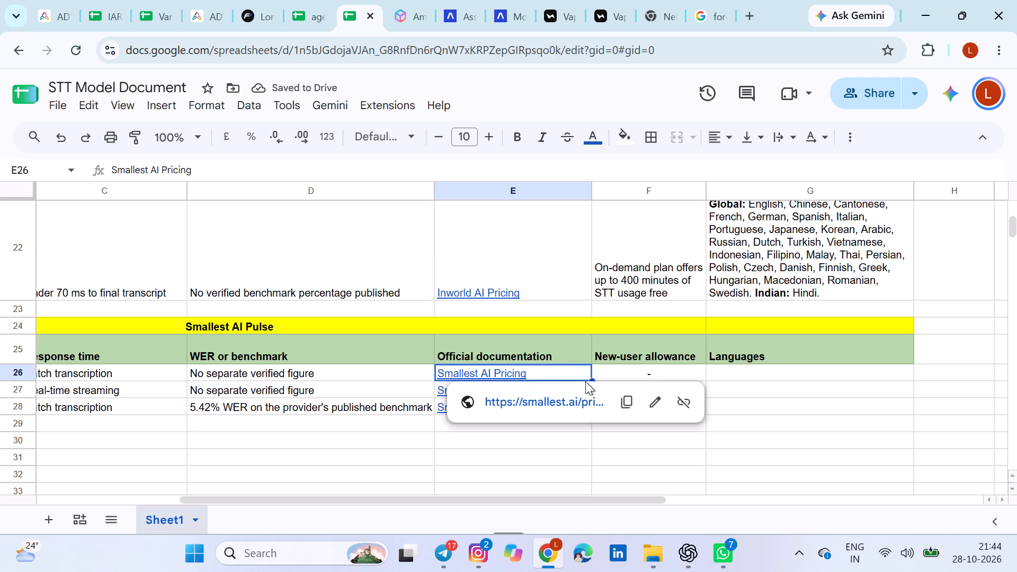
{"action": "left_click_drag", "start_coordinate": [591, 378], "coordinate": [587, 405]}
{"action": "left_click", "coordinate": [676, 138]}
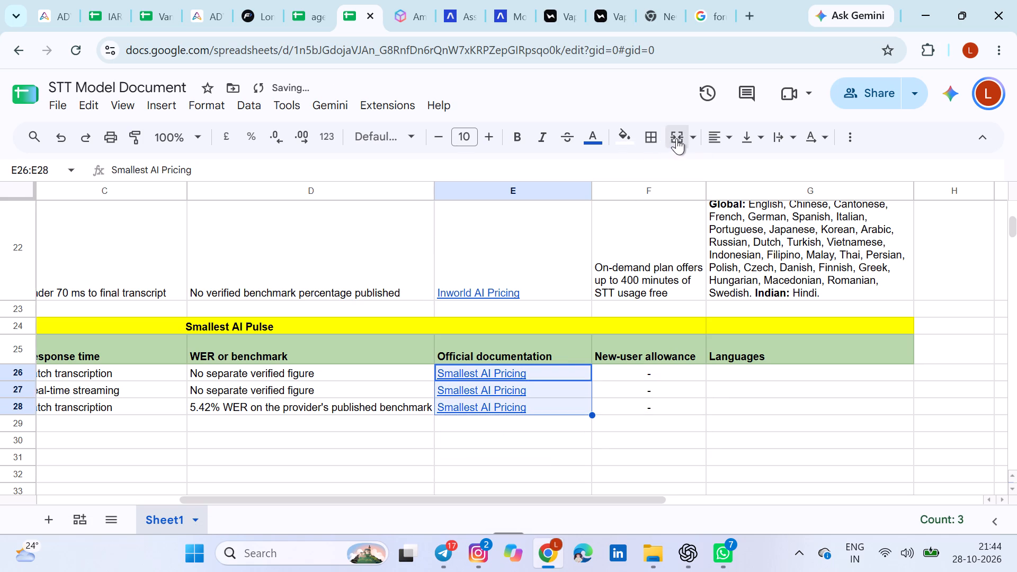
{"action": "left_click", "coordinate": [681, 372]}
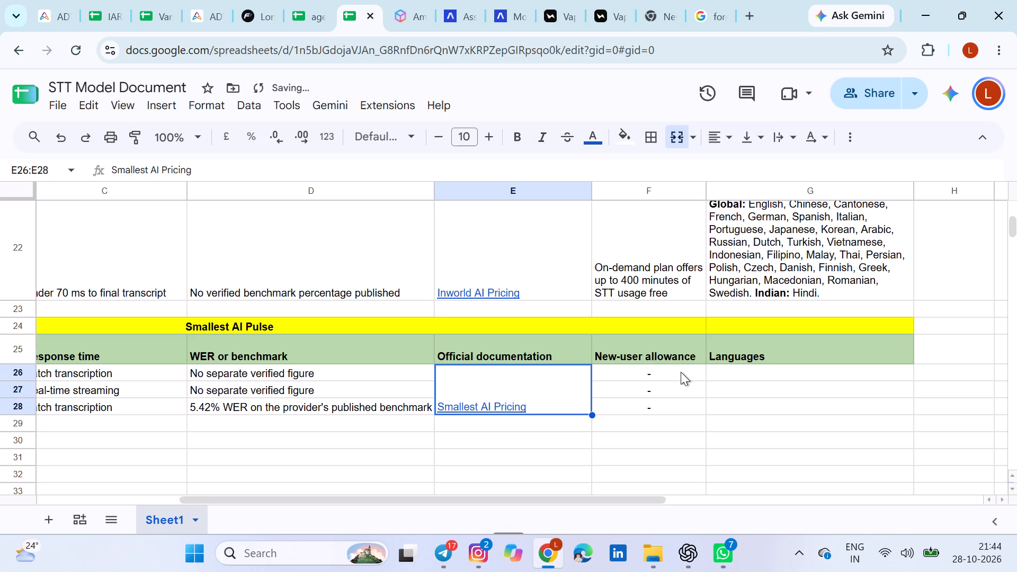
Replace the WER or benchmark text of Pulse (Pre-recorded) in D26 with "-" and center it horizontally.
{"action": "scroll", "coordinate": [602, 403], "scroll_direction": "right", "scroll_amount": 2}
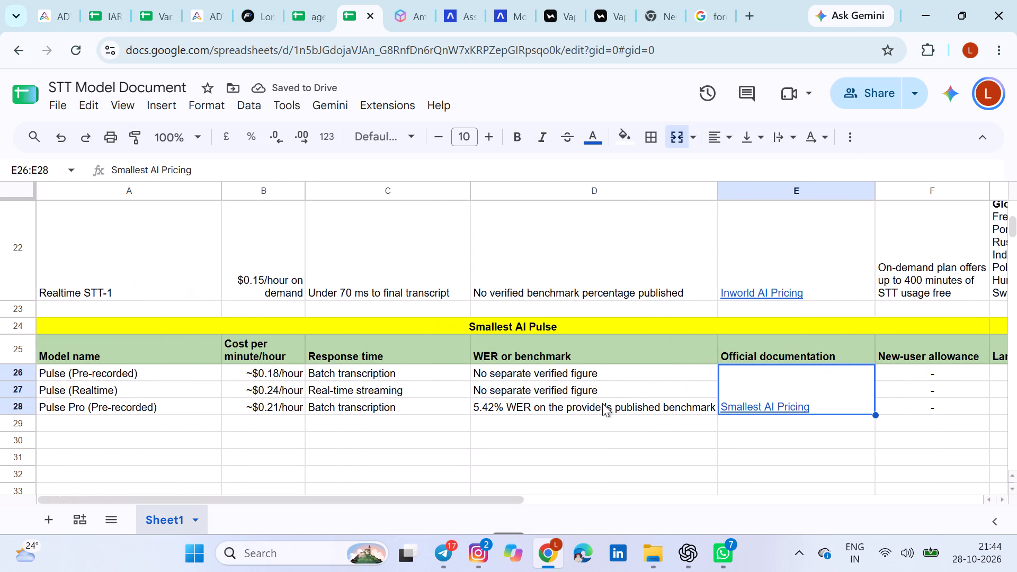
{"action": "double_click", "coordinate": [586, 375]}
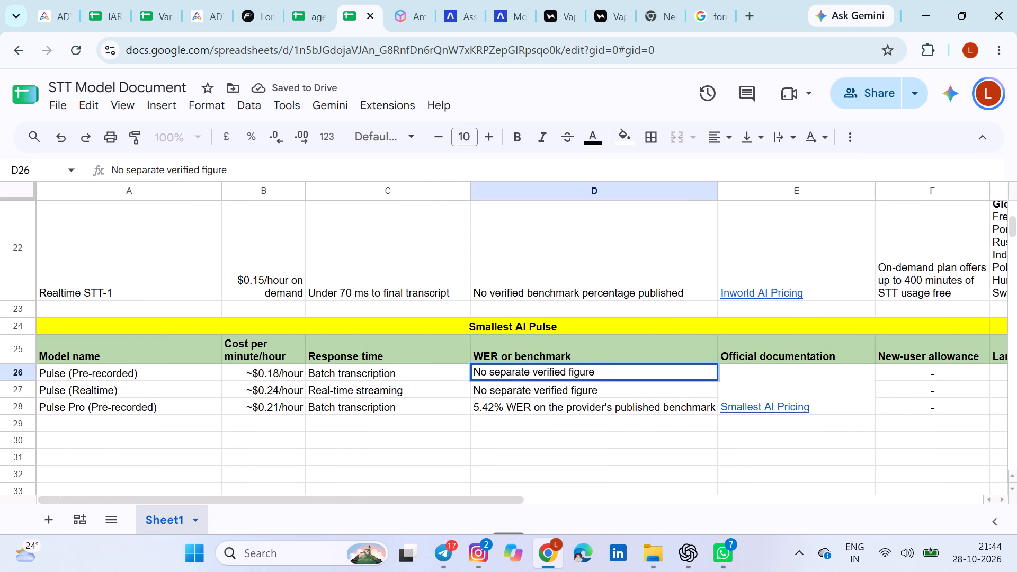
{"action": "key", "text": "ctrl+a"}
{"action": "key", "text": "BackSpace"}
{"action": "key", "text": "minus"}
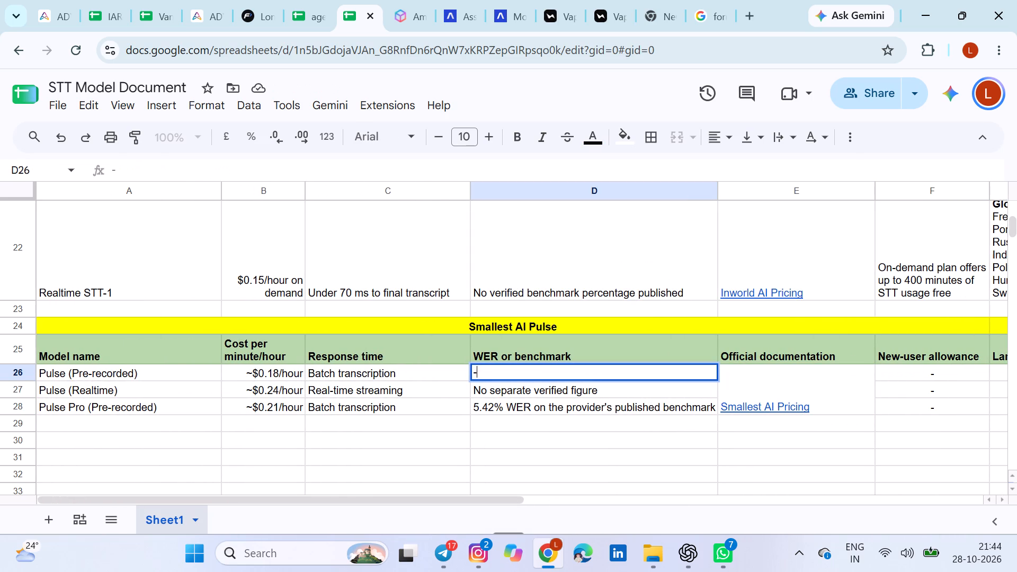
{"action": "key", "text": "ctrl+a"}
{"action": "left_click_drag", "start_coordinate": [715, 131], "coordinate": [739, 168]}
{"action": "left_click", "coordinate": [739, 168]}
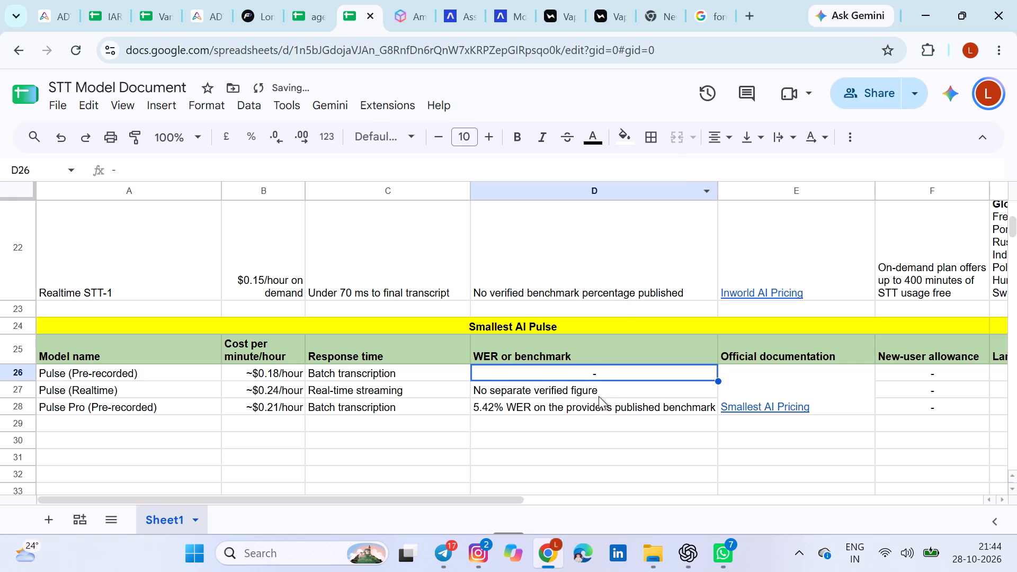
Center the WER or benchmark cell of Pulse (Realtime), D27, horizontally and replace its text with "-".
{"action": "left_click", "coordinate": [599, 398]}
{"action": "double_click", "coordinate": [608, 390]}
{"action": "key", "text": "ctrl+a"}
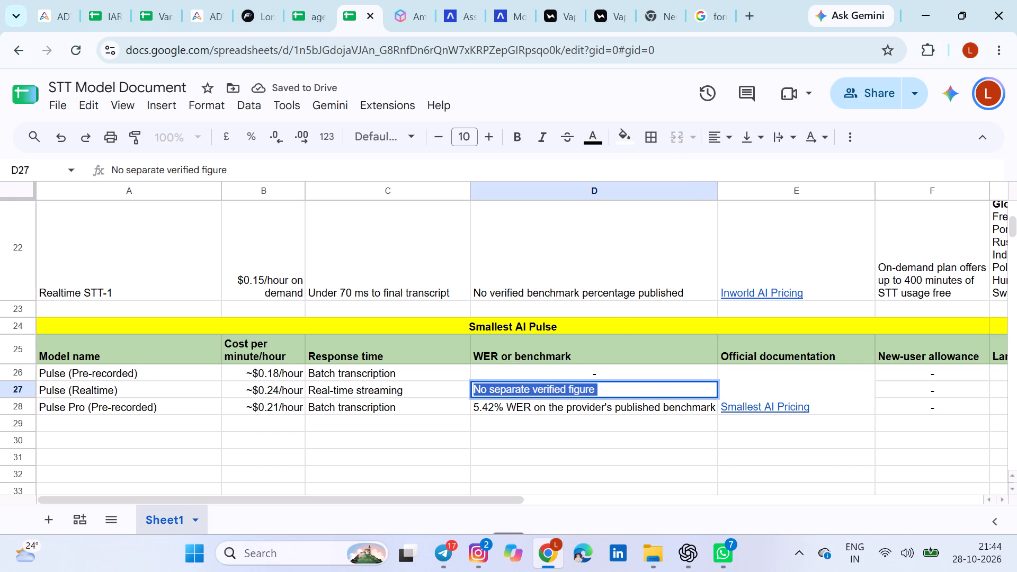
{"action": "left_click", "coordinate": [717, 139]}
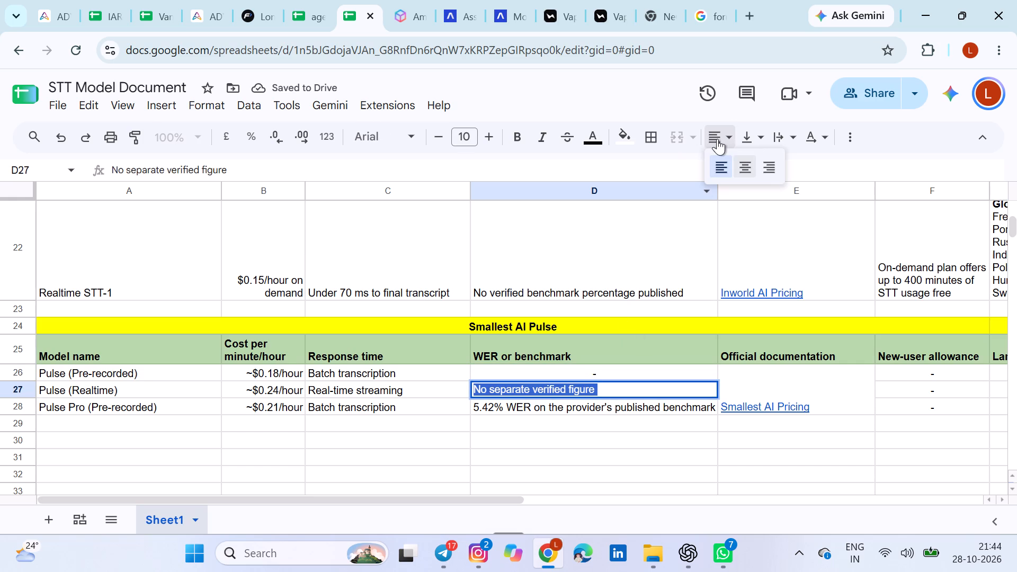
{"action": "left_click", "coordinate": [740, 162]}
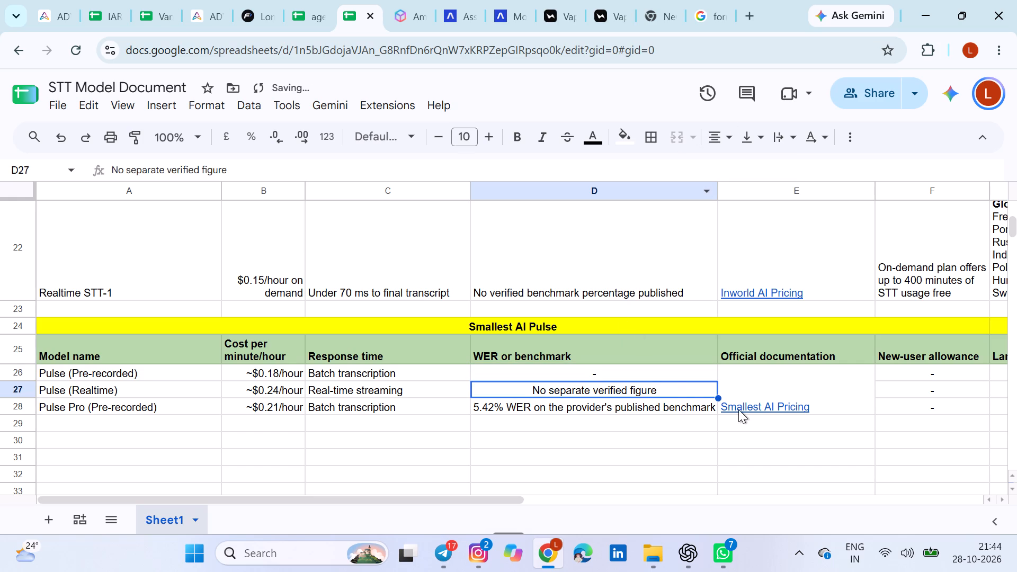
{"action": "double_click", "coordinate": [673, 389]}
{"action": "key", "text": "ctrl+a"}
{"action": "key", "text": "minus"}
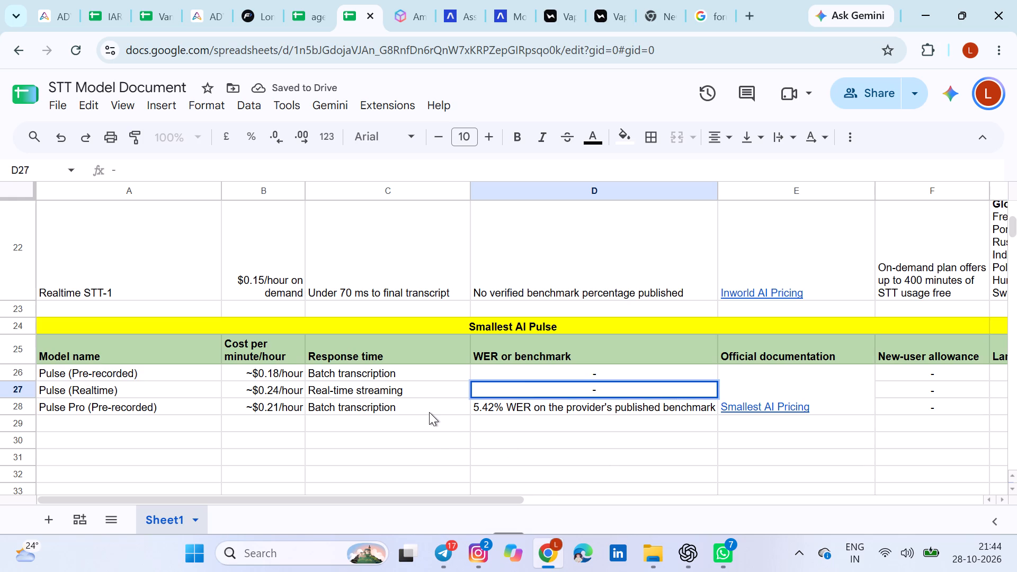
{"action": "scroll", "coordinate": [429, 412], "scroll_direction": "right", "scroll_amount": 1}
{"action": "left_click", "coordinate": [257, 418]}
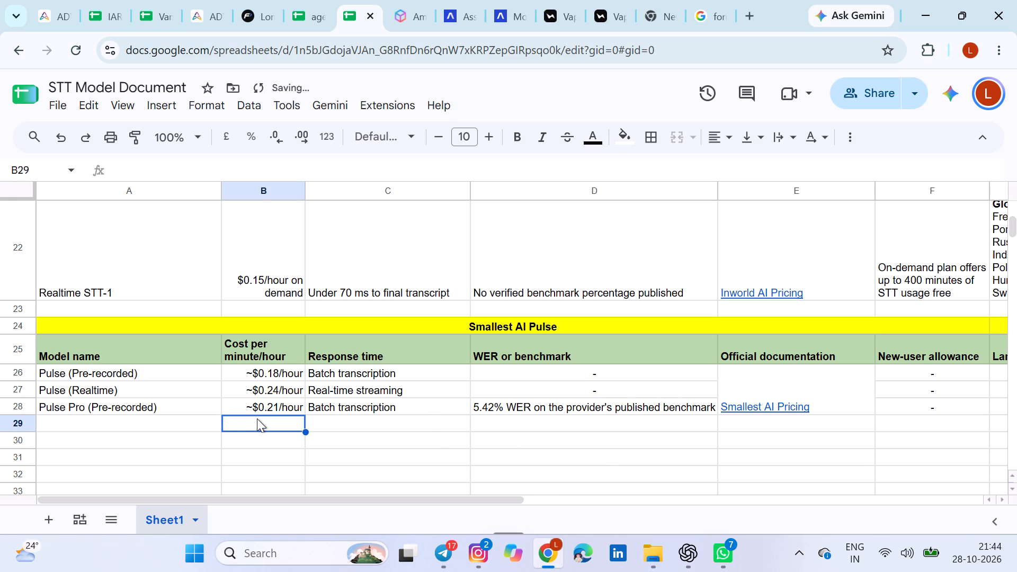
{"action": "left_click", "coordinate": [195, 424]}
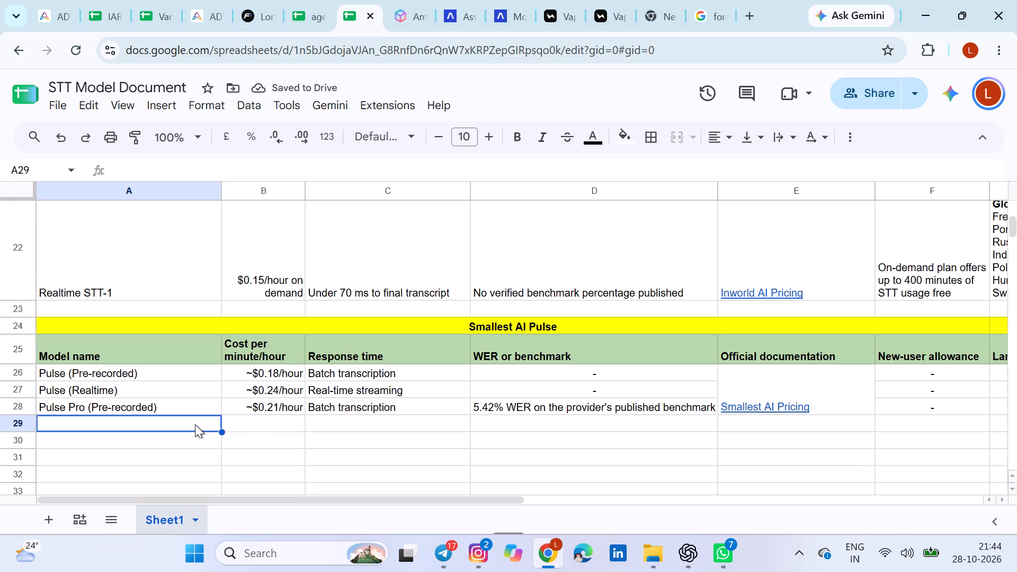
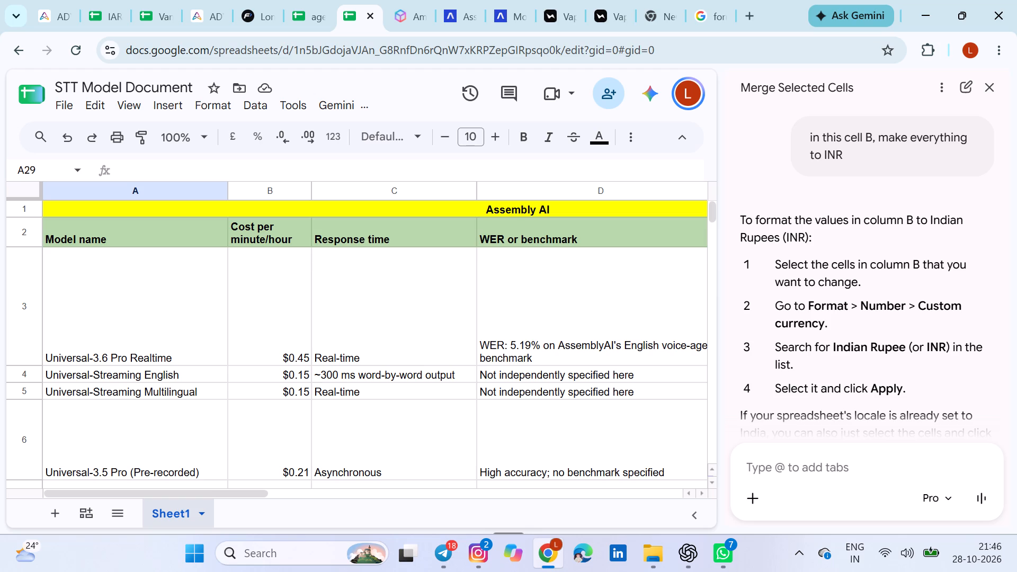
{"action": "scroll", "coordinate": [879, 330], "scroll_direction": "down", "scroll_amount": 1}
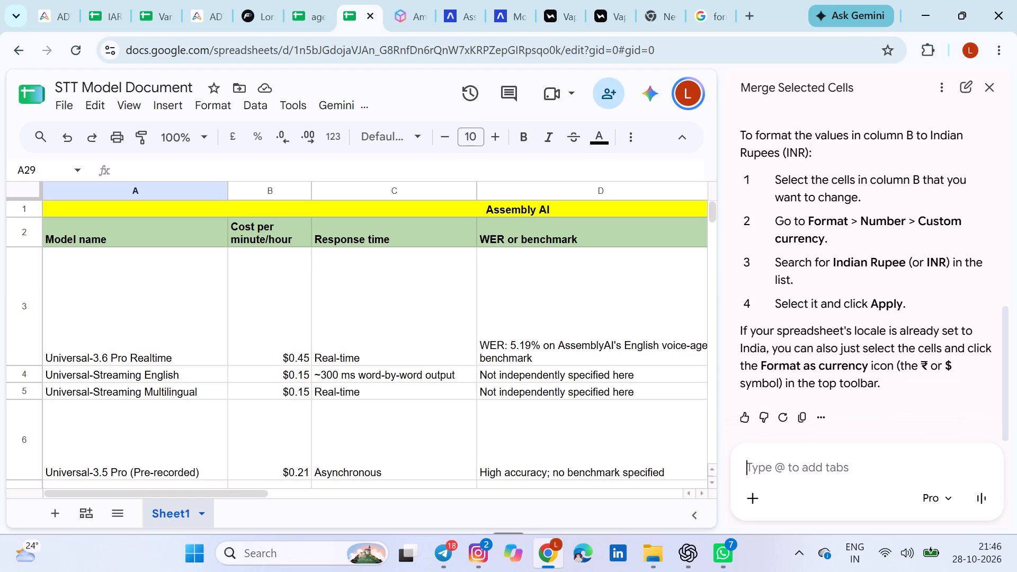
Apply the Indian Rupee custom currency format to all of column B, Cost per minute/hour.
{"action": "left_click", "coordinate": [258, 184]}
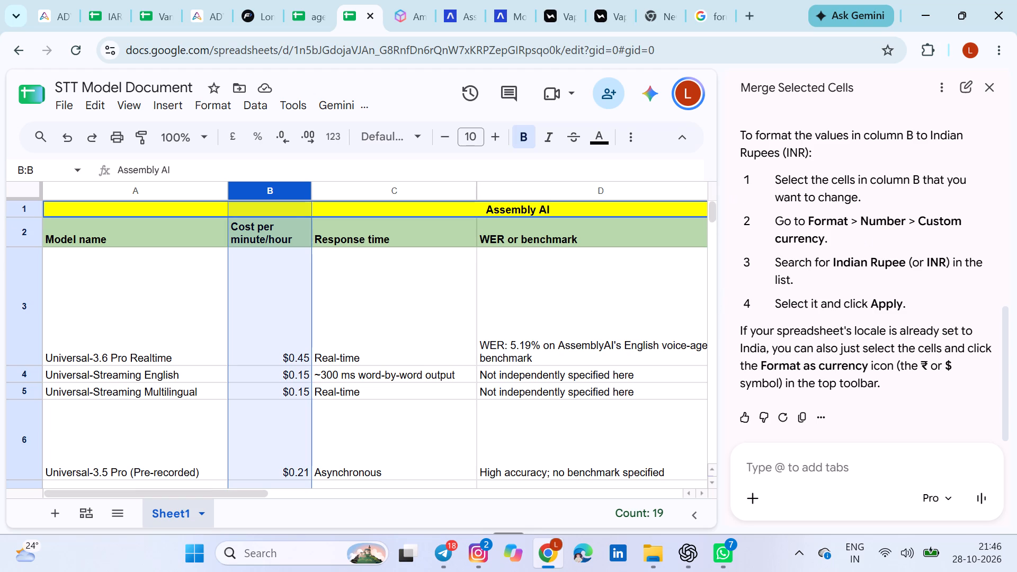
{"action": "left_click", "coordinate": [210, 102]}
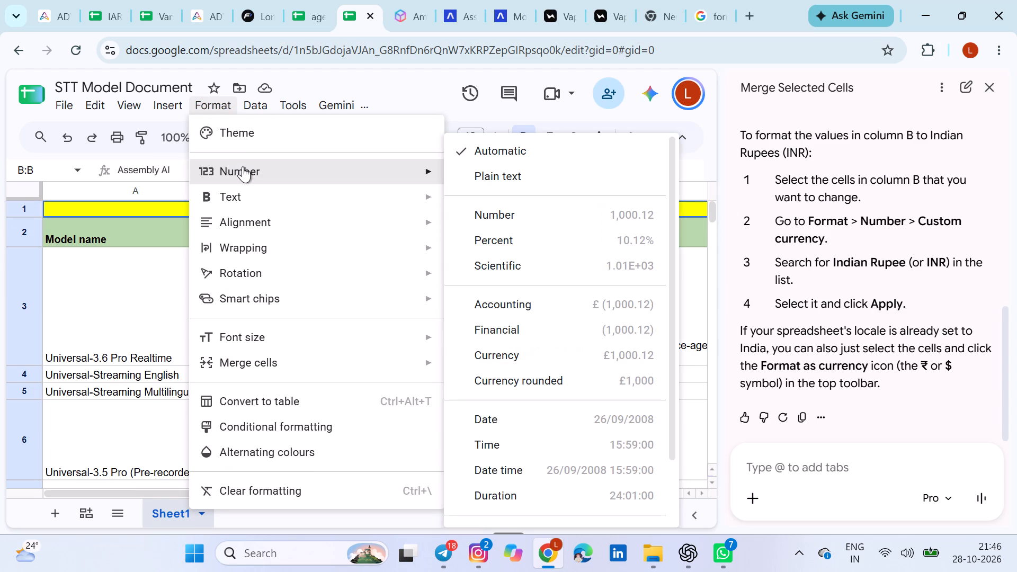
{"action": "scroll", "coordinate": [524, 381], "scroll_direction": "down", "scroll_amount": 1}
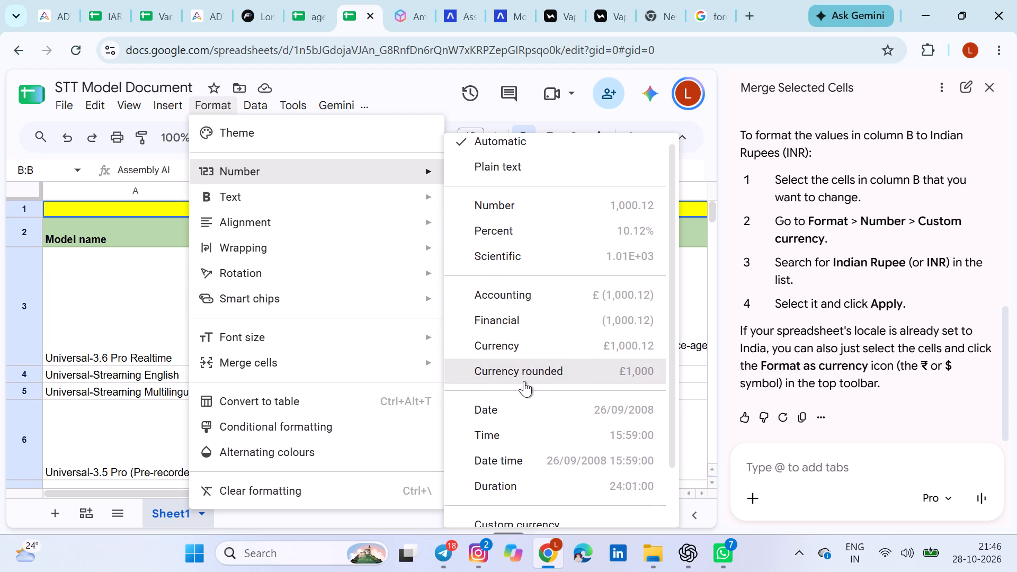
{"action": "scroll", "coordinate": [524, 381], "scroll_direction": "down", "scroll_amount": 2}
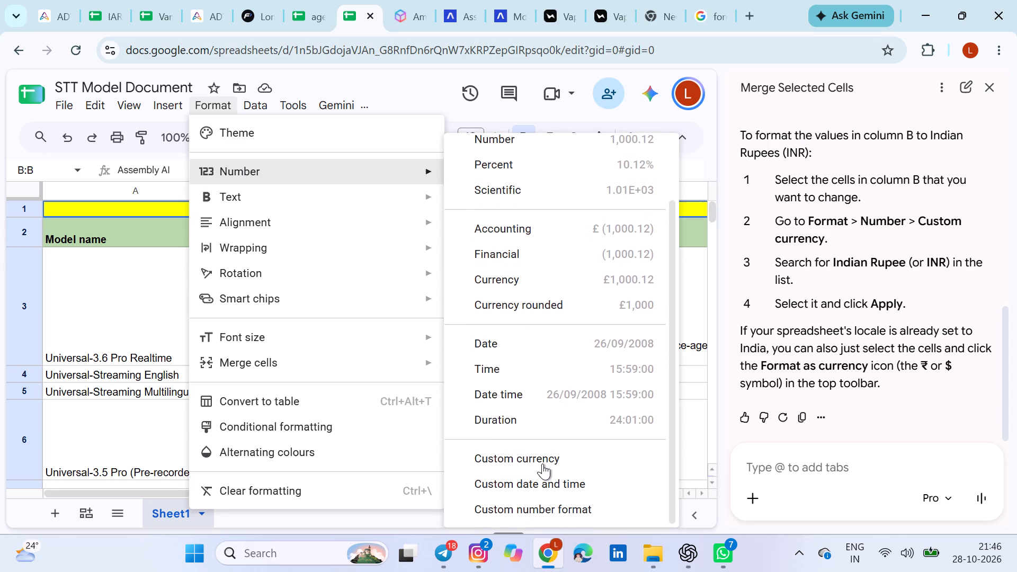
{"action": "left_click", "coordinate": [542, 463]}
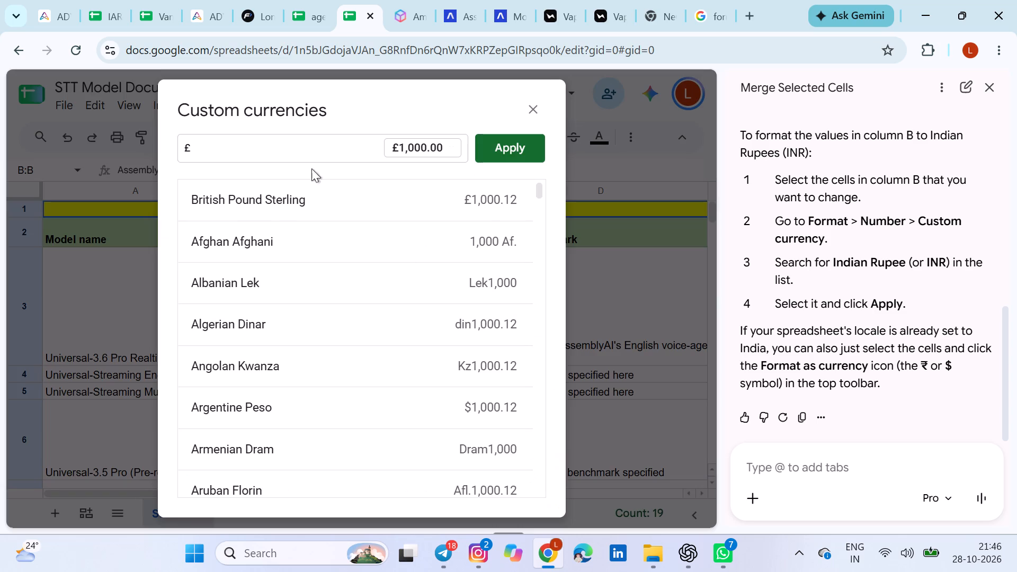
{"action": "left_click", "coordinate": [281, 149]}
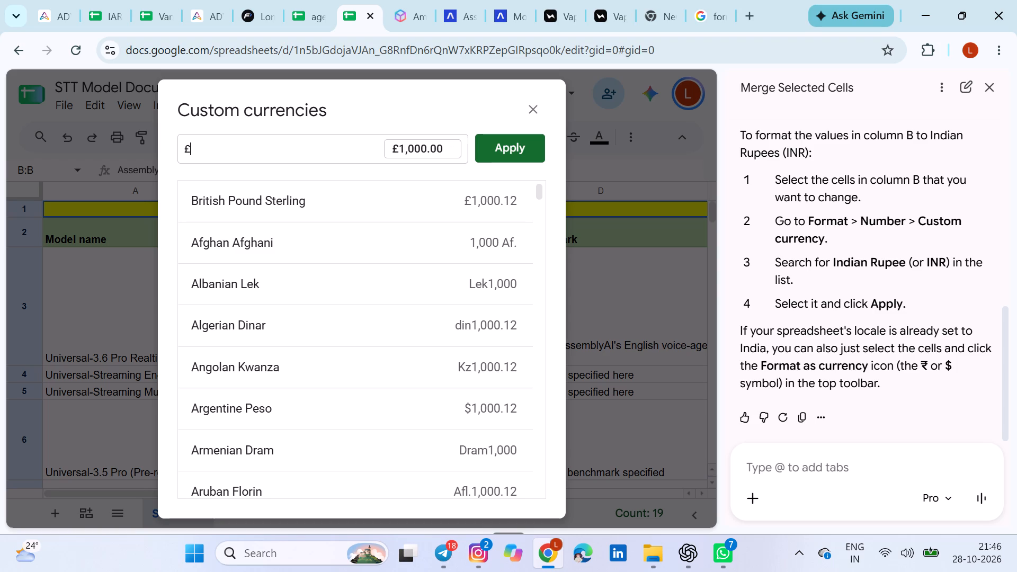
{"action": "key", "text": "BackSpace"}
{"action": "type", "text": "indian"}
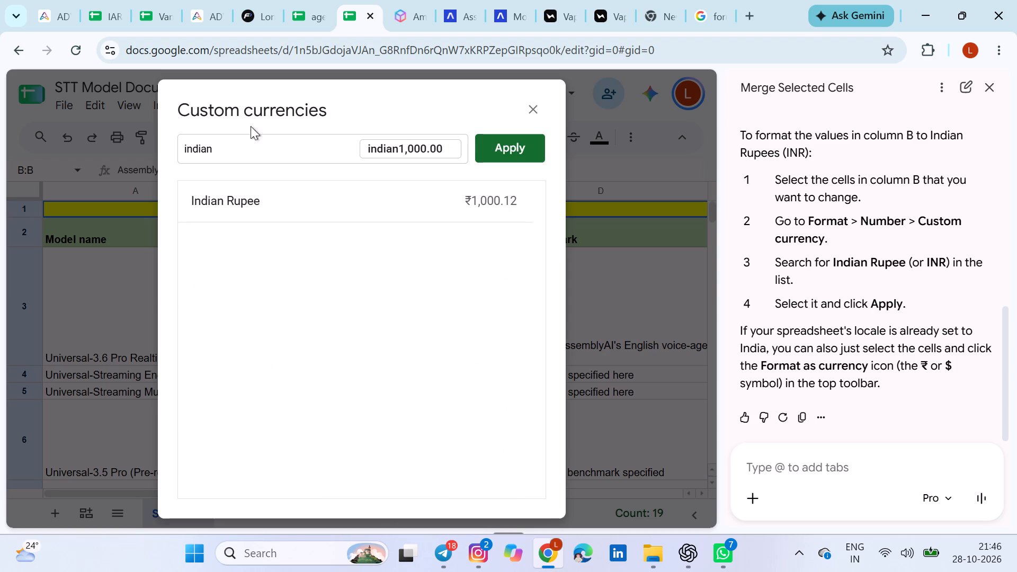
{"action": "left_click", "coordinate": [261, 198]}
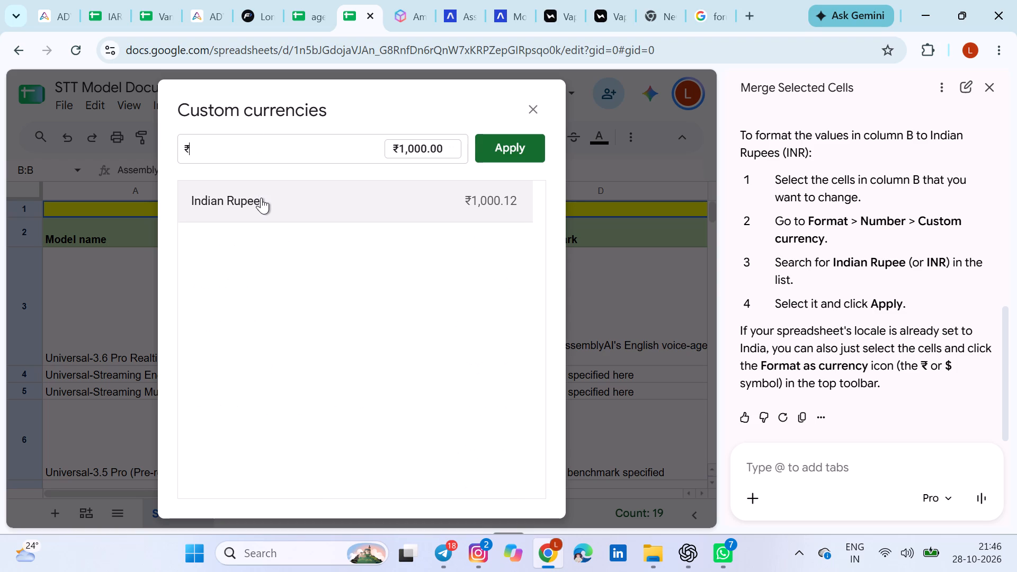
{"action": "left_click", "coordinate": [376, 190]}
{"action": "left_click", "coordinate": [501, 148]}
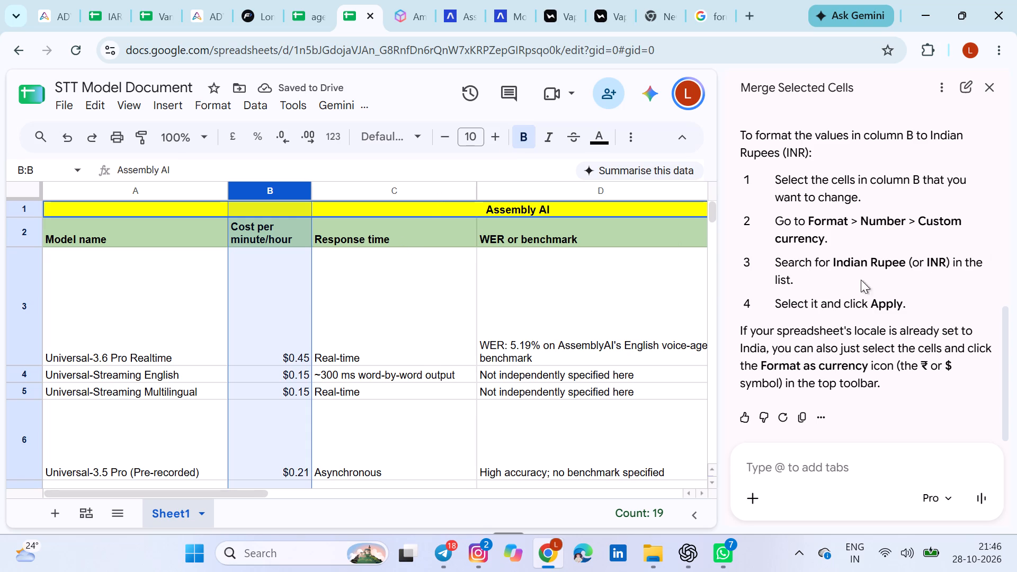
Check the column B cost values across the provider tables, including cells B5 and B3, for the currency format.
{"action": "scroll", "coordinate": [494, 392], "scroll_direction": "down", "scroll_amount": 4}
{"action": "scroll", "coordinate": [494, 392], "scroll_direction": "up", "scroll_amount": 2}
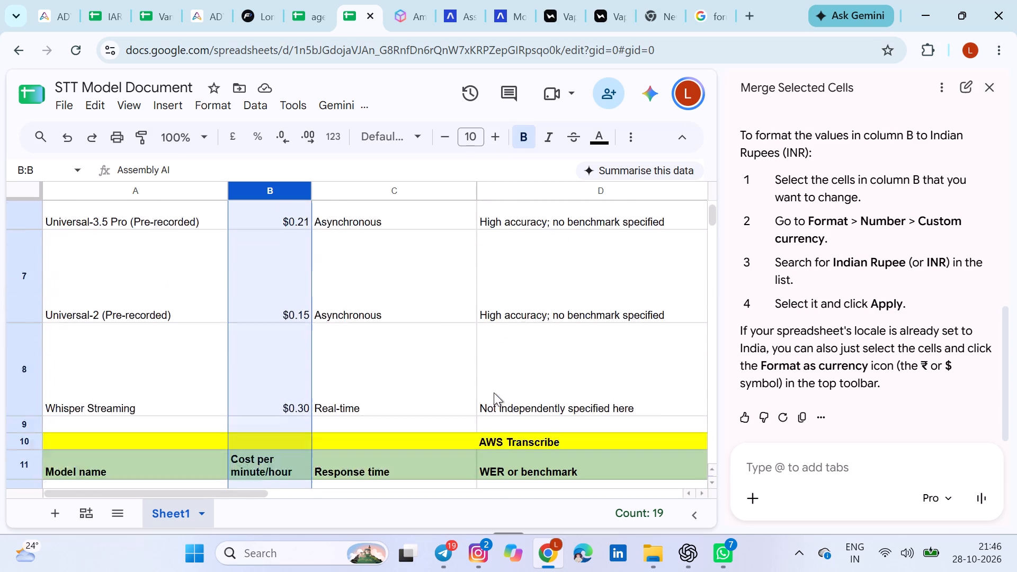
{"action": "left_click", "coordinate": [403, 222]}
{"action": "left_click", "coordinate": [275, 287]}
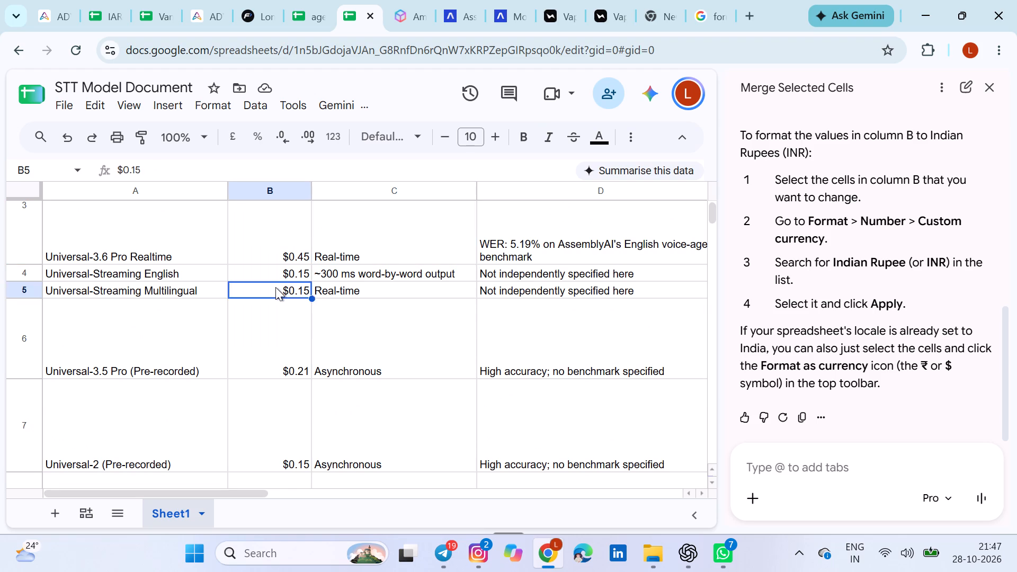
{"action": "scroll", "coordinate": [275, 287], "scroll_direction": "up", "scroll_amount": 2}
{"action": "left_click", "coordinate": [274, 297]}
{"action": "scroll", "coordinate": [274, 297], "scroll_direction": "down", "scroll_amount": 4}
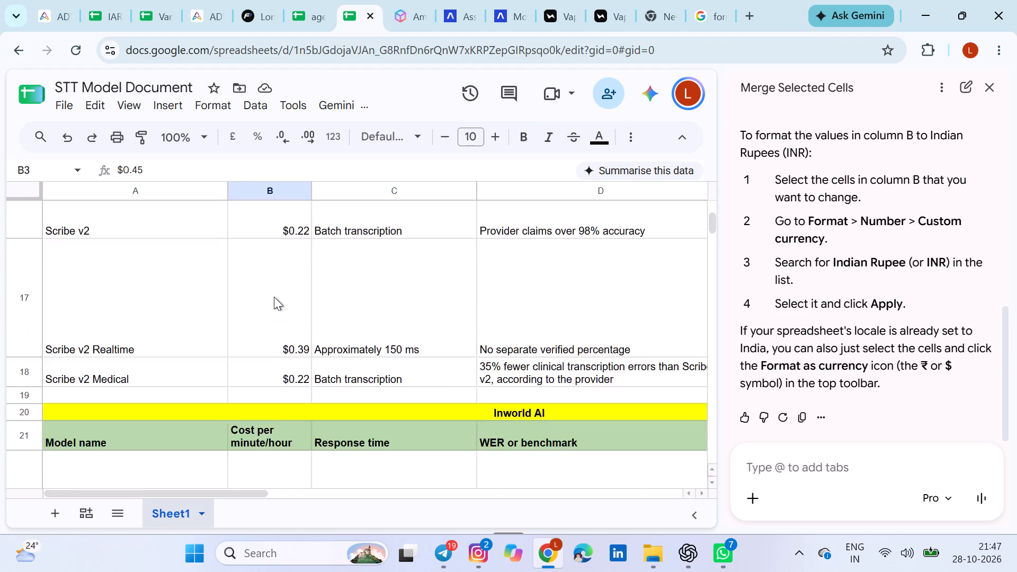
{"action": "scroll", "coordinate": [274, 297], "scroll_direction": "up", "scroll_amount": 5}
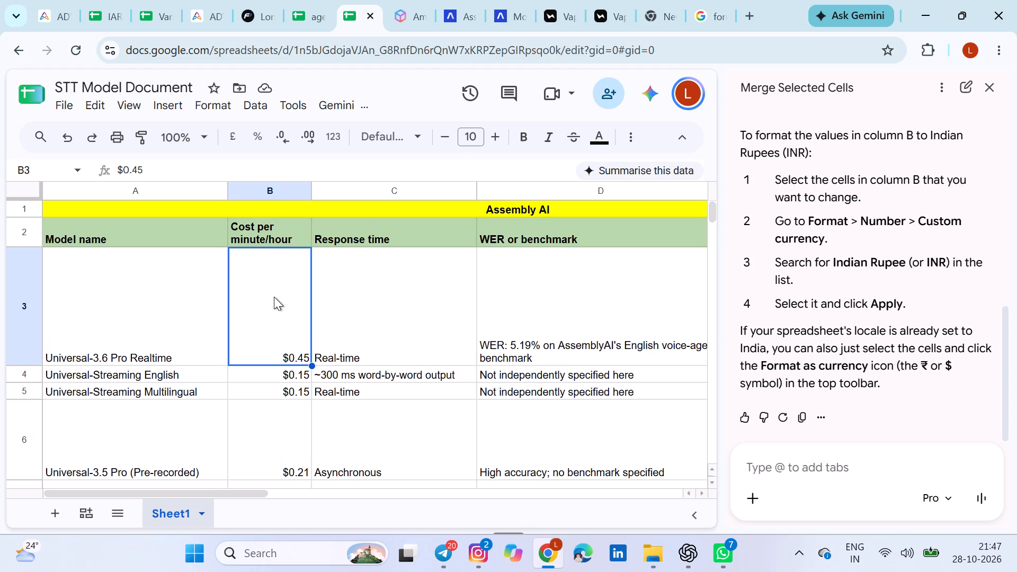
Select column B and apply the Indian Rupee number format to it again.
{"action": "left_click", "coordinate": [283, 185]}
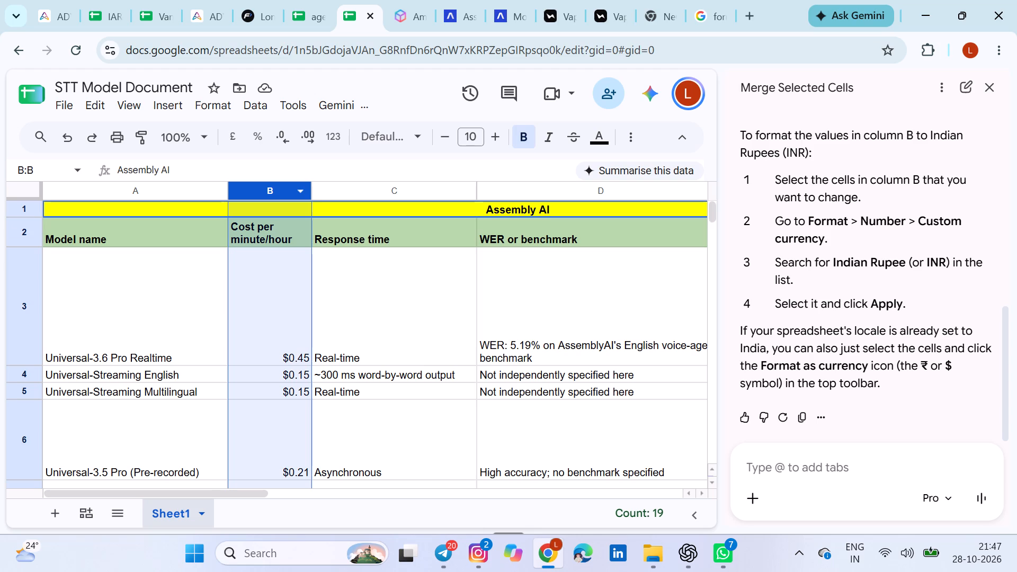
{"action": "right_click", "coordinate": [283, 197]}
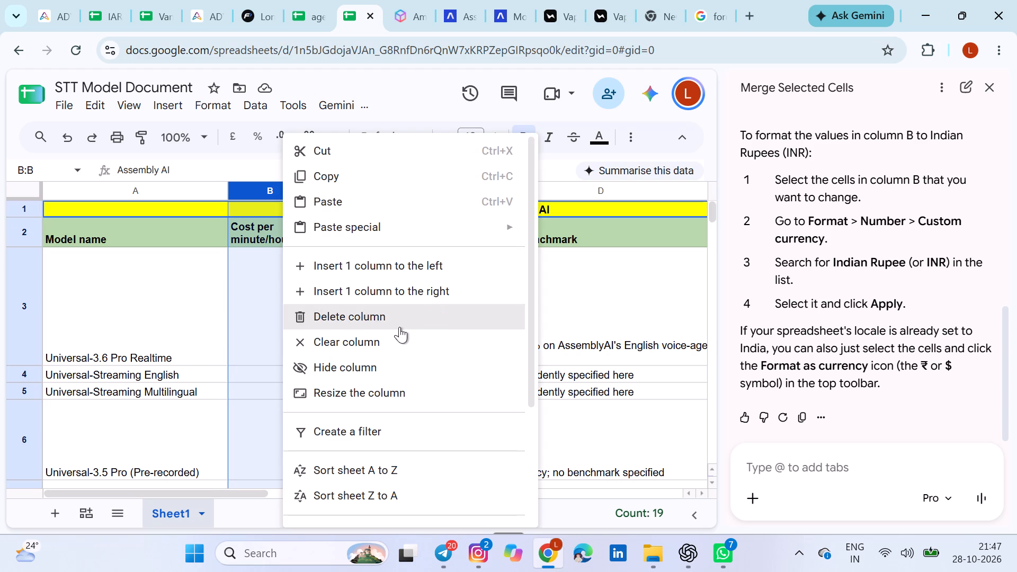
{"action": "scroll", "coordinate": [399, 327], "scroll_direction": "down", "scroll_amount": 2}
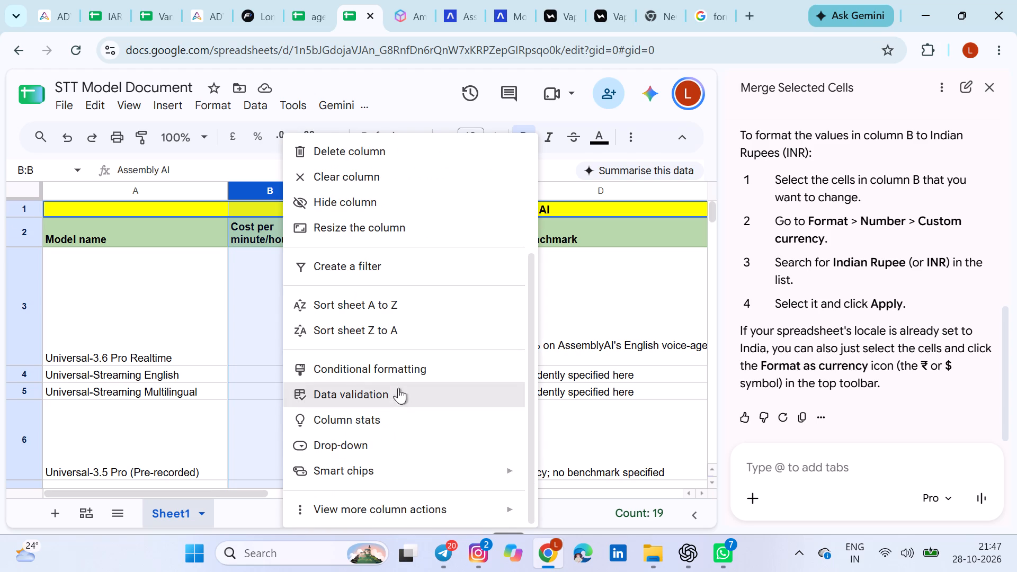
{"action": "scroll", "coordinate": [397, 316], "scroll_direction": "up", "scroll_amount": 3}
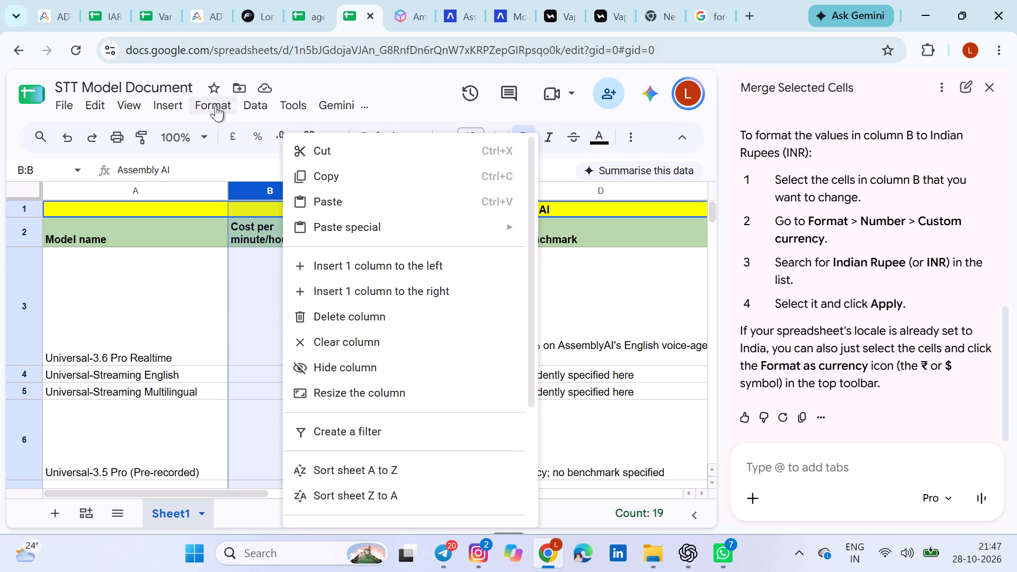
{"action": "left_click", "coordinate": [216, 96]}
{"action": "left_click", "coordinate": [214, 86]}
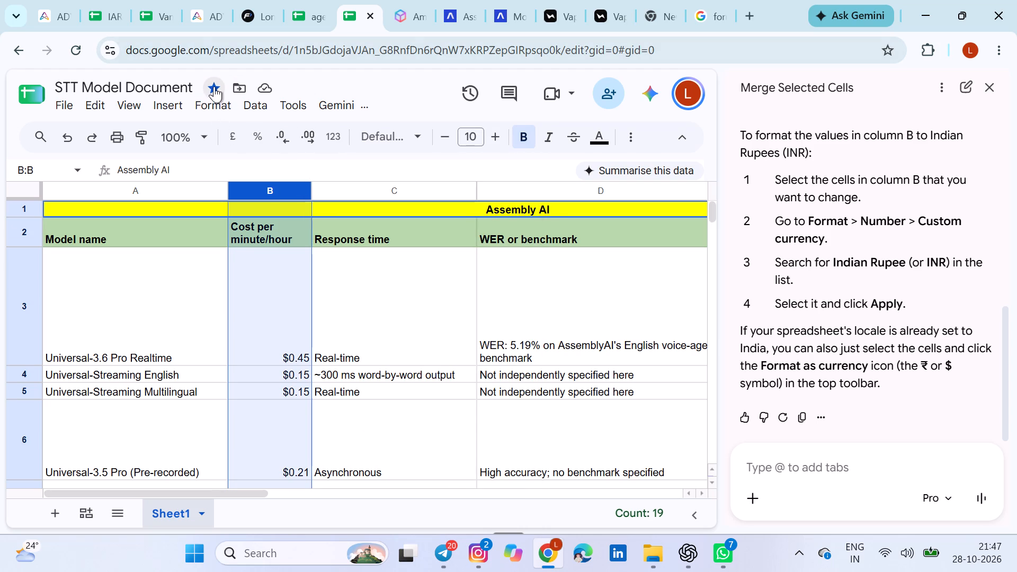
{"action": "left_click", "coordinate": [217, 102]}
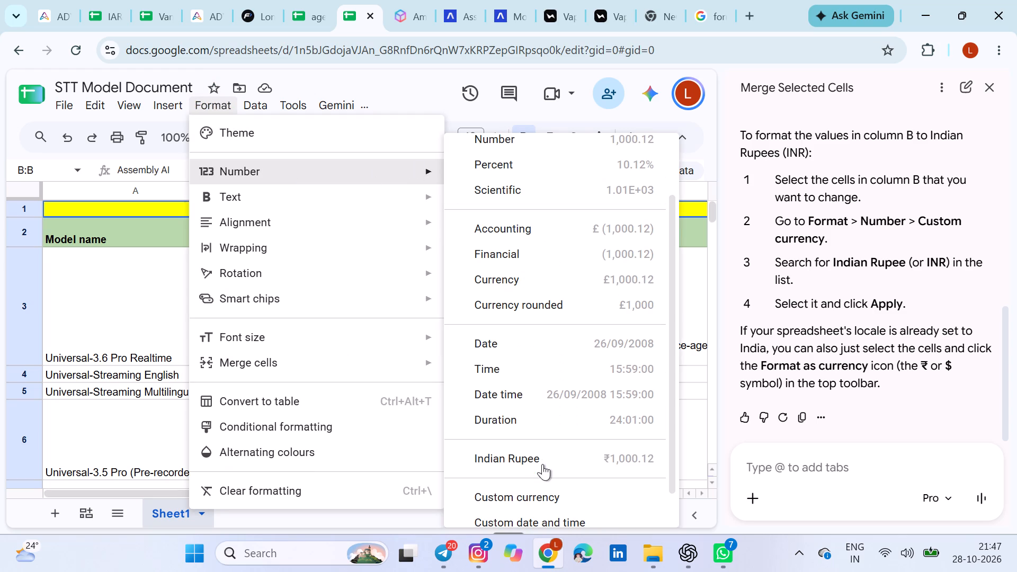
{"action": "left_click", "coordinate": [519, 456]}
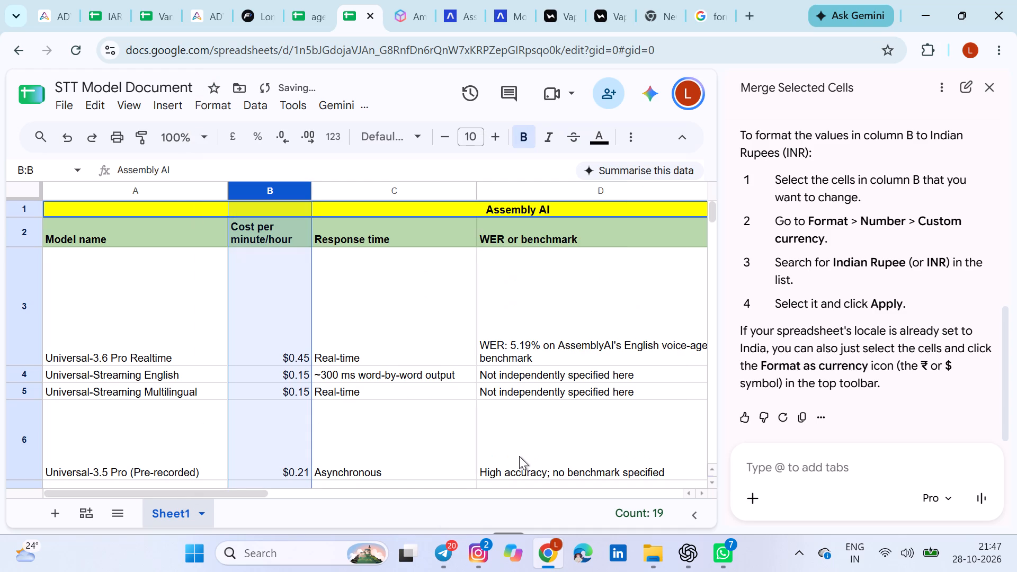
{"action": "scroll", "coordinate": [276, 328], "scroll_direction": "down", "scroll_amount": 4}
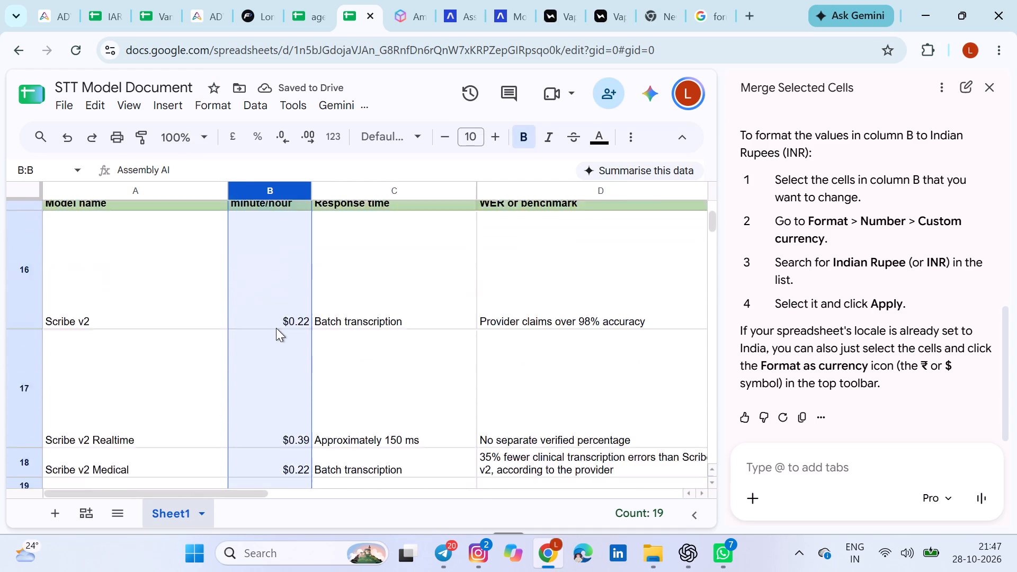
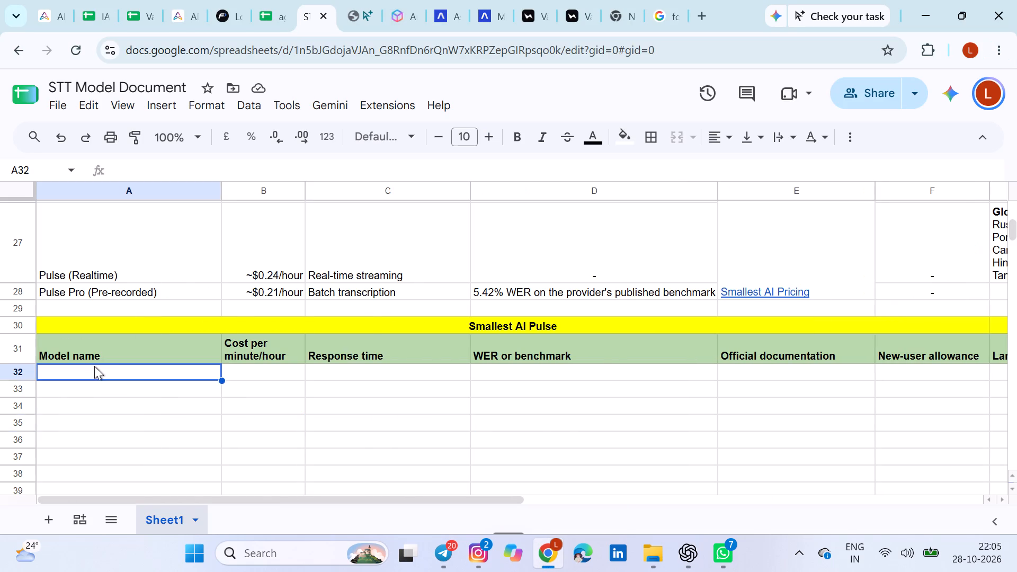
{"action": "key", "text": "ctrl+v"}
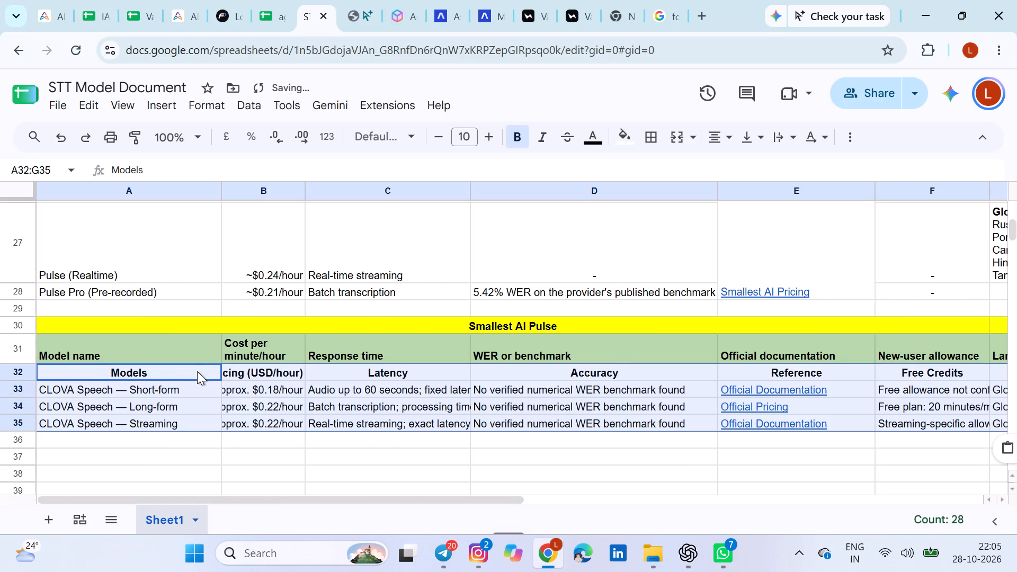
Delete row 32, which holds the pasted table's duplicate column headings, across columns A to G.
{"action": "left_click", "coordinate": [197, 371]}
{"action": "left_click_drag", "start_coordinate": [220, 379], "coordinate": [453, 390]}
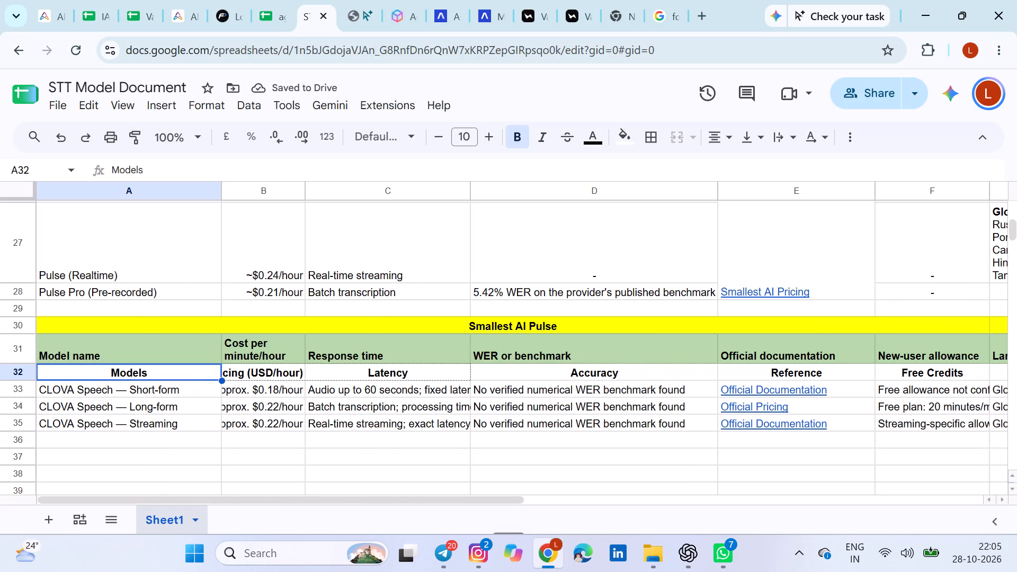
{"action": "left_click_drag", "start_coordinate": [453, 390], "coordinate": [954, 383]}
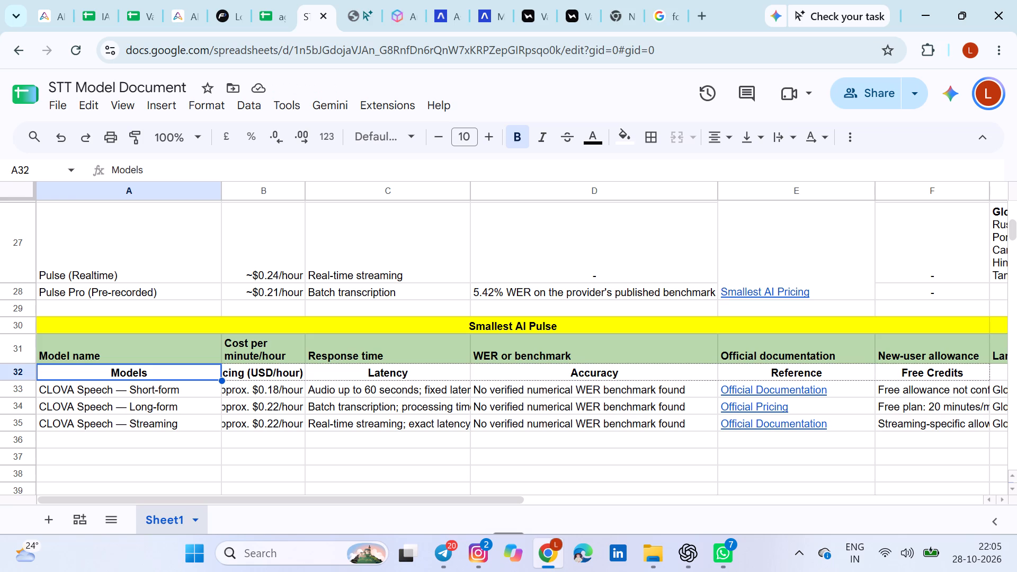
{"action": "left_click_drag", "start_coordinate": [954, 383], "coordinate": [766, 371]}
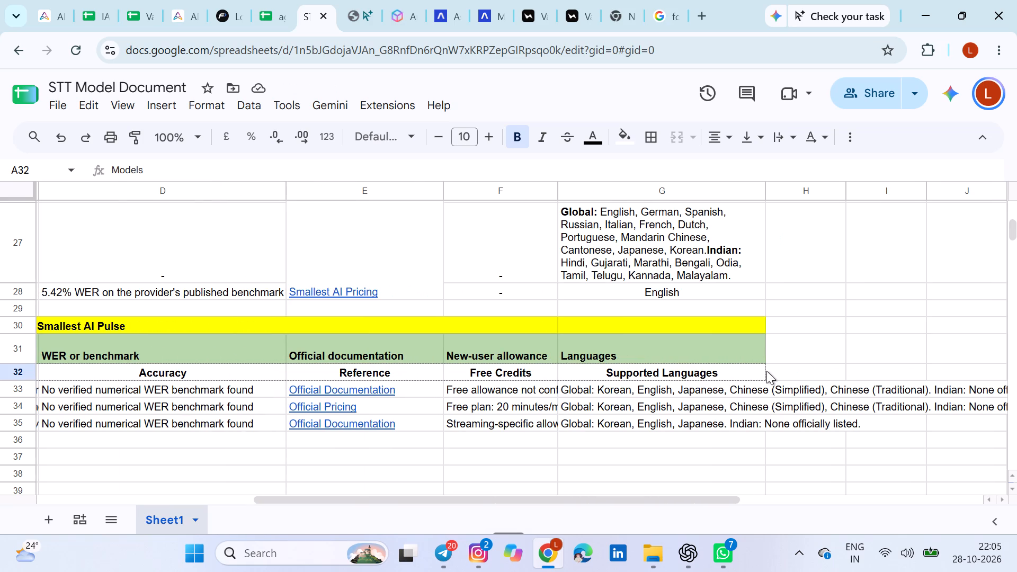
{"action": "left_click_drag", "start_coordinate": [766, 371], "coordinate": [765, 369]}
{"action": "right_click", "coordinate": [744, 373]}
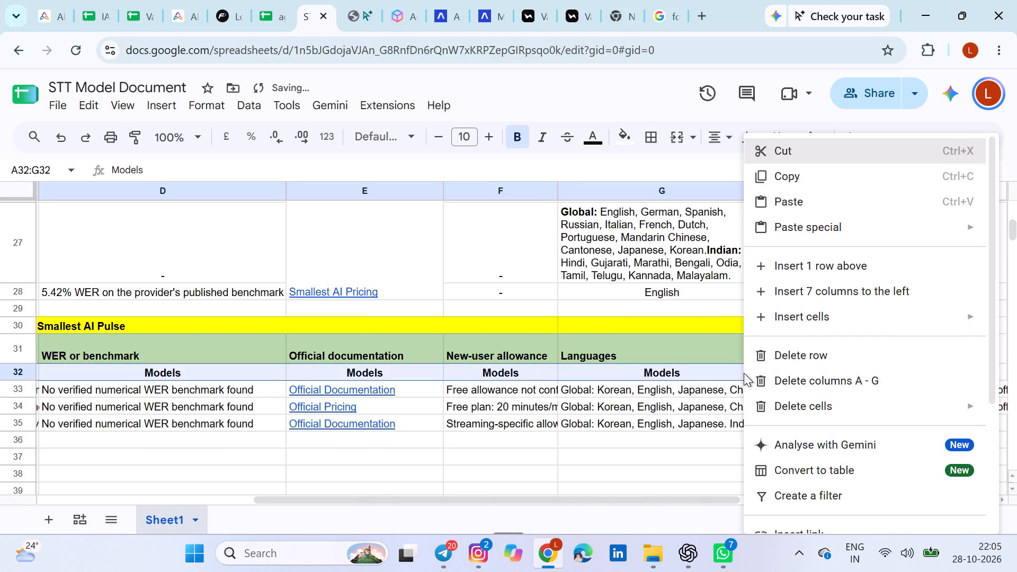
{"action": "left_click", "coordinate": [810, 358]}
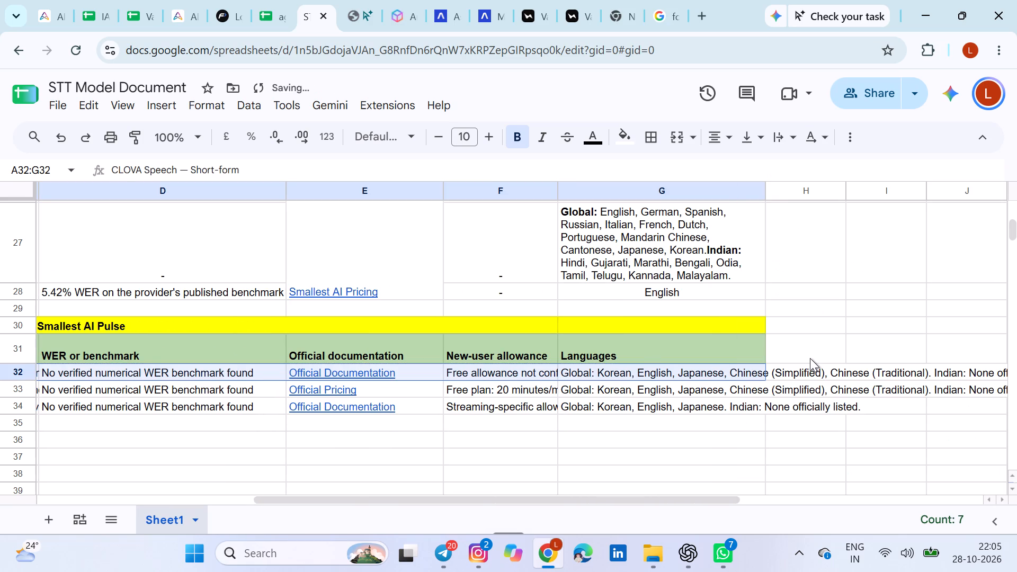
Remove the "Approx." prefix from the CLOVA Speech Short-form cost in B32 so the entry is $0.18/hour.
{"action": "scroll", "coordinate": [646, 442], "scroll_direction": "right", "scroll_amount": 4}
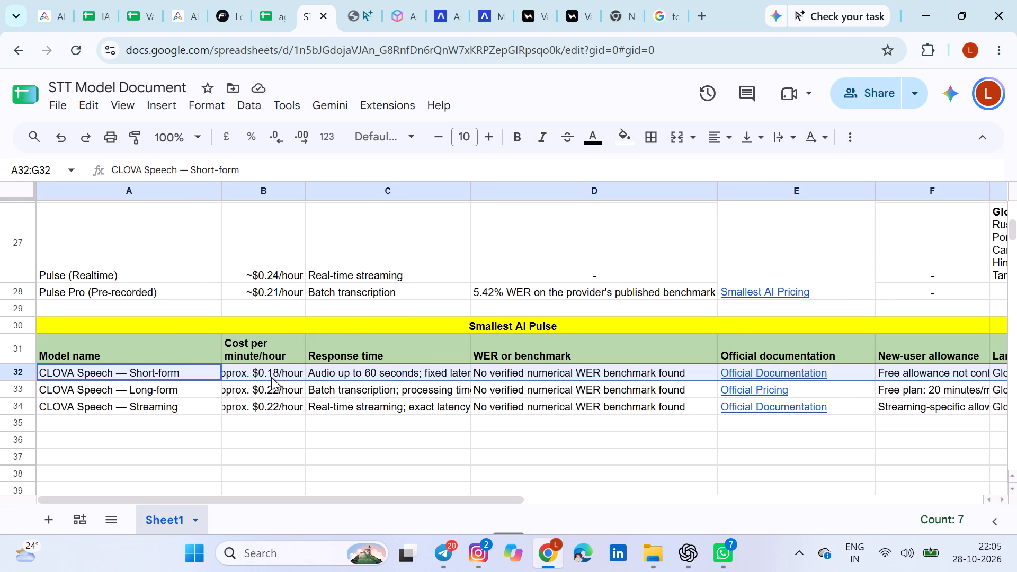
{"action": "double_click", "coordinate": [249, 377]}
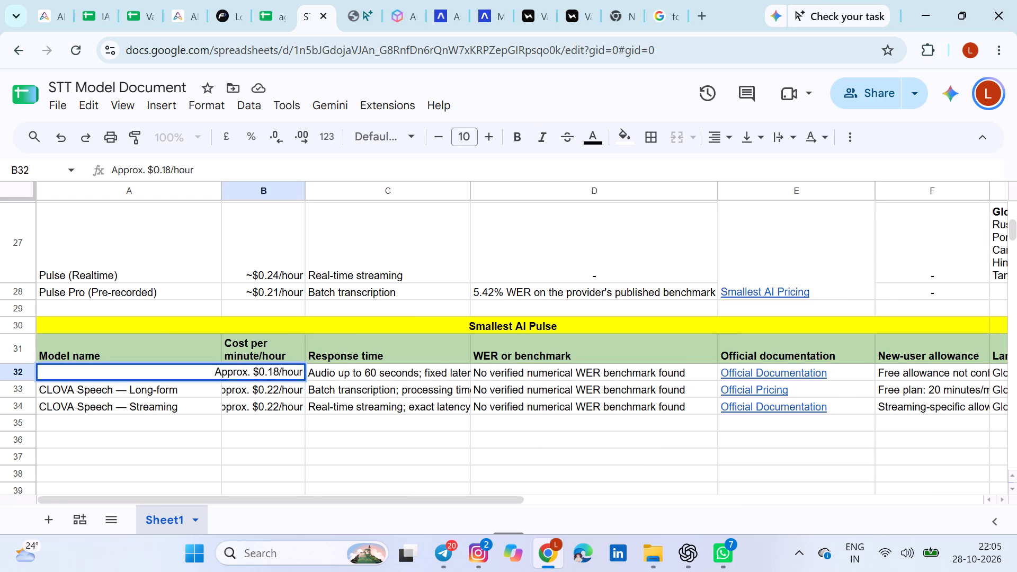
{"action": "left_click", "coordinate": [250, 371]}
{"action": "key", "text": "BackSpace"}
{"action": "key", "text": "BackSpace"}
{"action": "key", "text": "BackSpace"}
{"action": "key", "text": "BackSpace"}
{"action": "key", "text": "BackSpace"}
{"action": "key", "text": "BackSpace"}
{"action": "key", "text": "BackSpace"}
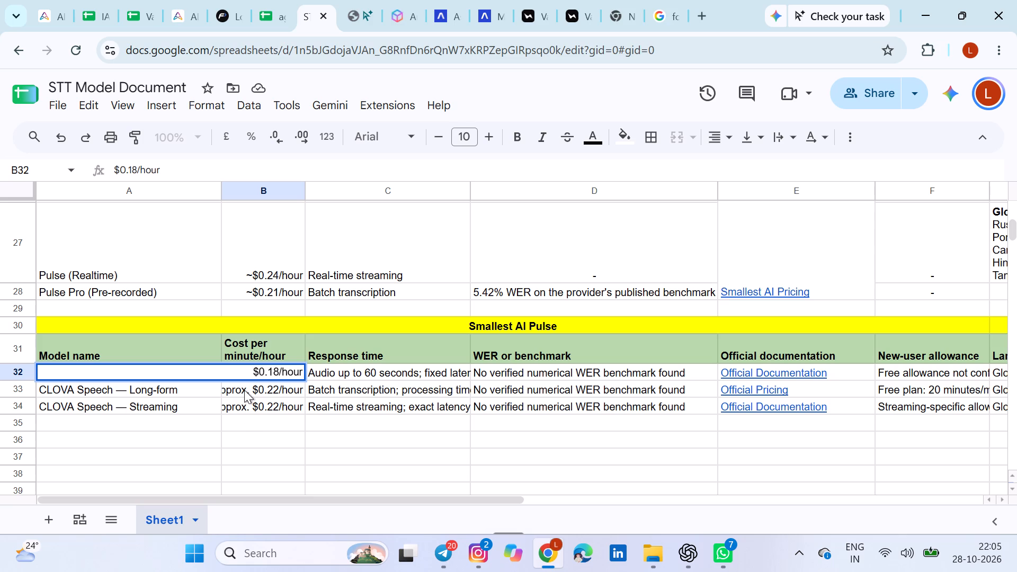
Remove the "Approx." prefix from the CLOVA Speech Long-form cost in B33 so the entry is $0.22/hour.
{"action": "left_click", "coordinate": [244, 390]}
{"action": "double_click", "coordinate": [244, 390]}
{"action": "left_click", "coordinate": [254, 388]}
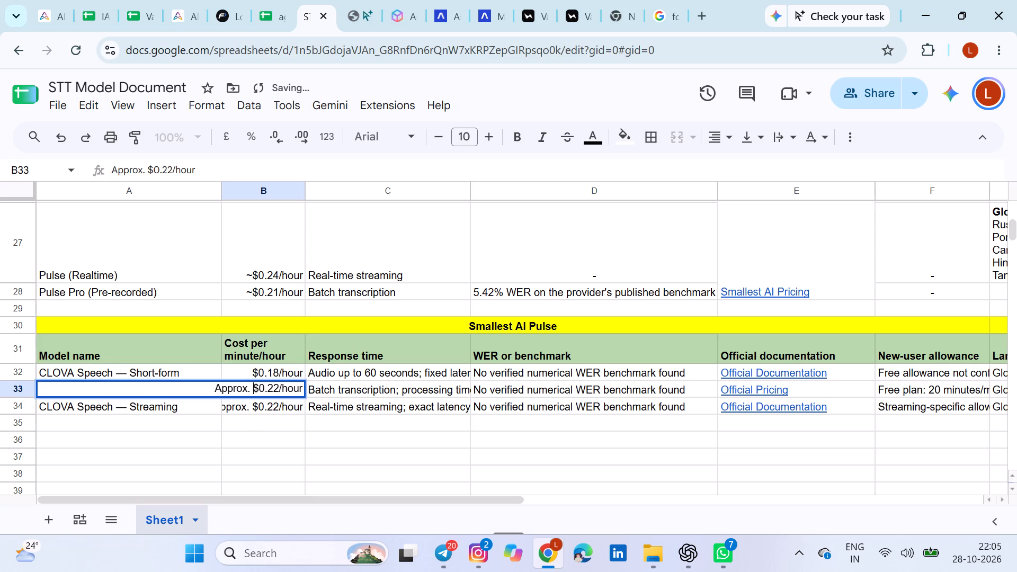
{"action": "key", "text": "BackSpace"}
{"action": "key", "text": "BackSpace"}
{"action": "key", "text": "BackSpace"}
{"action": "key", "text": "BackSpace"}
{"action": "key", "text": "BackSpace"}
{"action": "key", "text": "BackSpace"}
{"action": "key", "text": "BackSpace"}
{"action": "key", "text": "BackSpace"}
{"action": "key", "text": "BackSpace"}
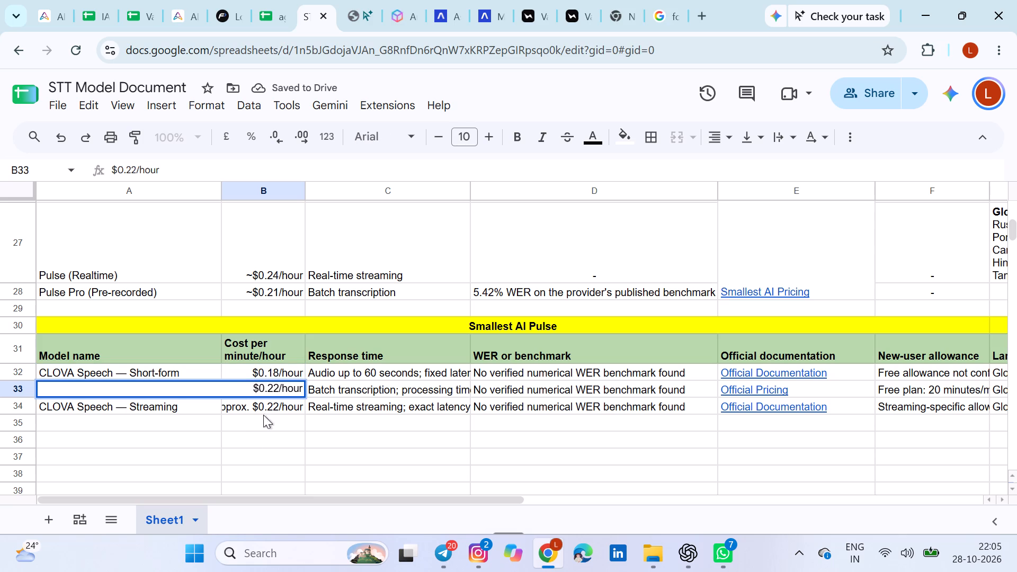
Remove the "Approx." prefix from the CLOVA Speech Streaming cost in B34 so the entry is $0.22/hour.
{"action": "double_click", "coordinate": [241, 405]}
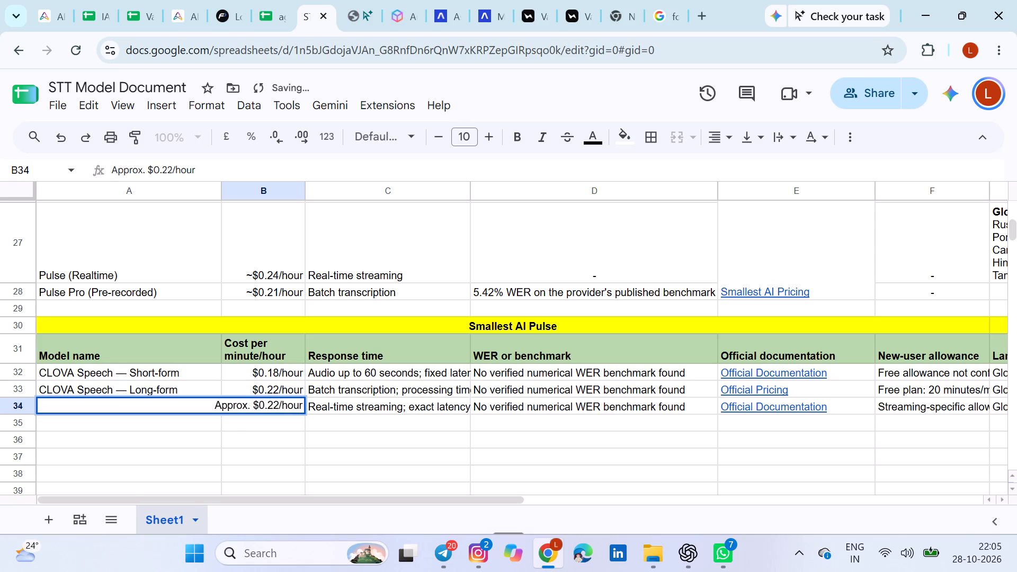
{"action": "left_click", "coordinate": [248, 403]}
{"action": "key", "text": "Right"}
{"action": "key", "text": "BackSpace"}
{"action": "key", "text": "BackSpace"}
{"action": "key", "text": "BackSpace"}
{"action": "key", "text": "BackSpace"}
{"action": "key", "text": "BackSpace"}
{"action": "key", "text": "BackSpace"}
{"action": "key", "text": "BackSpace"}
{"action": "key", "text": "BackSpace"}
{"action": "key", "text": "BackSpace"}
{"action": "key", "text": "BackSpace"}
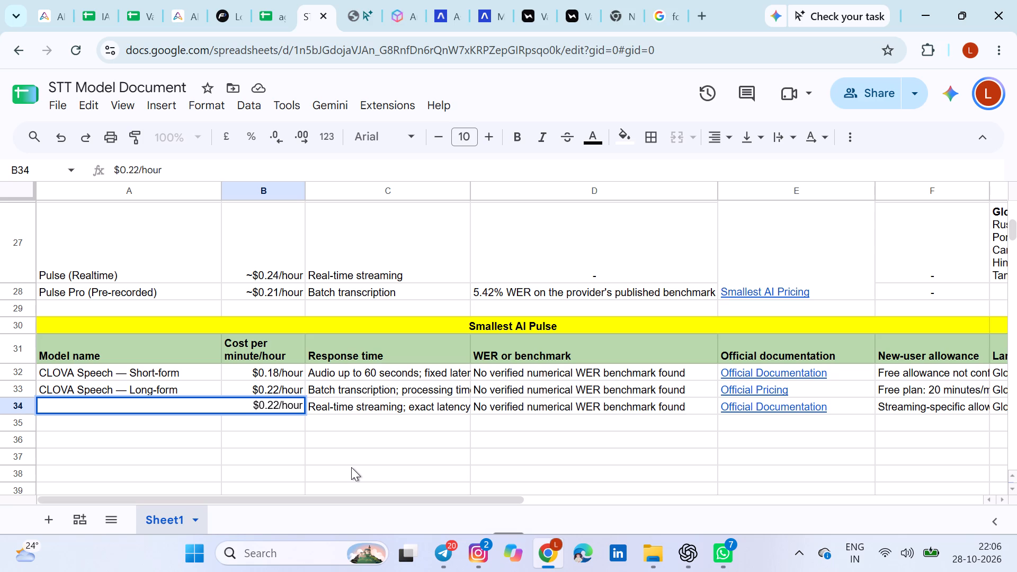
{"action": "left_click", "coordinate": [340, 463]}
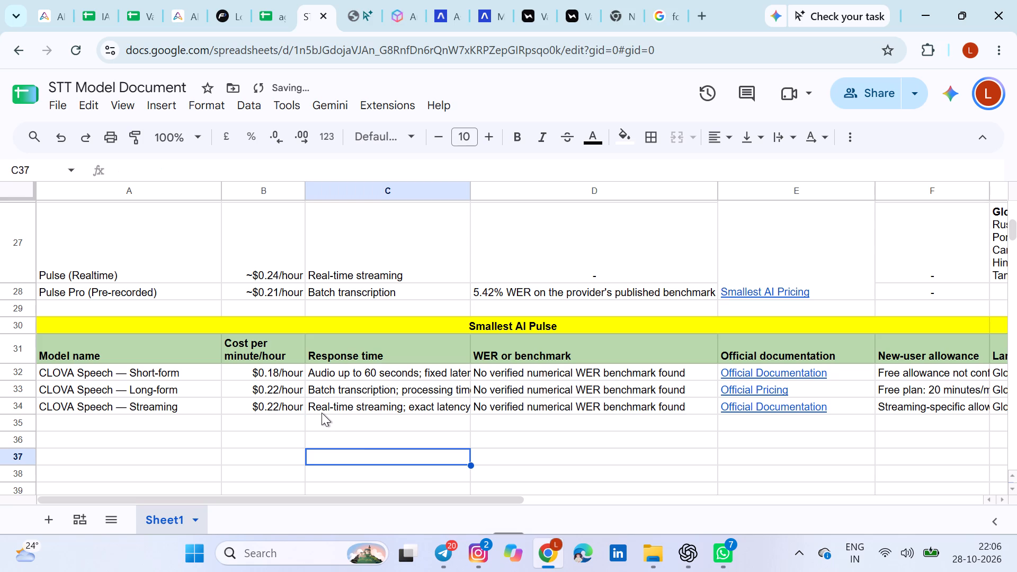
Replace the CLOVA Speech Short-form WER or benchmark entry in D32 with a centred "-".
{"action": "scroll", "coordinate": [322, 413], "scroll_direction": "right", "scroll_amount": 1}
{"action": "scroll", "coordinate": [280, 401], "scroll_direction": "left", "scroll_amount": 2}
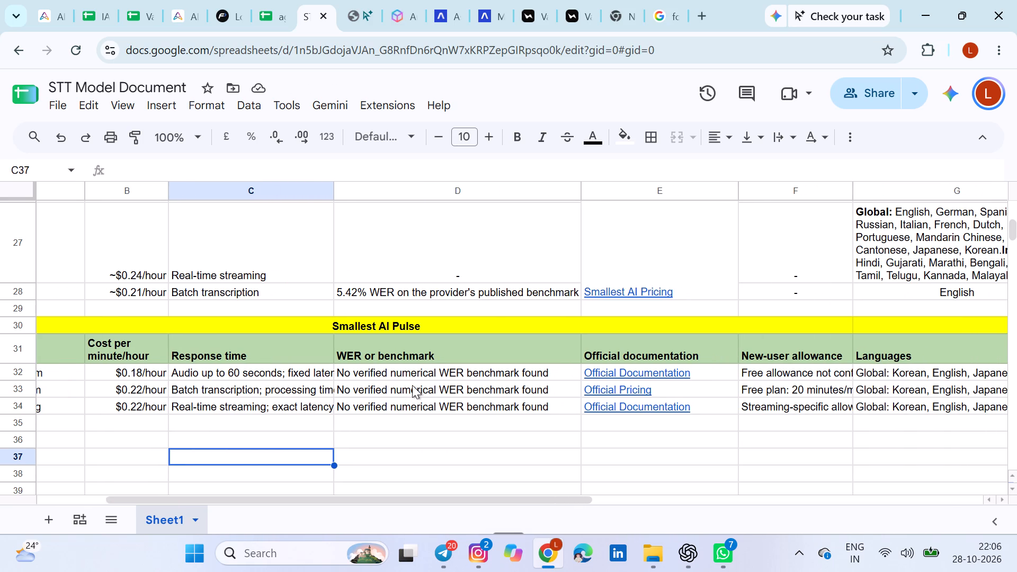
{"action": "double_click", "coordinate": [466, 376]}
{"action": "key", "text": "ctrl+a"}
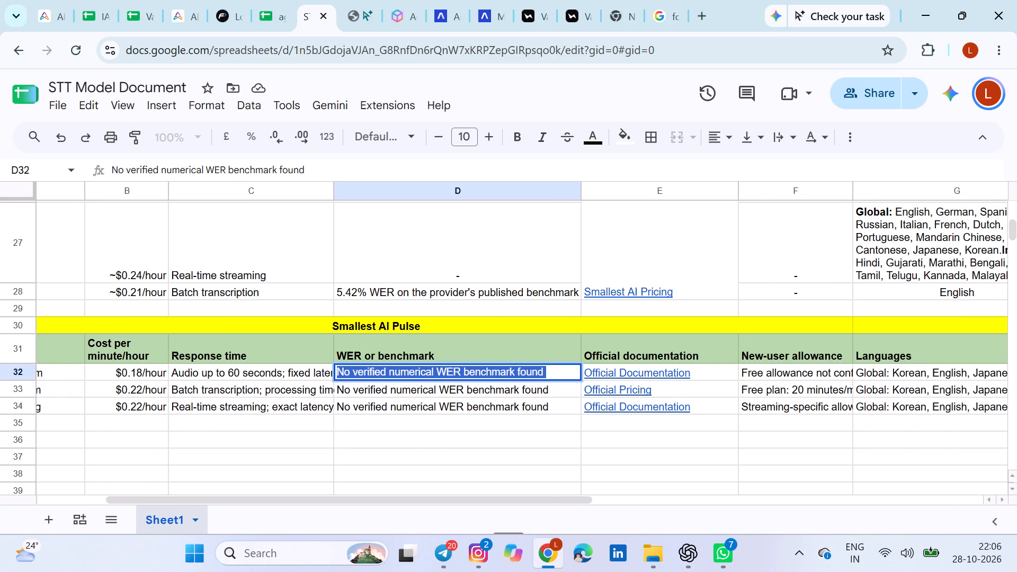
{"action": "key", "text": "minus"}
{"action": "key", "text": "ctrl+a"}
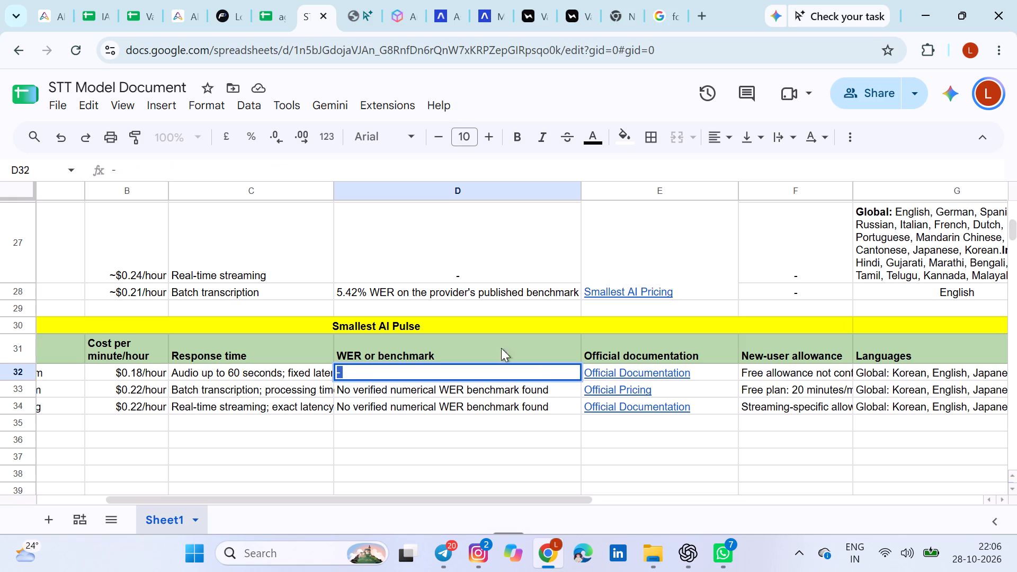
{"action": "left_click_drag", "start_coordinate": [721, 138], "coordinate": [741, 165]}
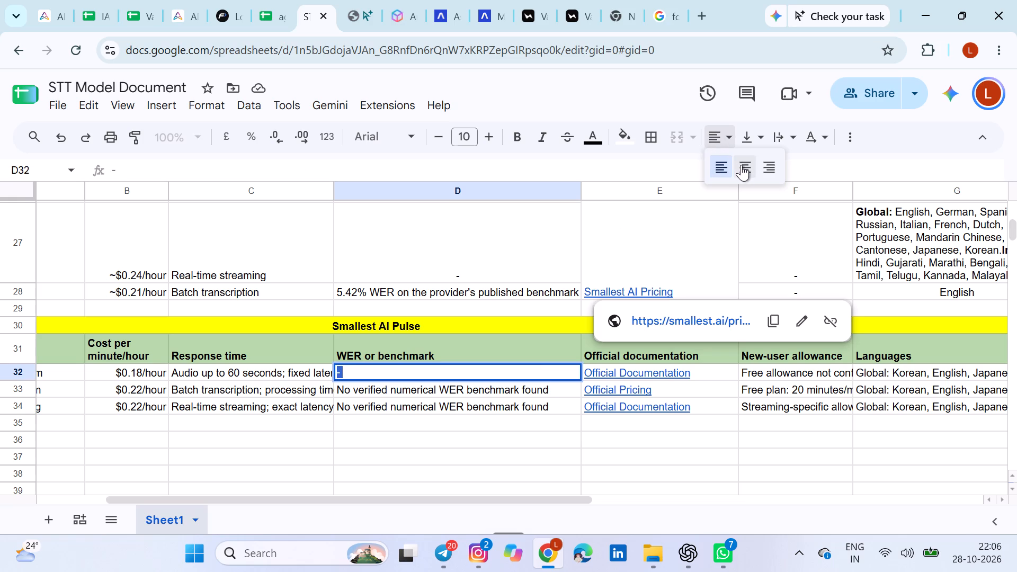
{"action": "left_click", "coordinate": [741, 165]}
Replace the CLOVA Speech Long-form WER or benchmark entry in D33 with a centred "-".
{"action": "double_click", "coordinate": [499, 389]}
{"action": "key", "text": "ctrl+a"}
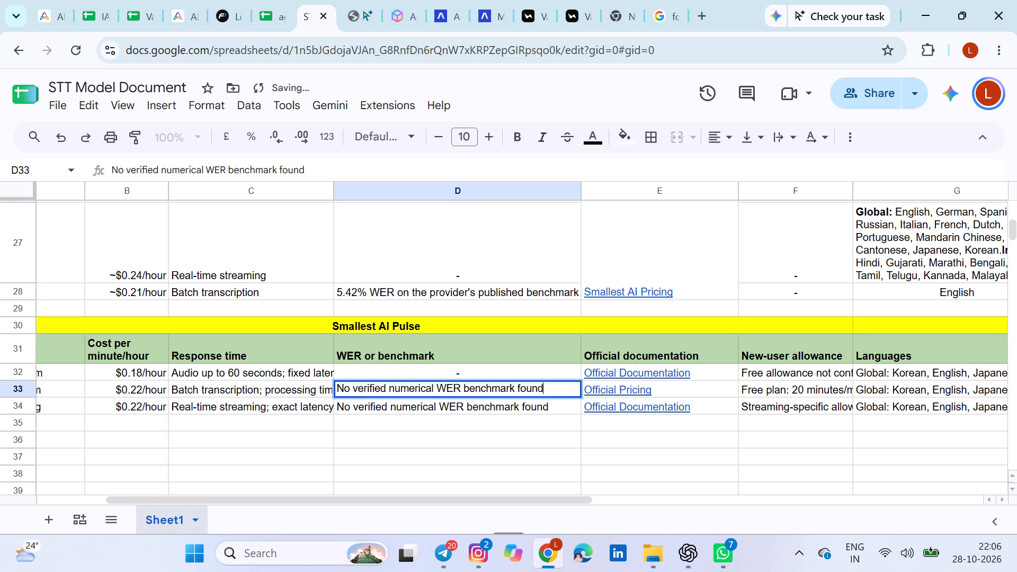
{"action": "key", "text": "minus"}
{"action": "key", "text": "ctrl+a"}
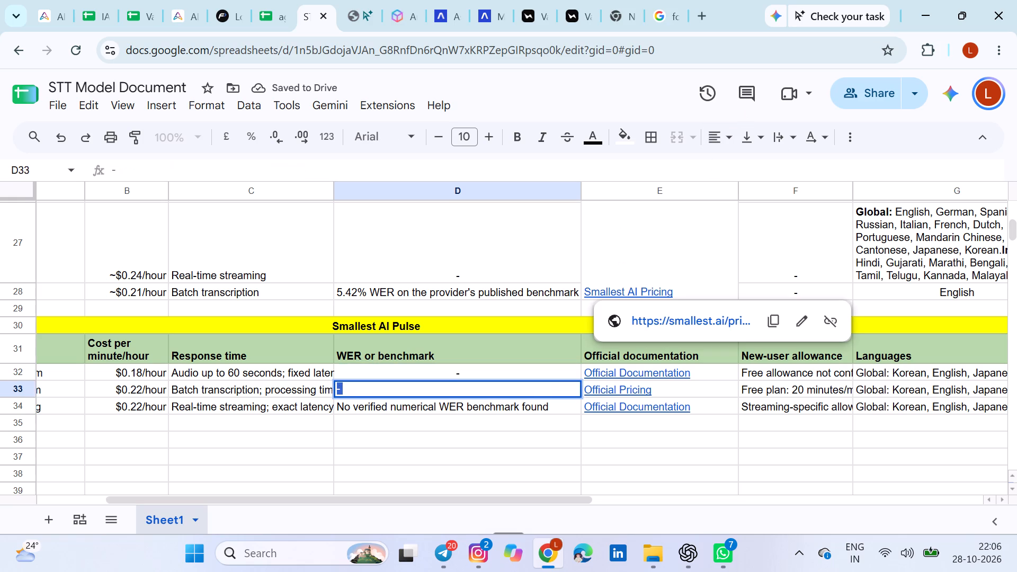
{"action": "left_click", "coordinate": [721, 144]}
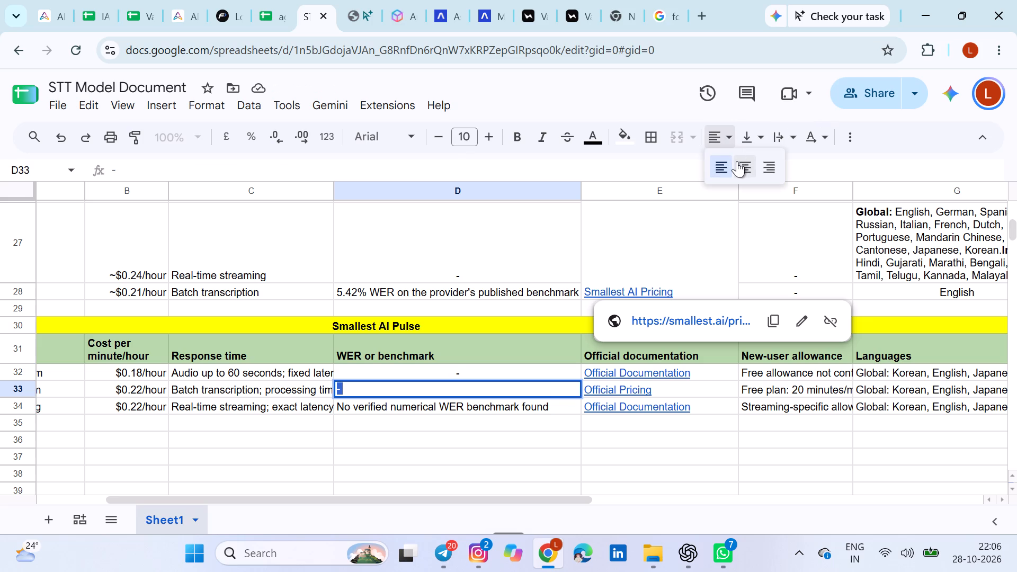
{"action": "left_click", "coordinate": [737, 161]}
Replace the CLOVA Speech Streaming WER or benchmark entry in D34 with a centred "-".
{"action": "double_click", "coordinate": [503, 406]}
{"action": "key", "text": "ctrl+a"}
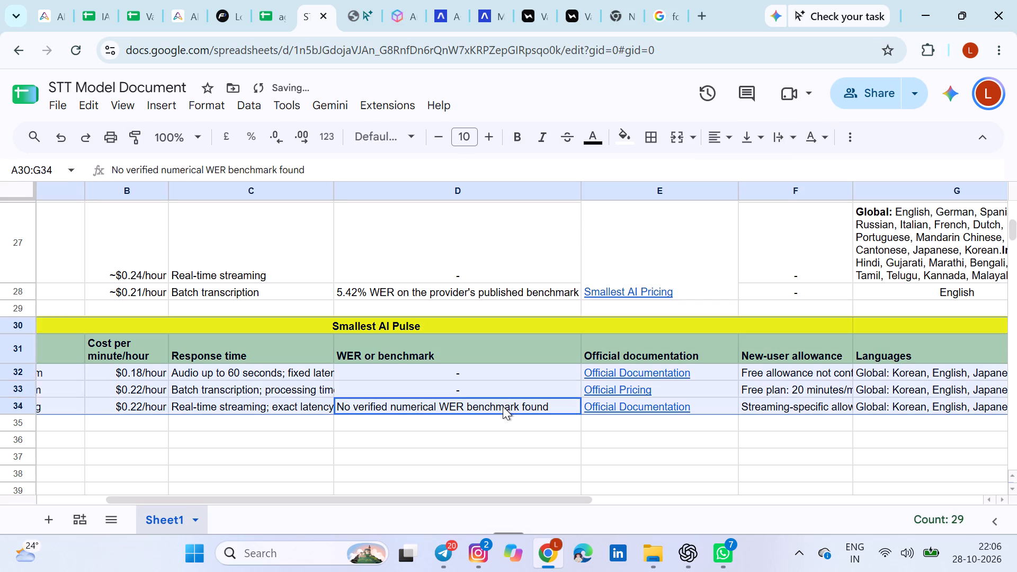
{"action": "double_click", "coordinate": [503, 406]}
{"action": "key", "text": "ctrl+a"}
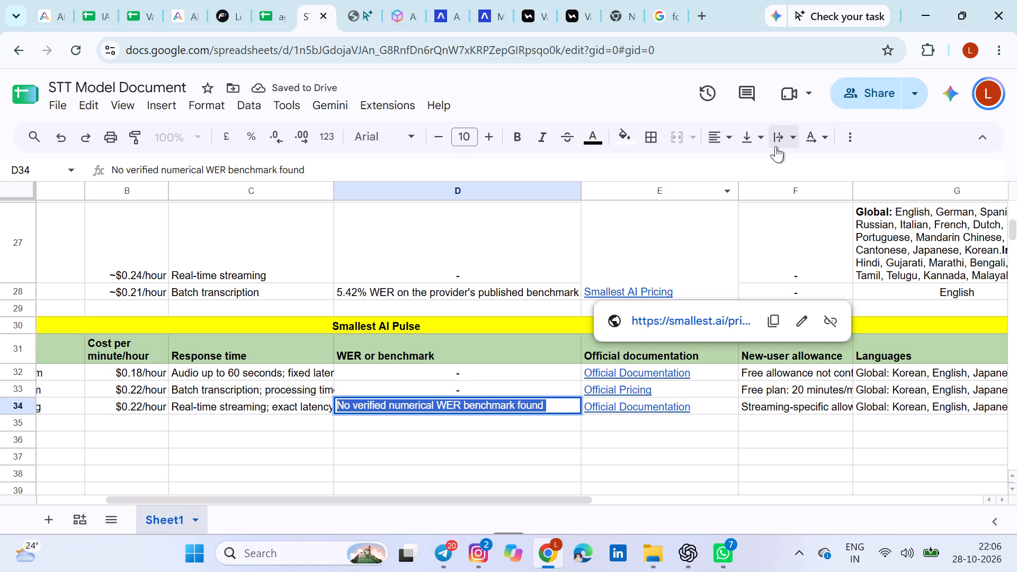
{"action": "key", "text": "minus"}
{"action": "key", "text": "ctrl+a"}
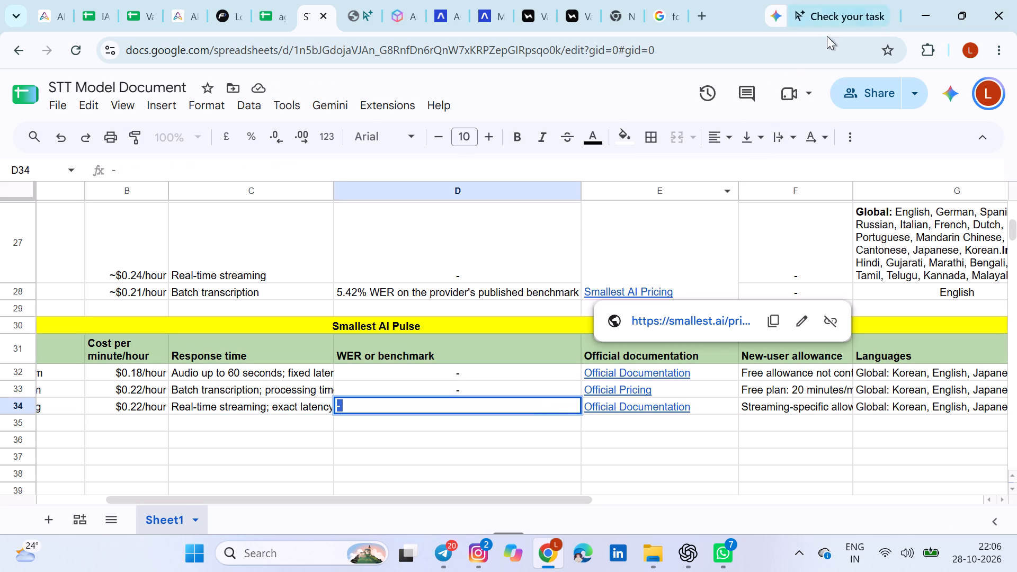
{"action": "left_click", "coordinate": [733, 136]}
{"action": "left_click", "coordinate": [746, 159]}
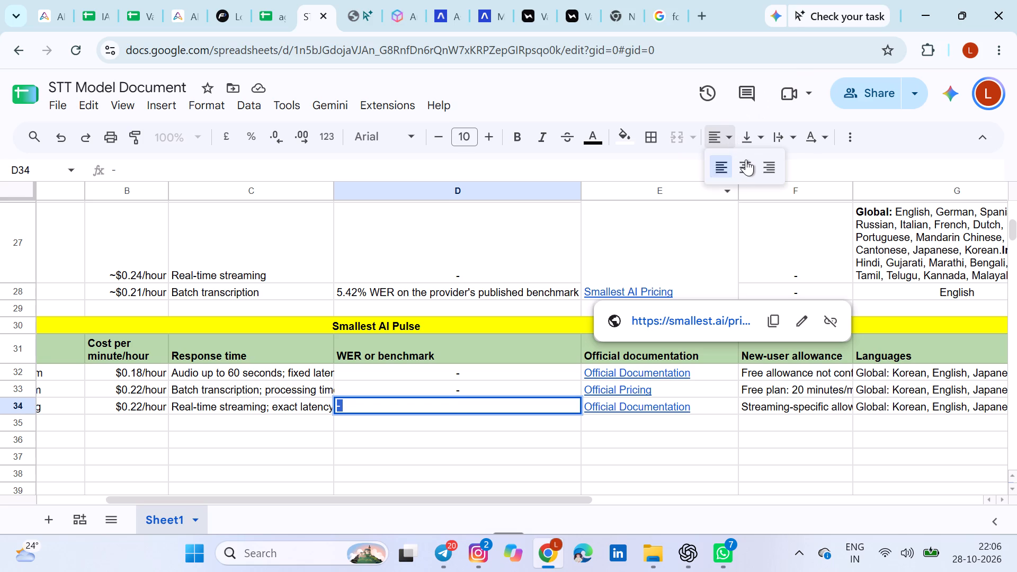
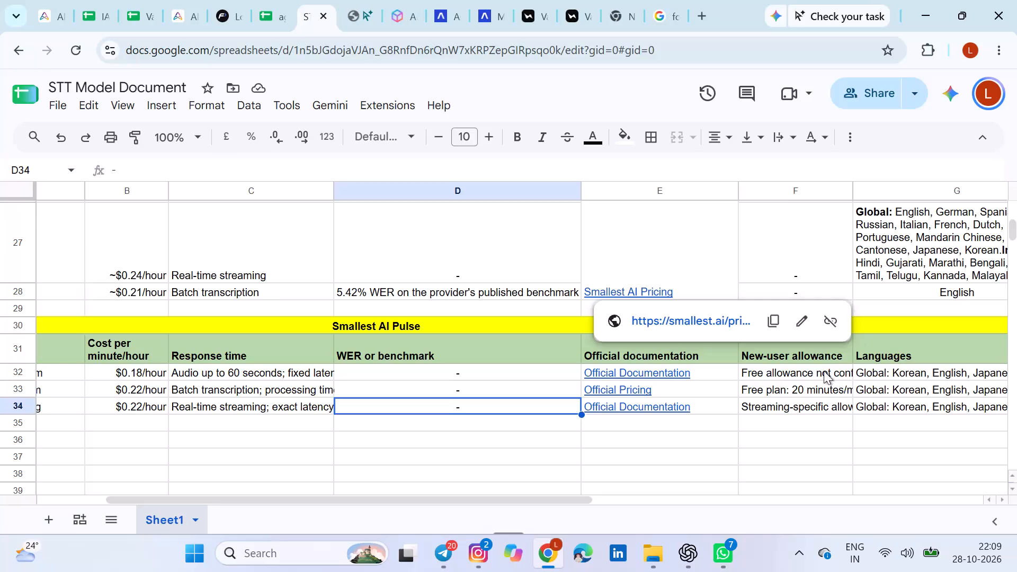
Replace the CLOVA Speech Short-form new-user allowance entry in F32 with a centred "-".
{"action": "double_click", "coordinate": [822, 371]}
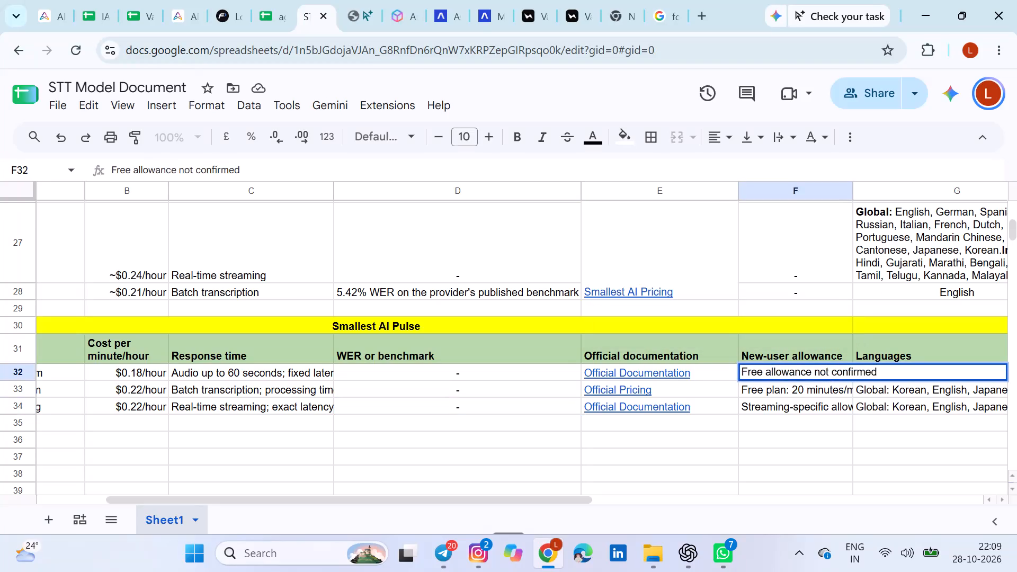
{"action": "key", "text": "ctrl+a"}
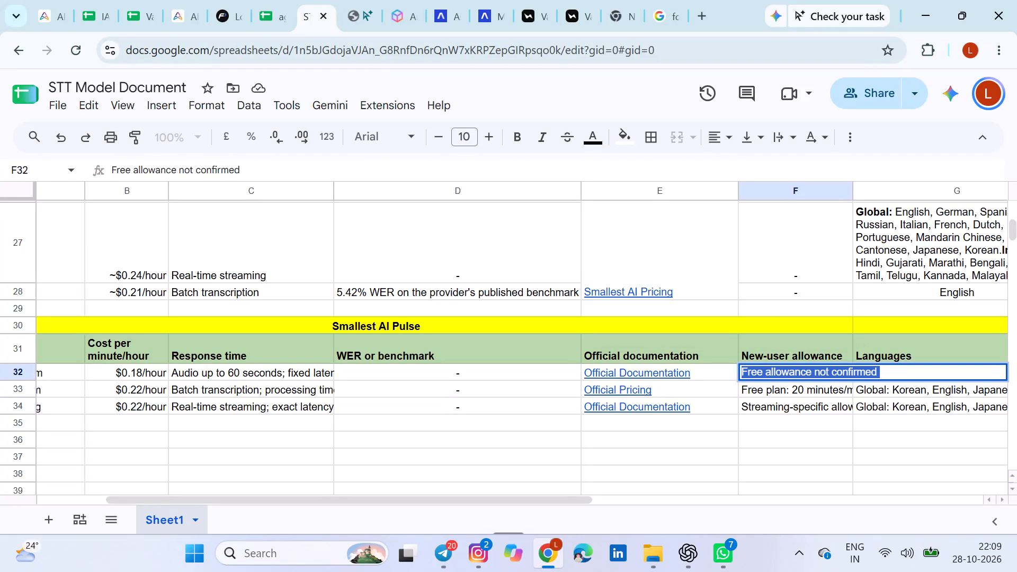
{"action": "key", "text": "minus"}
{"action": "key", "text": "ctrl+a"}
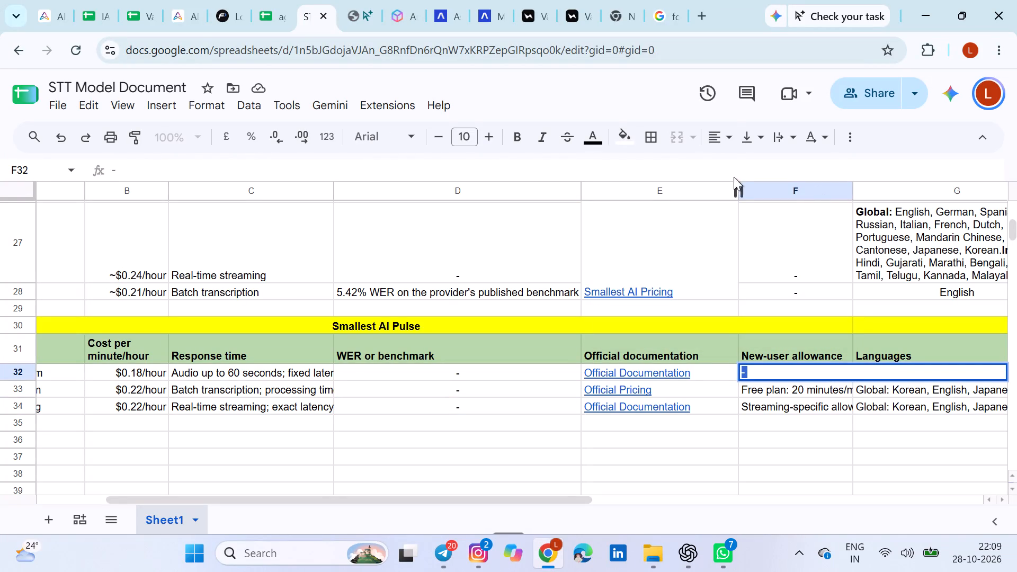
{"action": "left_click", "coordinate": [713, 142]}
{"action": "left_click", "coordinate": [742, 165]}
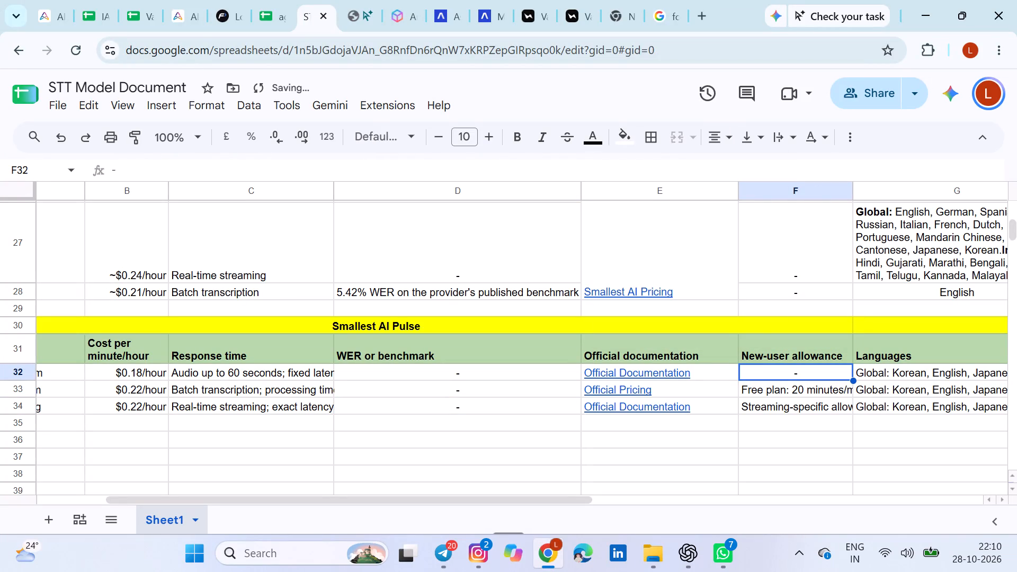
Wrap the text of the CLOVA Speech Long-form new-user allowance entry in F33.
{"action": "left_click", "coordinate": [796, 386]}
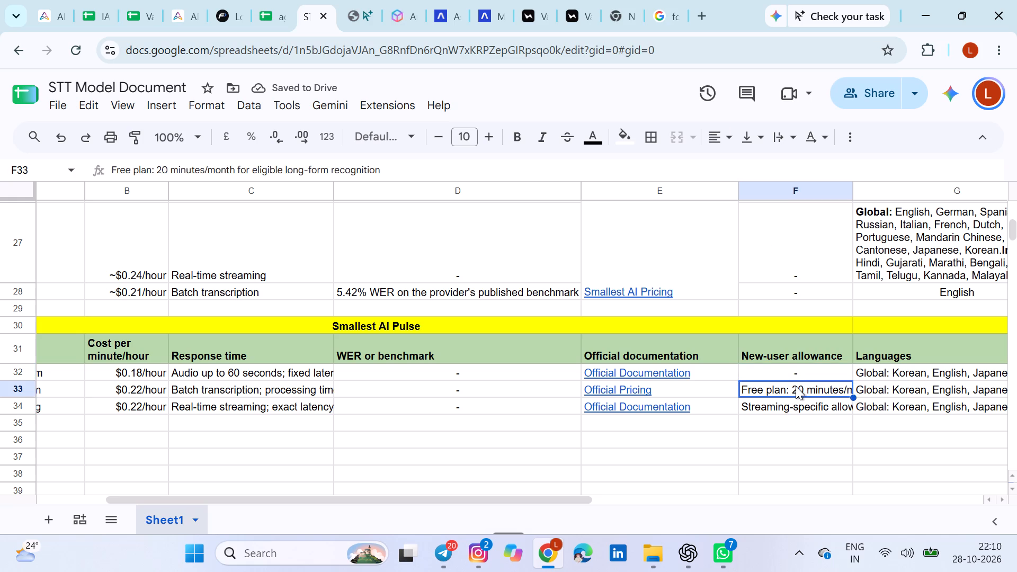
{"action": "double_click", "coordinate": [796, 386]}
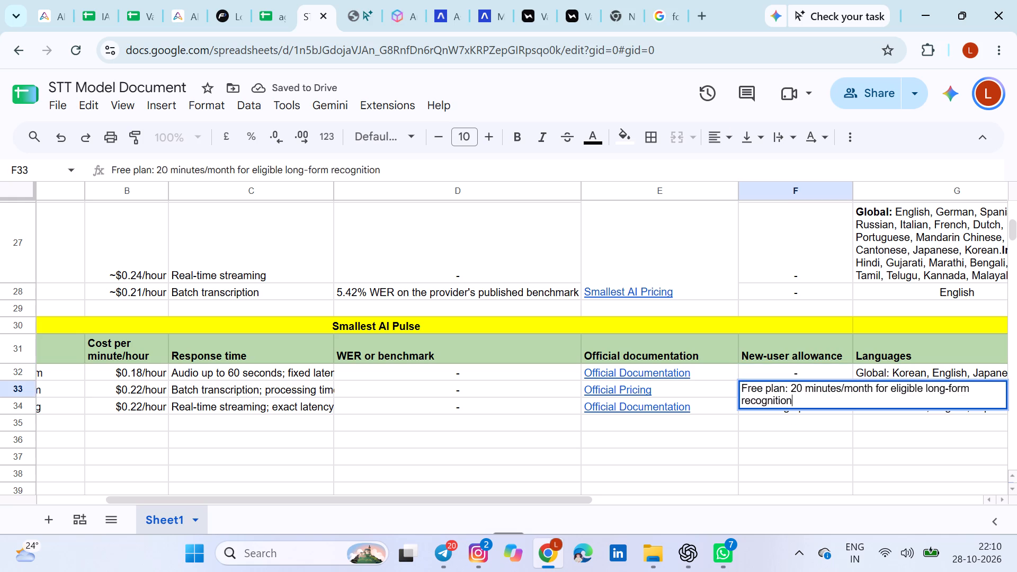
{"action": "key", "text": "ctrl+a"}
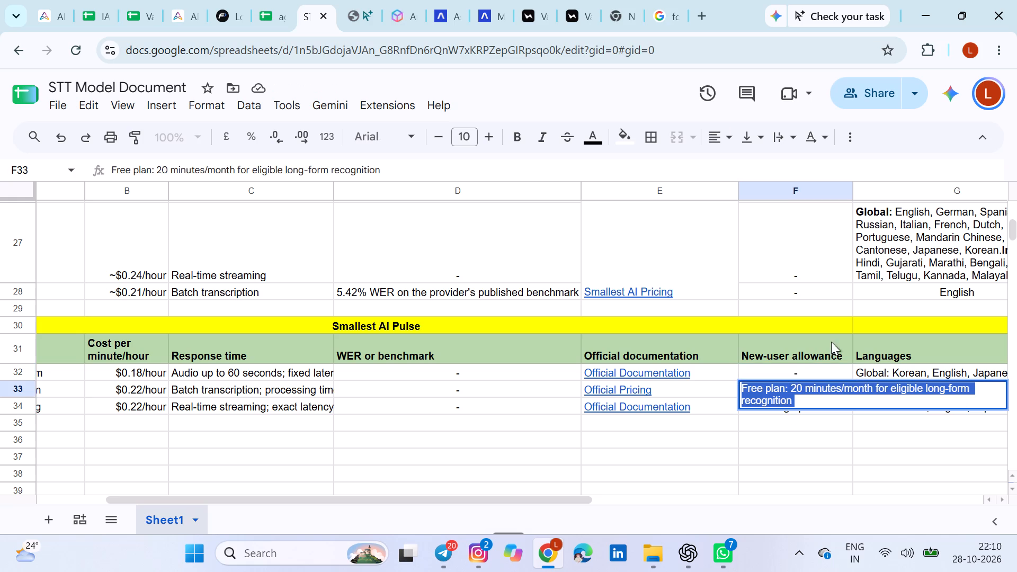
{"action": "left_click_drag", "start_coordinate": [776, 138], "coordinate": [805, 172]}
{"action": "left_click", "coordinate": [805, 172]}
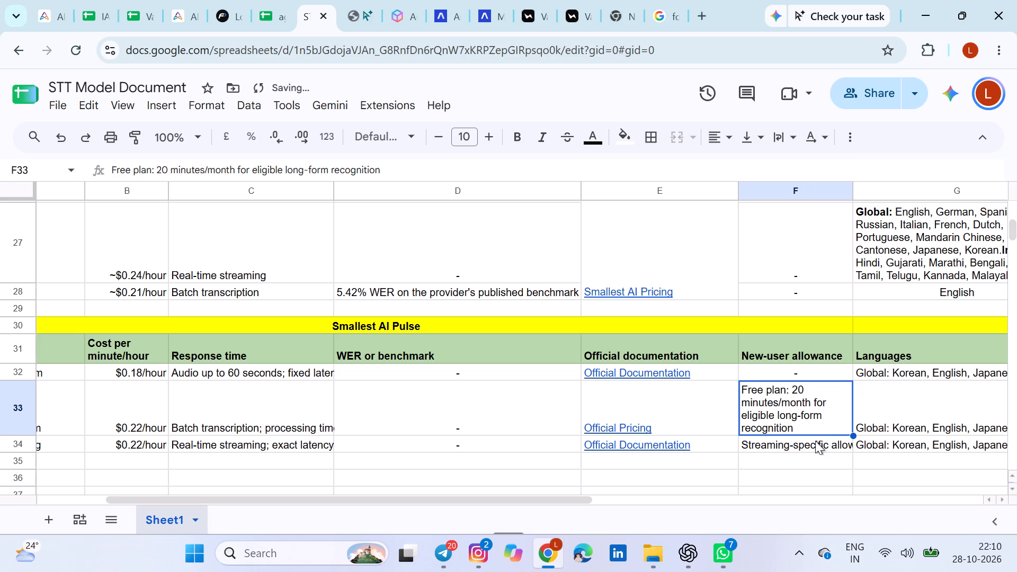
Replace the CLOVA Speech Streaming new-user allowance entry in F34 with a centred "-".
{"action": "double_click", "coordinate": [815, 441]}
{"action": "key", "text": "ctrl+a"}
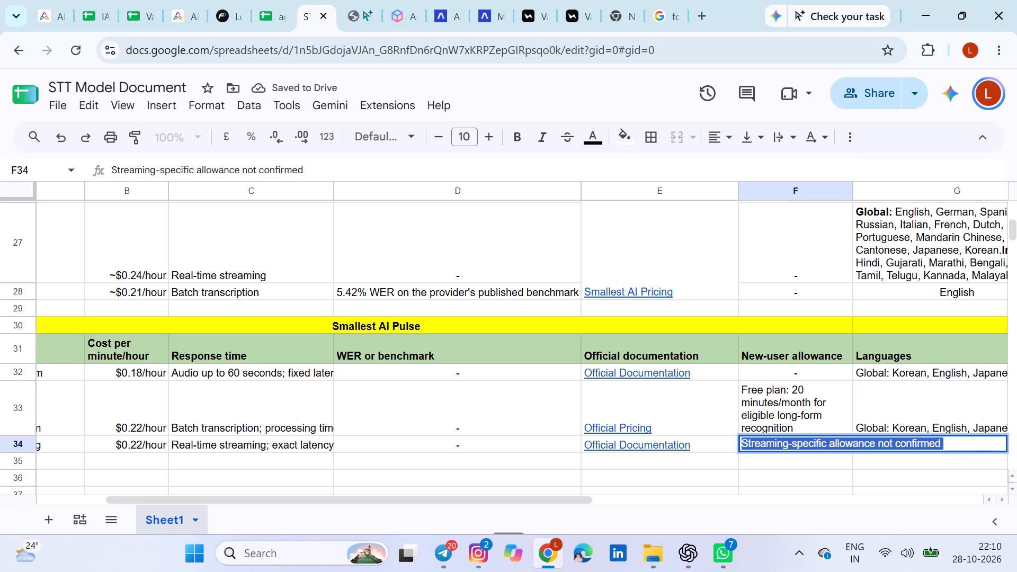
{"action": "key", "text": "minus"}
{"action": "key", "text": "ctrl+a"}
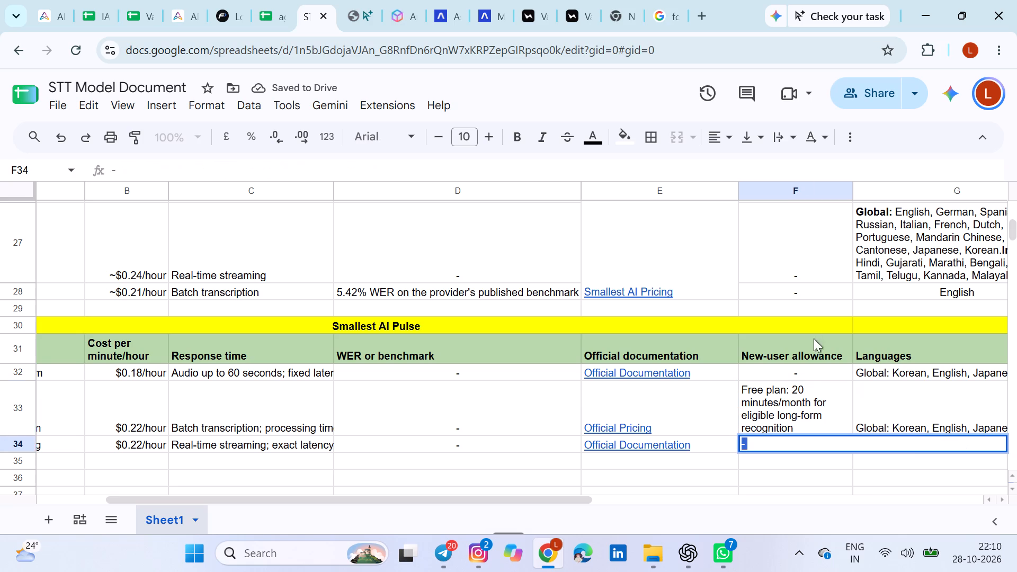
{"action": "left_click_drag", "start_coordinate": [713, 138], "coordinate": [743, 172]}
{"action": "left_click", "coordinate": [743, 172]}
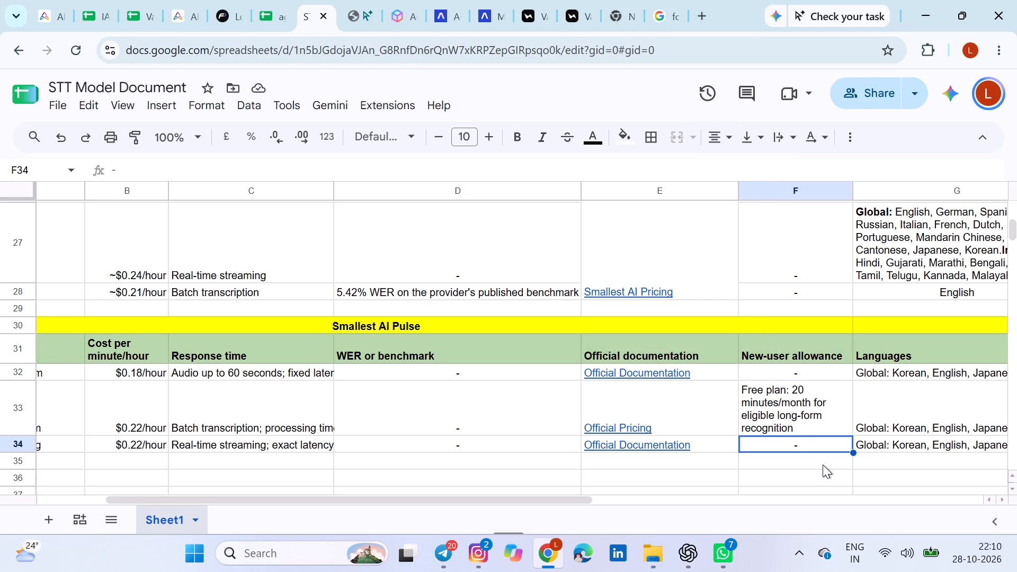
Wrap the text of the CLOVA Speech Short-form languages entry in G32.
{"action": "scroll", "coordinate": [823, 464], "scroll_direction": "left", "scroll_amount": 2}
{"action": "double_click", "coordinate": [783, 373]}
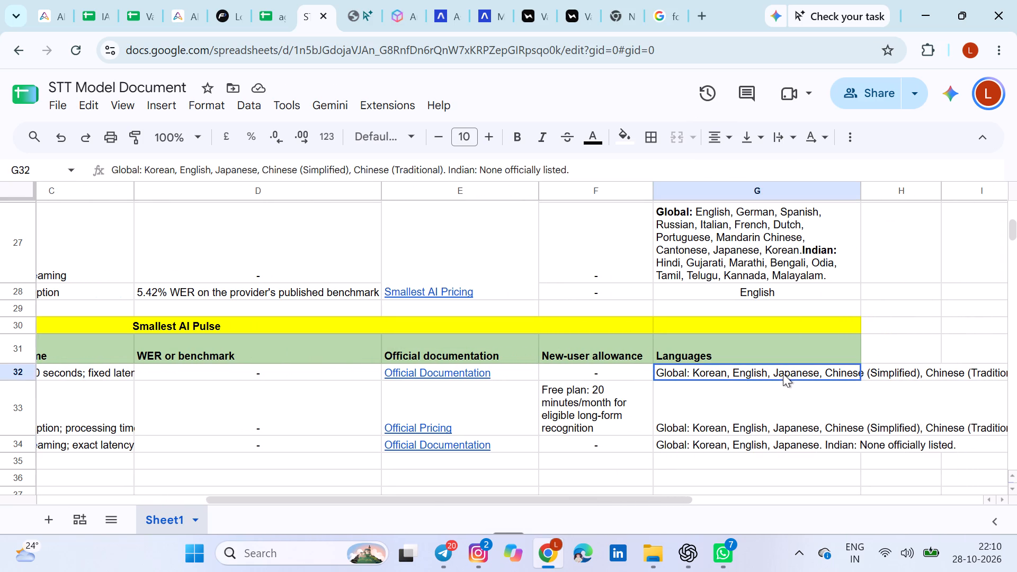
{"action": "key", "text": "ctrl+a"}
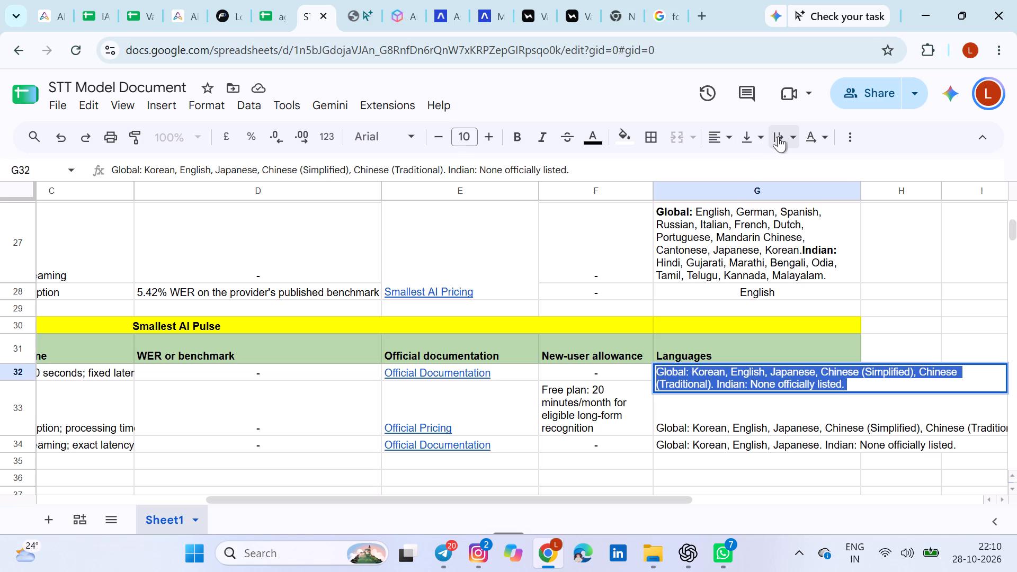
{"action": "left_click", "coordinate": [778, 136]}
{"action": "left_click", "coordinate": [810, 169]}
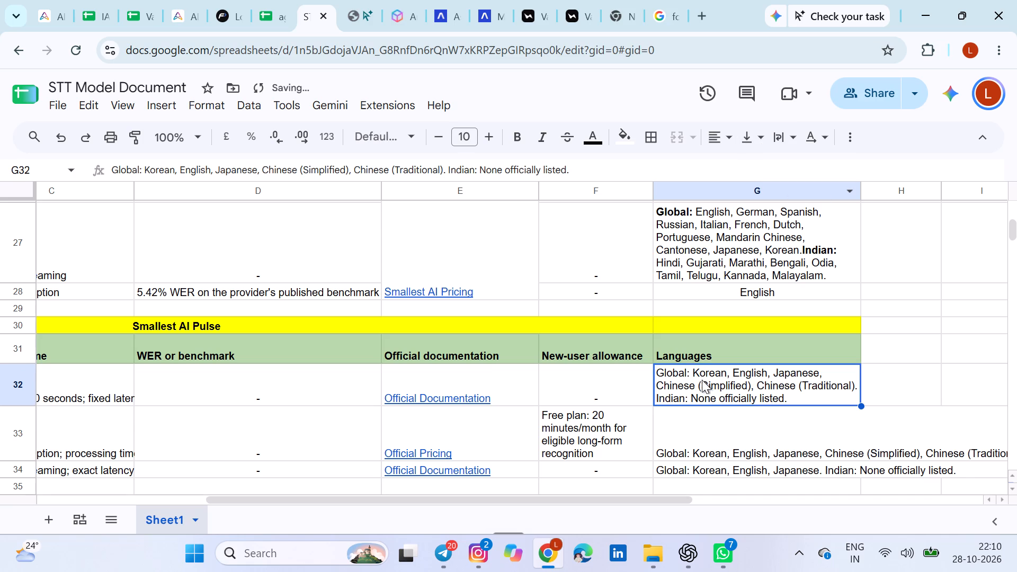
In the Short-form languages entry in G32, make "Global:" bold and delete the "Indian: None officially listed." text.
{"action": "double_click", "coordinate": [690, 372]}
{"action": "left_click_drag", "start_coordinate": [690, 372], "coordinate": [657, 373]}
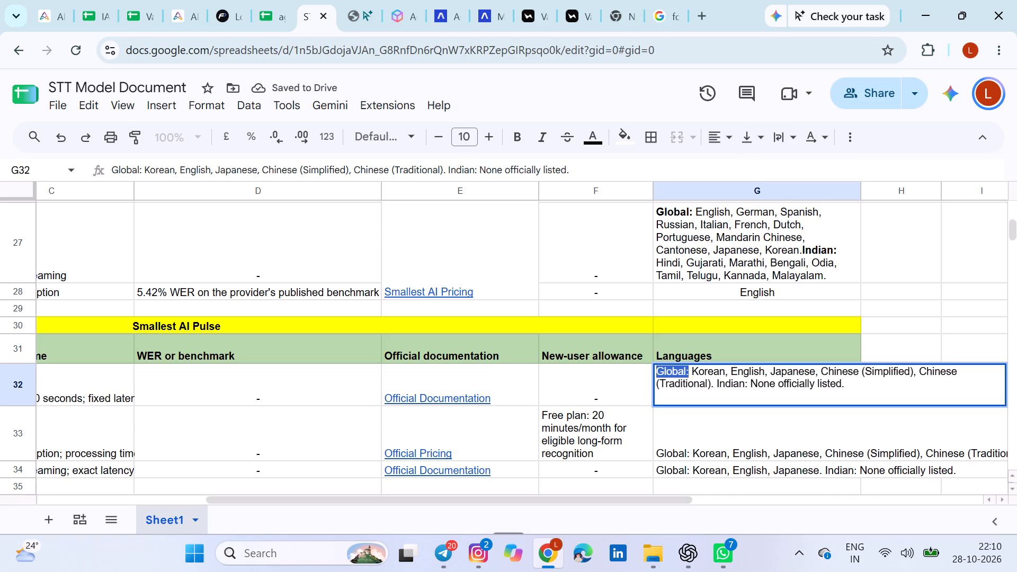
{"action": "left_click_drag", "start_coordinate": [657, 373], "coordinate": [656, 373]}
{"action": "key", "text": "ctrl+b"}
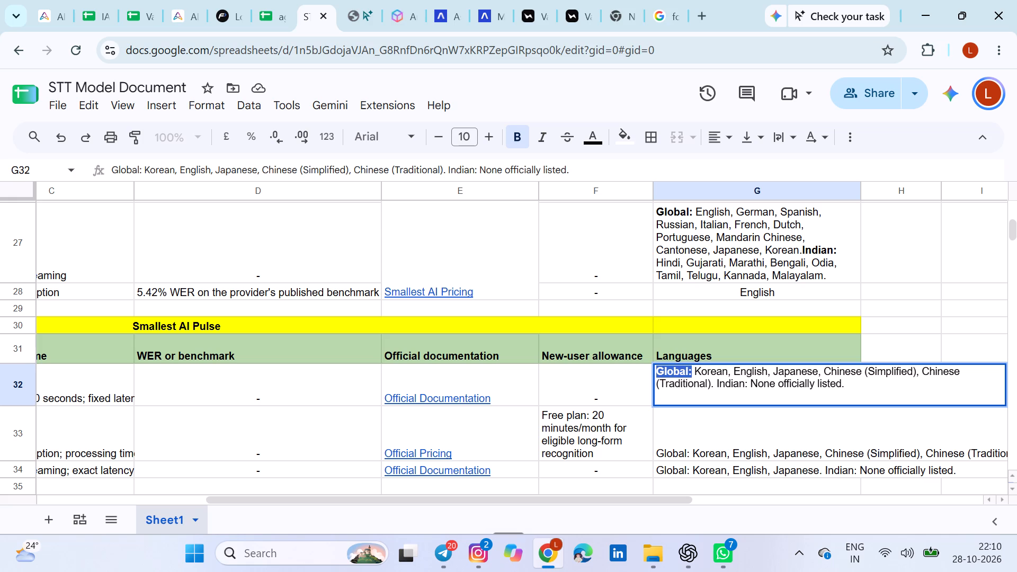
{"action": "left_click_drag", "start_coordinate": [851, 385], "coordinate": [750, 389]}
{"action": "key", "text": "minus"}
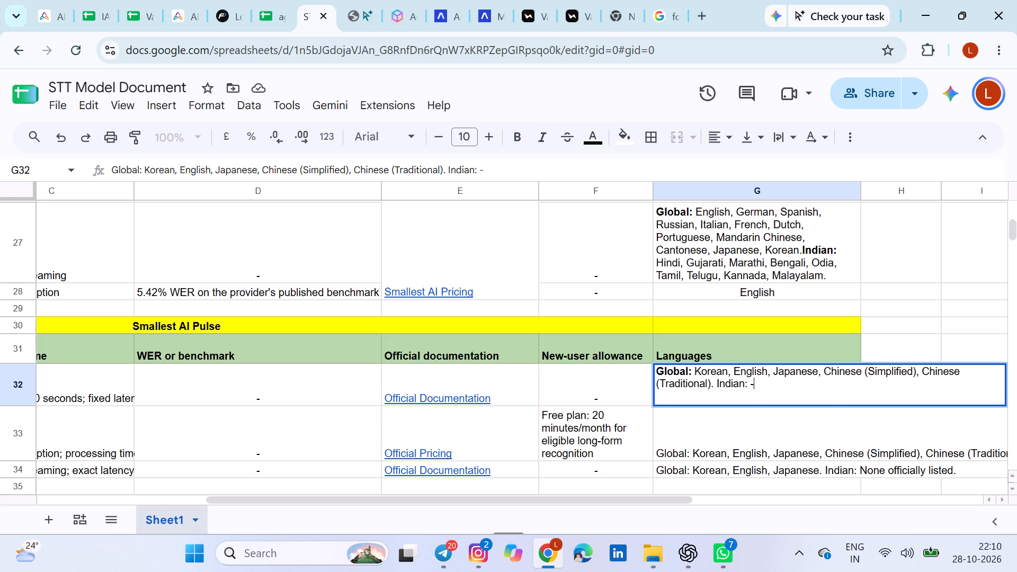
{"action": "left_click_drag", "start_coordinate": [761, 385], "coordinate": [757, 385]}
{"action": "left_click_drag", "start_coordinate": [757, 385], "coordinate": [718, 388]}
{"action": "key", "text": "BackSpace"}
{"action": "key", "text": "BackSpace"}
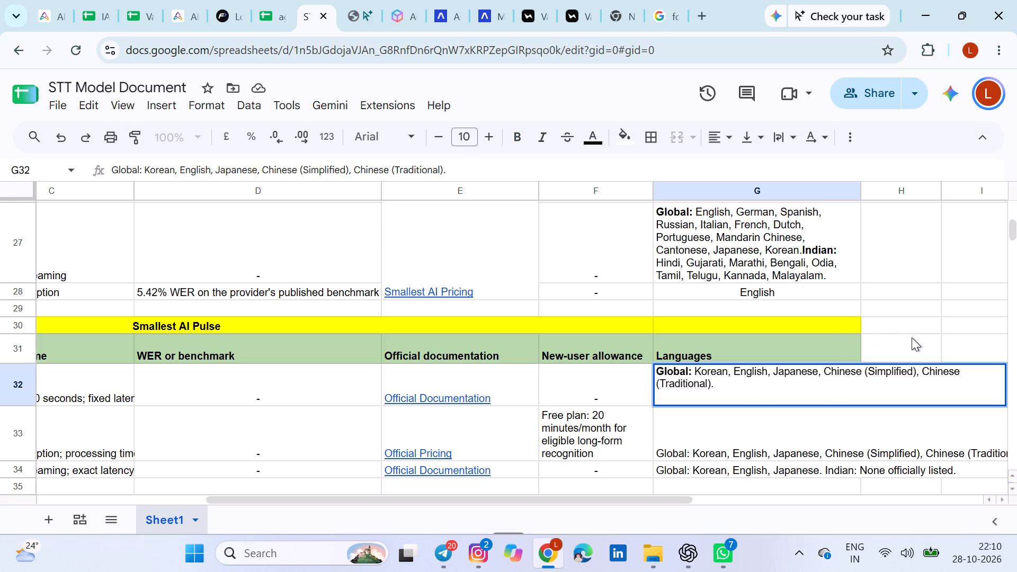
{"action": "left_click", "coordinate": [912, 337]}
In the Long-form languages entry in G33, delete the "Indian: None officially listed." text and make "Global:" bold.
{"action": "scroll", "coordinate": [912, 337], "scroll_direction": "down", "scroll_amount": 1}
{"action": "double_click", "coordinate": [788, 389]}
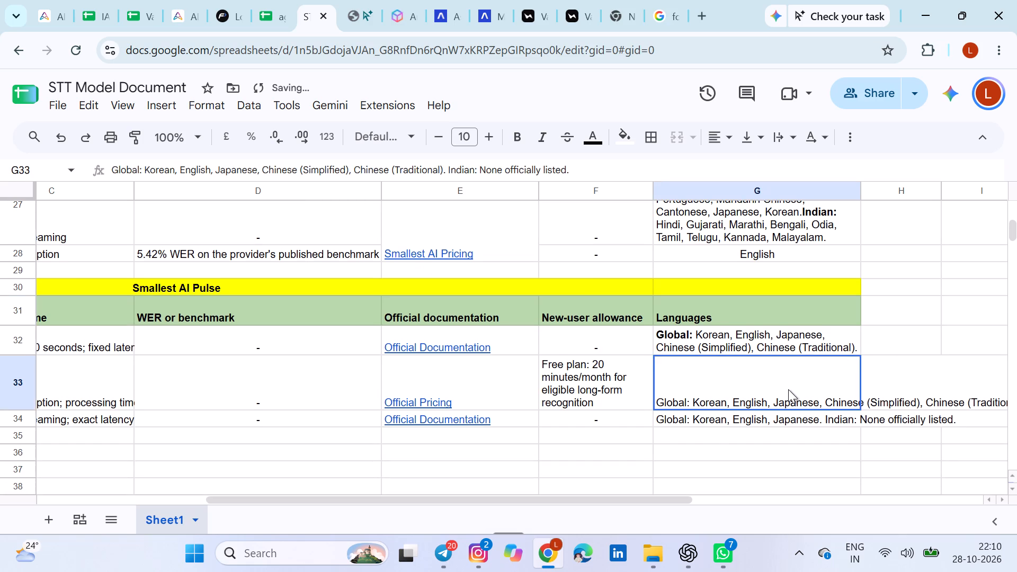
{"action": "key", "text": "ctrl+a"}
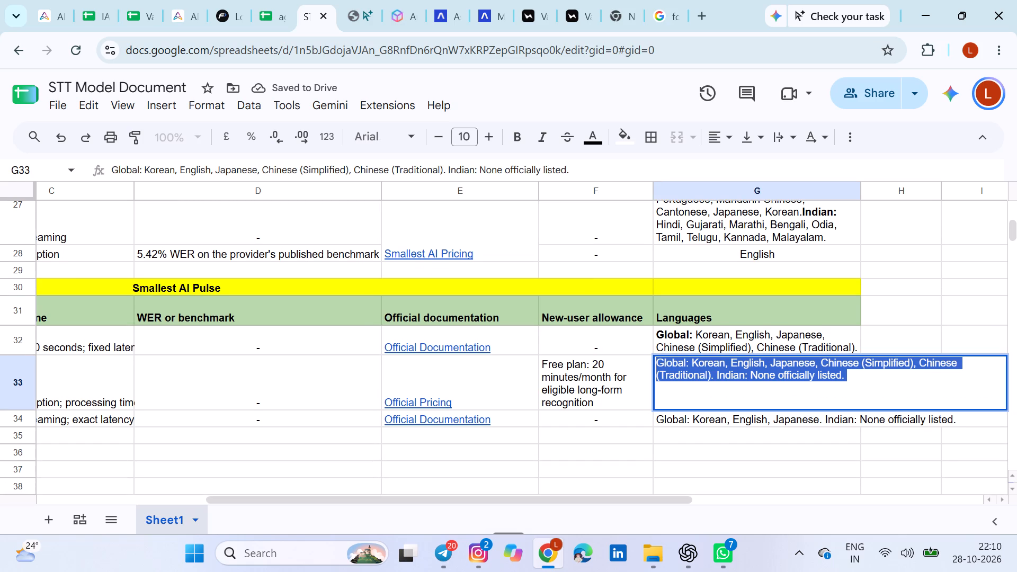
{"action": "left_click", "coordinate": [853, 381]}
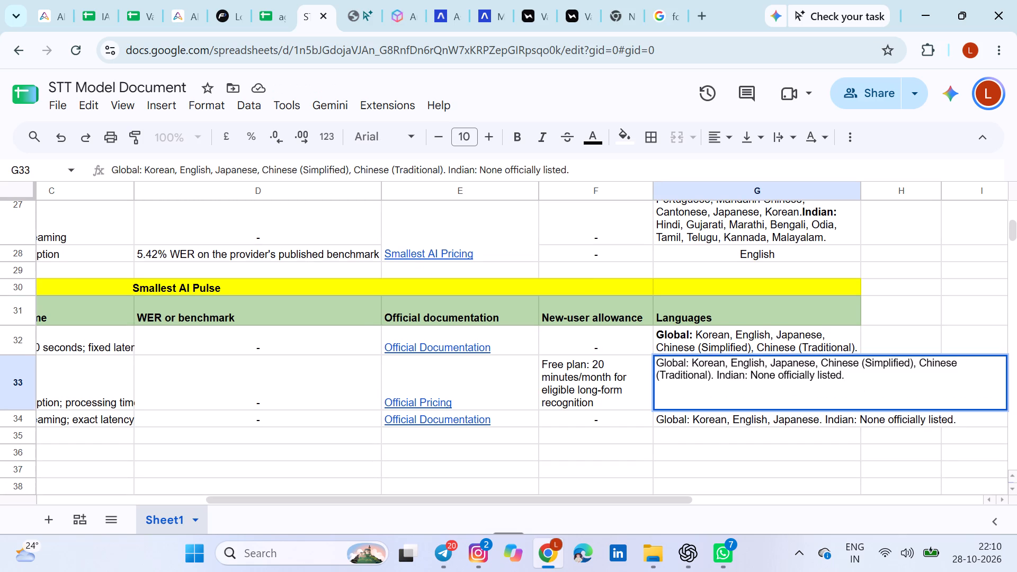
{"action": "left_click_drag", "start_coordinate": [844, 376], "coordinate": [717, 375]}
{"action": "key", "text": "BackSpace"}
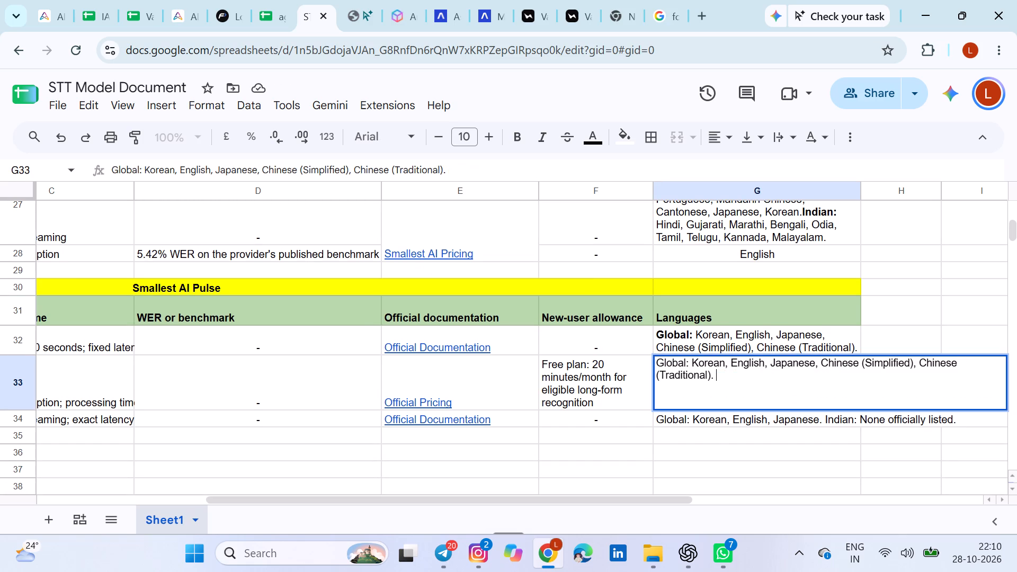
{"action": "left_click_drag", "start_coordinate": [691, 363], "coordinate": [663, 363]}
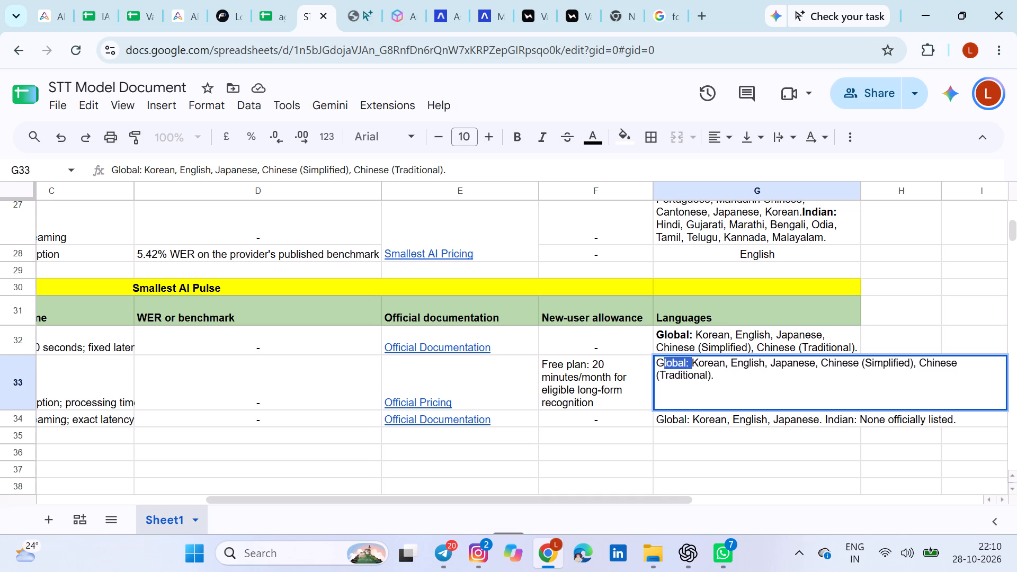
{"action": "left_click_drag", "start_coordinate": [663, 363], "coordinate": [655, 363]}
{"action": "key", "text": "ctrl+b"}
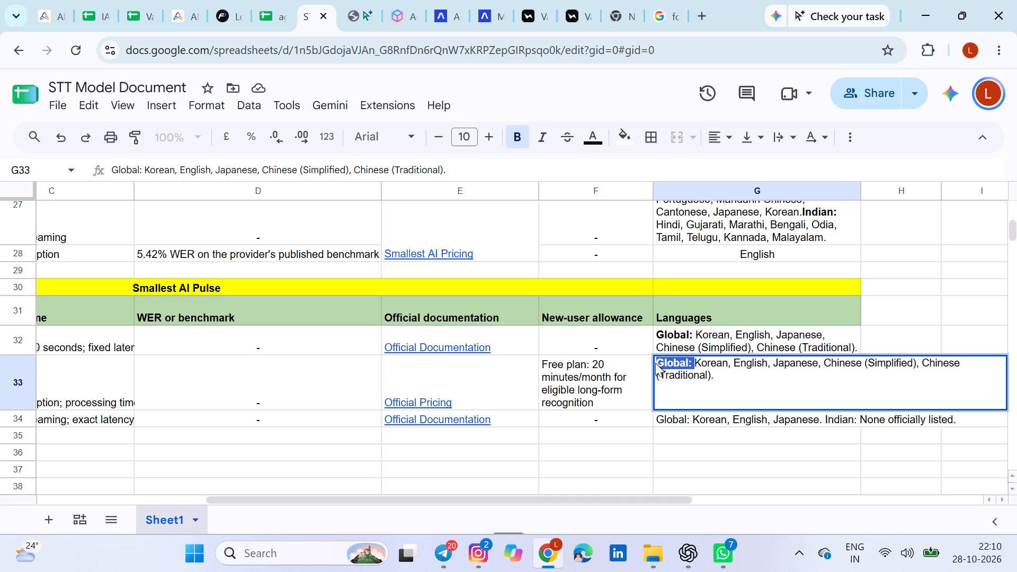
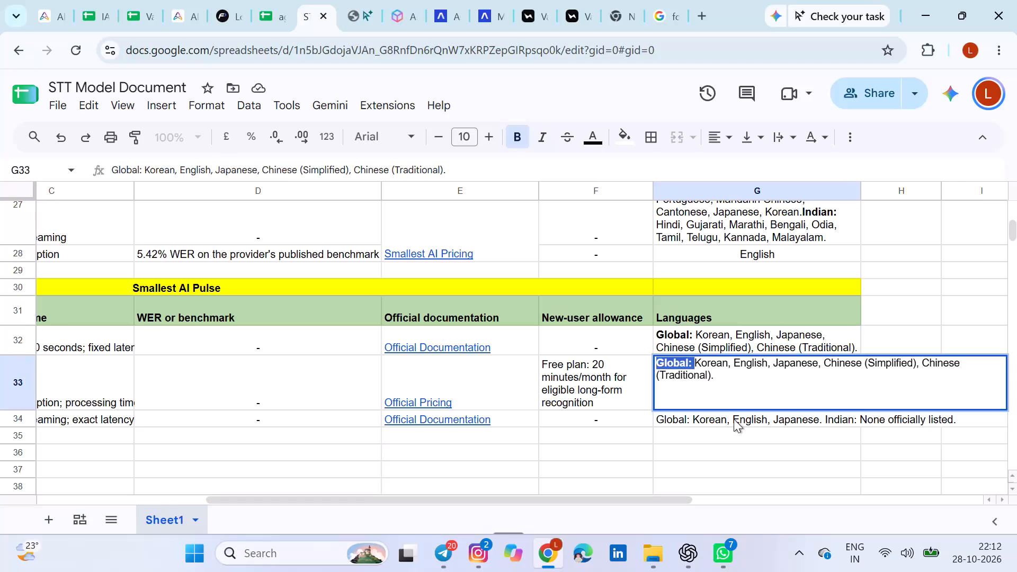
Wrap the text of the CLOVA Speech Long-form languages entry in G33.
{"action": "left_click", "coordinate": [734, 419]}
{"action": "double_click", "coordinate": [734, 370]}
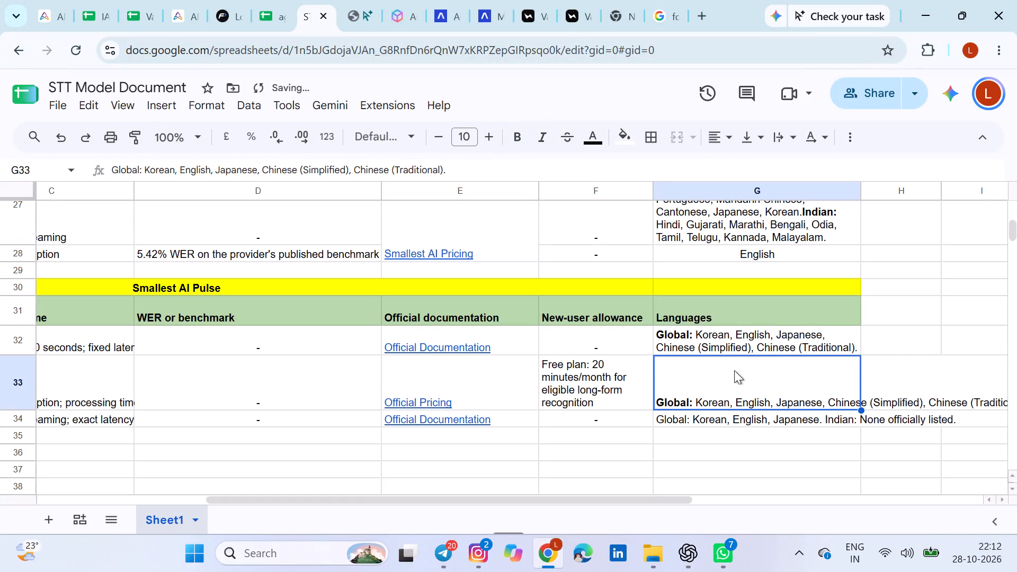
{"action": "key", "text": "ctrl+a"}
{"action": "left_click_drag", "start_coordinate": [778, 134], "coordinate": [780, 136]}
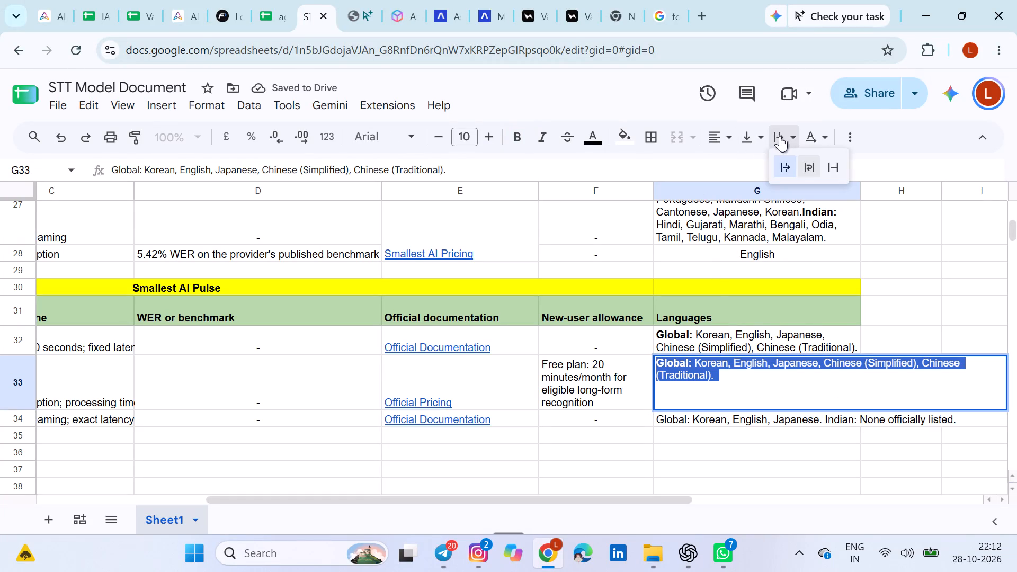
{"action": "left_click_drag", "start_coordinate": [780, 136], "coordinate": [804, 163]}
{"action": "left_click", "coordinate": [804, 163]}
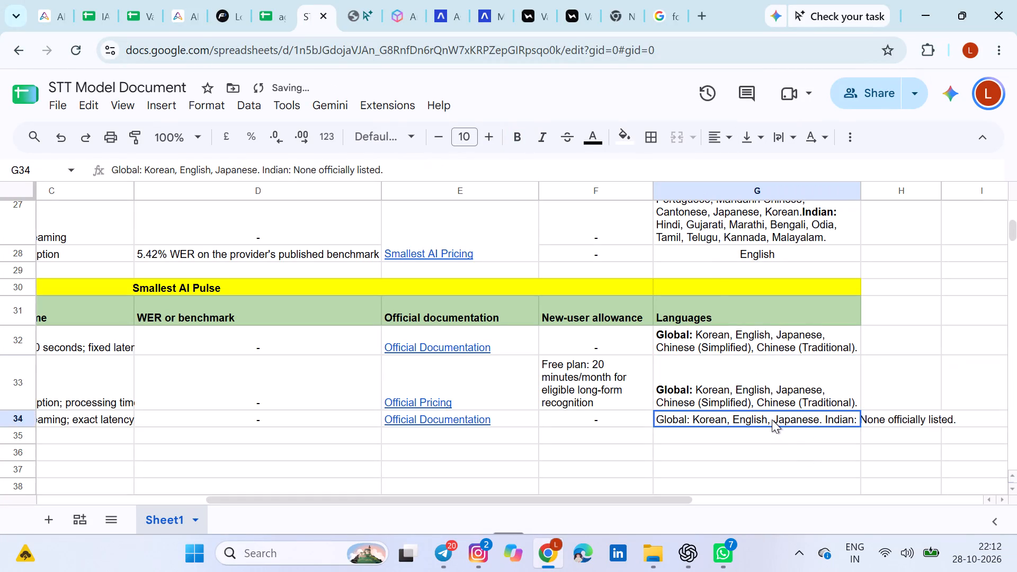
Wrap the text of the CLOVA Speech Streaming languages entry in G34.
{"action": "double_click", "coordinate": [772, 419]}
{"action": "key", "text": "ctrl+a"}
{"action": "double_click", "coordinate": [772, 419]}
{"action": "key", "text": "ctrl+a"}
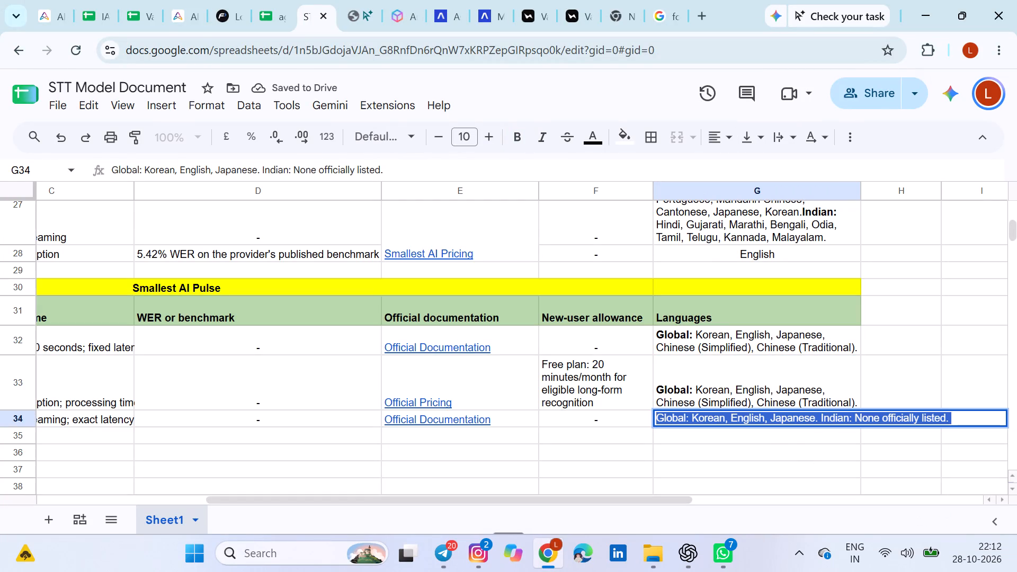
{"action": "left_click", "coordinate": [781, 130]}
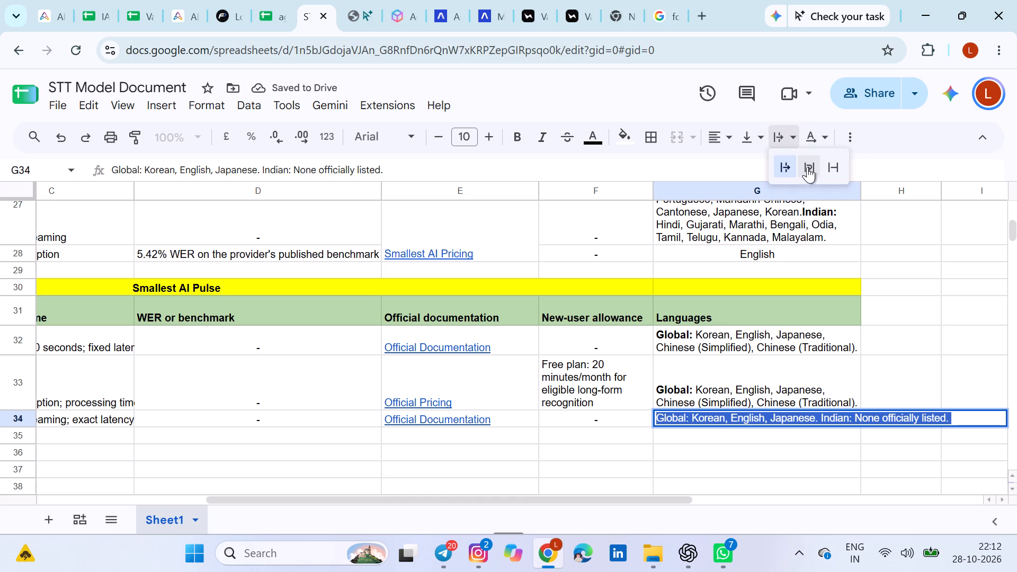
{"action": "left_click", "coordinate": [809, 168]}
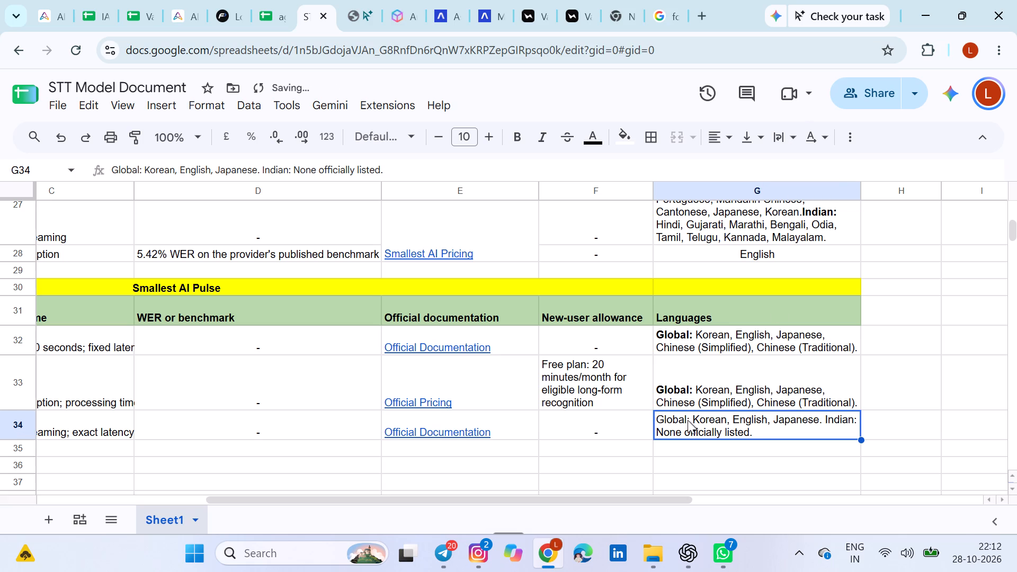
Make "Global:" bold in the CLOVA Speech Streaming languages entry in G34.
{"action": "double_click", "coordinate": [688, 419]}
{"action": "left_click", "coordinate": [688, 419]}
{"action": "left_click_drag", "start_coordinate": [688, 419], "coordinate": [659, 419]}
{"action": "key", "text": "ctrl+b"}
{"action": "scroll", "coordinate": [600, 463], "scroll_direction": "right", "scroll_amount": 2}
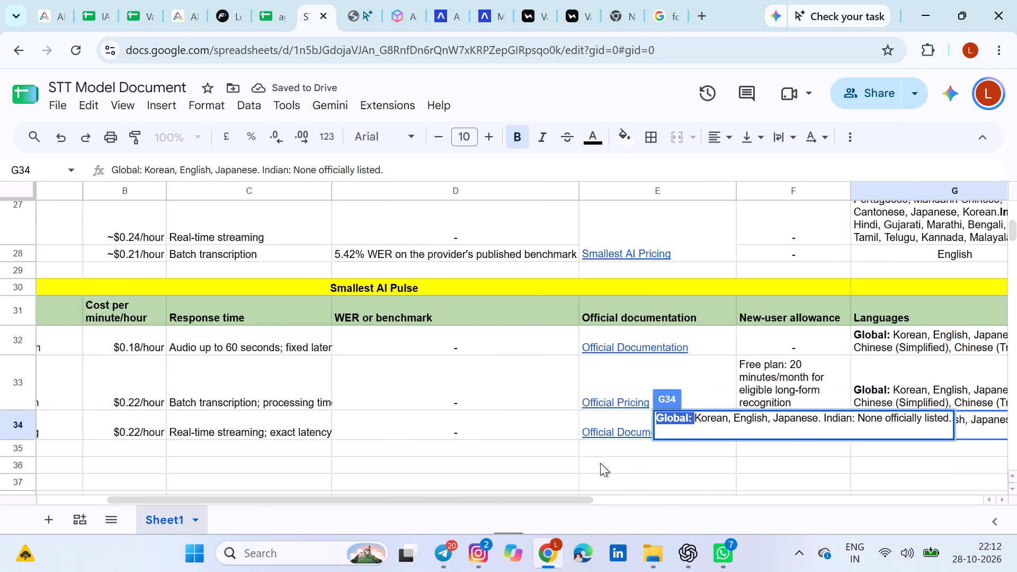
{"action": "scroll", "coordinate": [600, 463], "scroll_direction": "right", "scroll_amount": 2}
{"action": "left_click", "coordinate": [457, 467]}
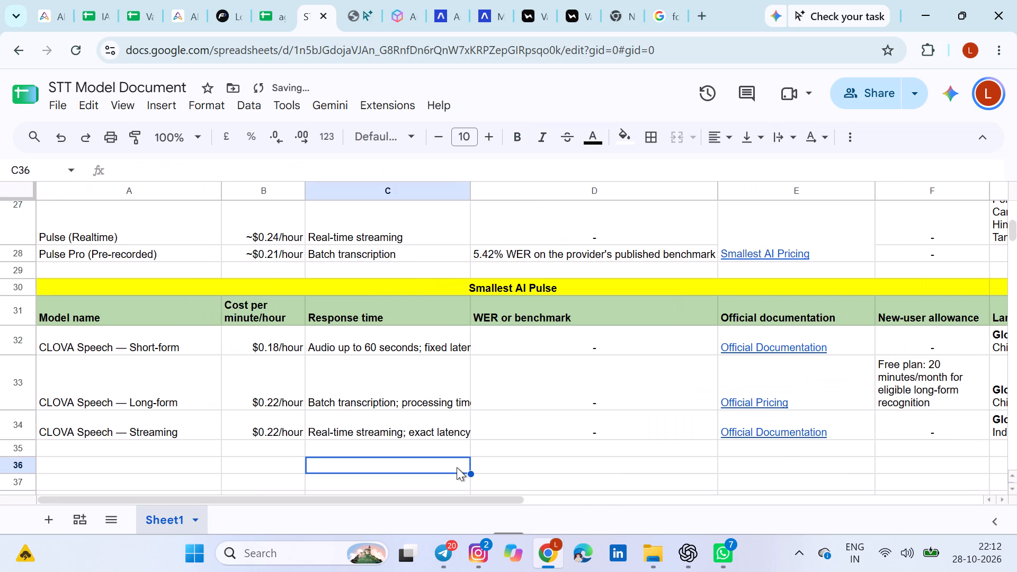
Fill the Short-form Official Documentation link from E32 down into E33 and merge cells E32:E33.
{"action": "left_click", "coordinate": [835, 344]}
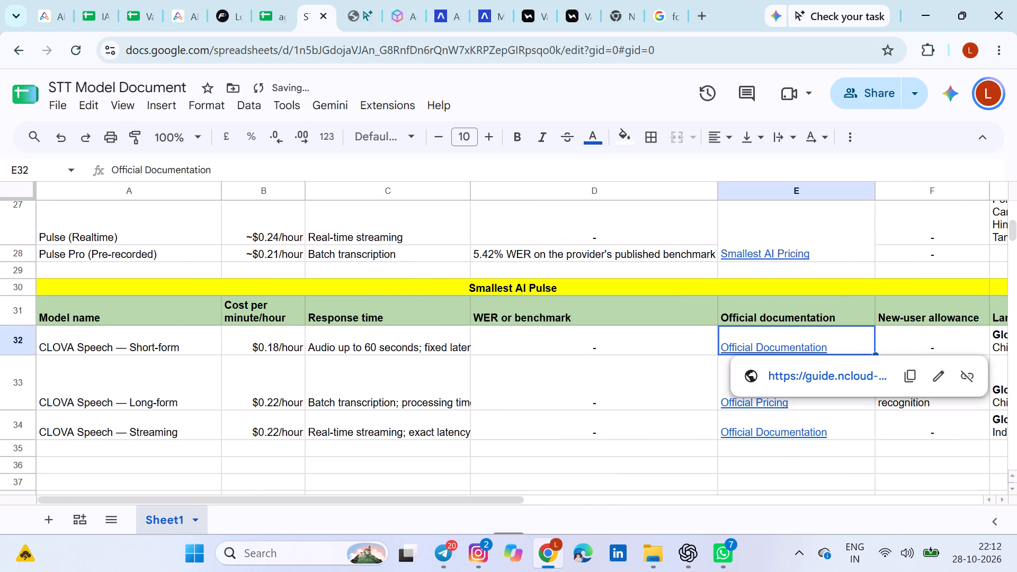
{"action": "left_click_drag", "start_coordinate": [874, 352], "coordinate": [870, 434]}
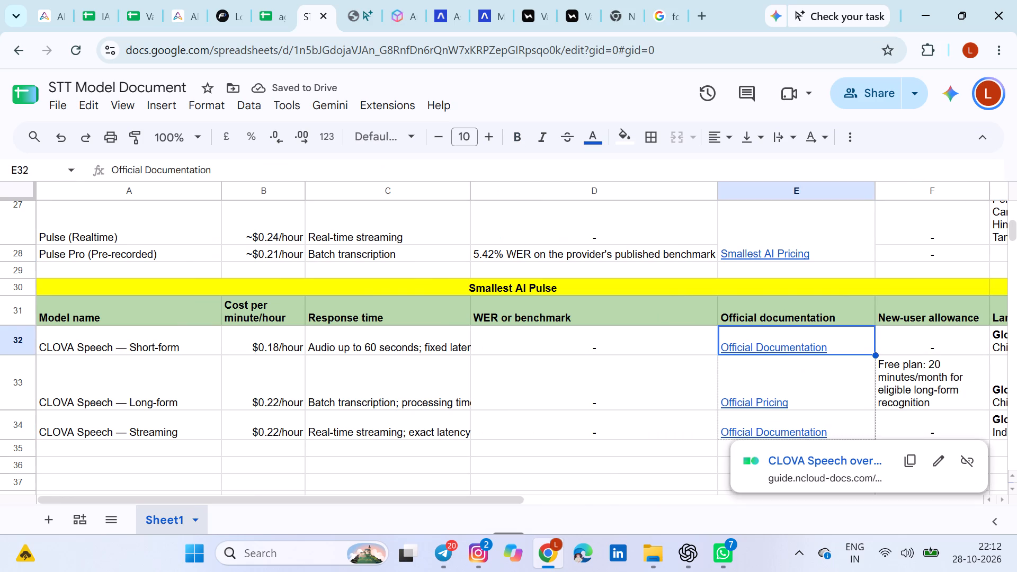
{"action": "left_click_drag", "start_coordinate": [870, 434], "coordinate": [871, 440]}
{"action": "right_click", "coordinate": [840, 382]}
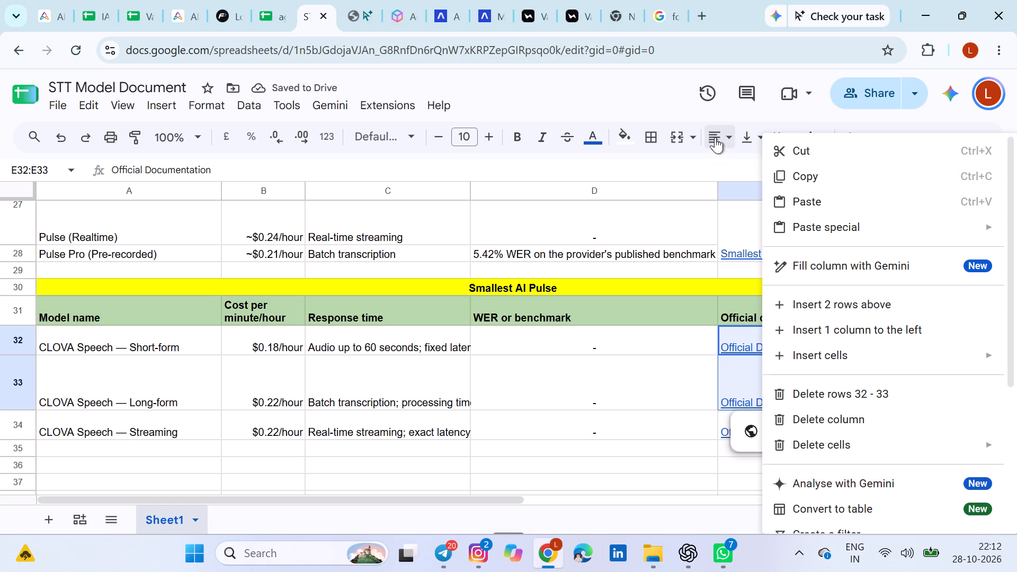
{"action": "left_click", "coordinate": [673, 133]}
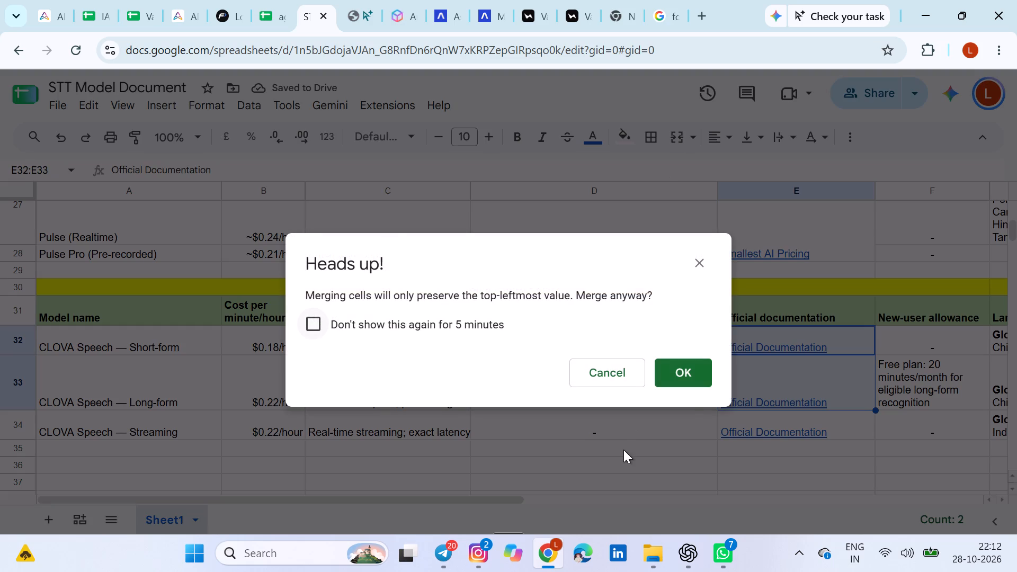
{"action": "left_click", "coordinate": [688, 371]}
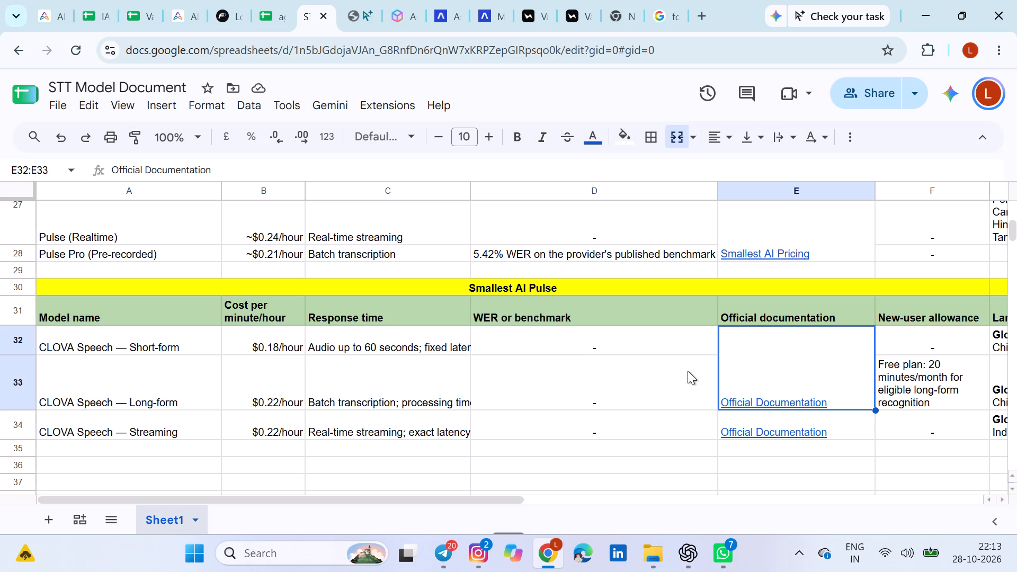
{"action": "scroll", "coordinate": [680, 367], "scroll_direction": "right", "scroll_amount": 1}
{"action": "scroll", "coordinate": [680, 367], "scroll_direction": "down", "scroll_amount": 1}
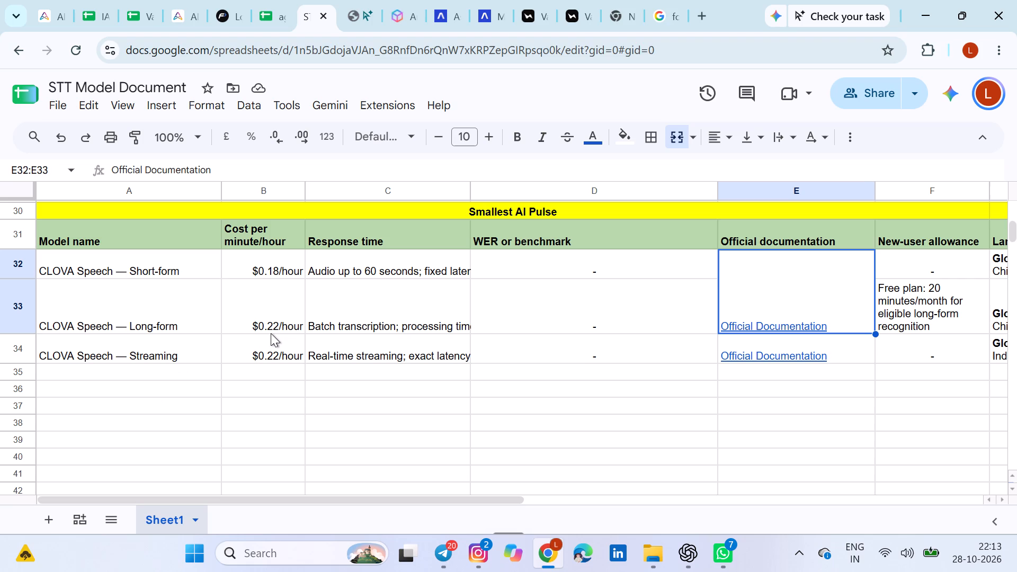
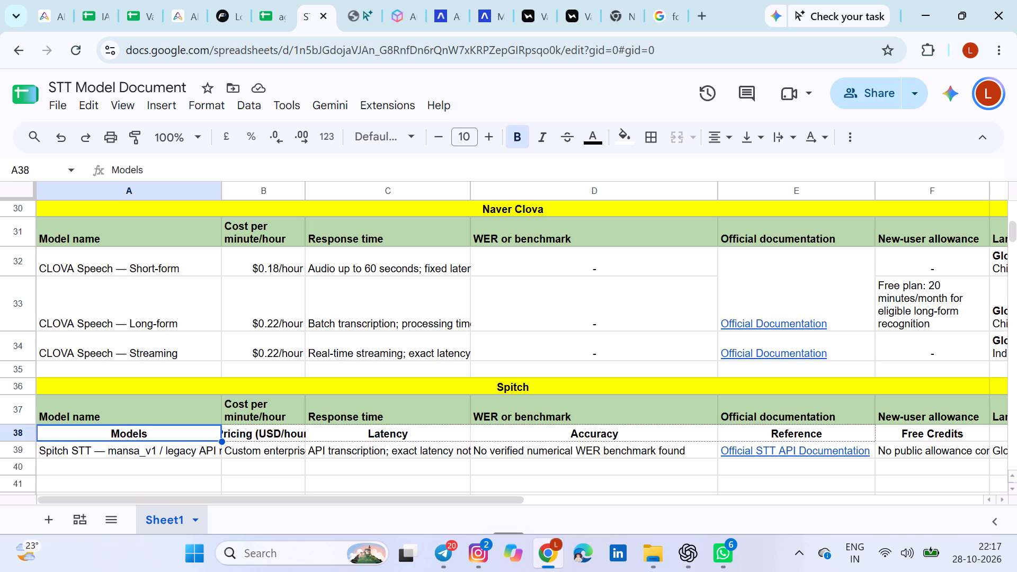
{"action": "left_click_drag", "start_coordinate": [846, 436], "coordinate": [871, 437]}
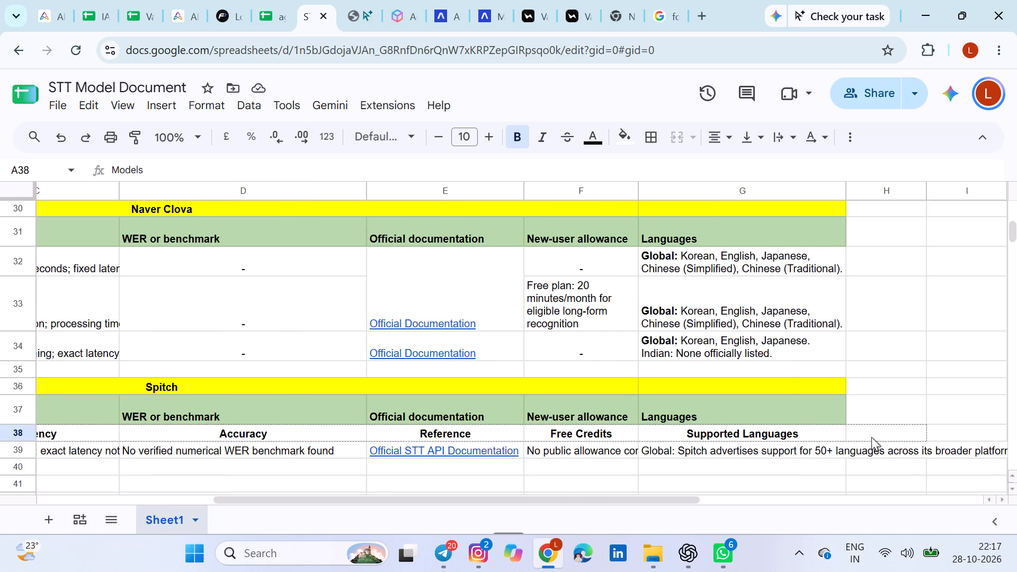
{"action": "left_click_drag", "start_coordinate": [871, 437], "coordinate": [840, 430]}
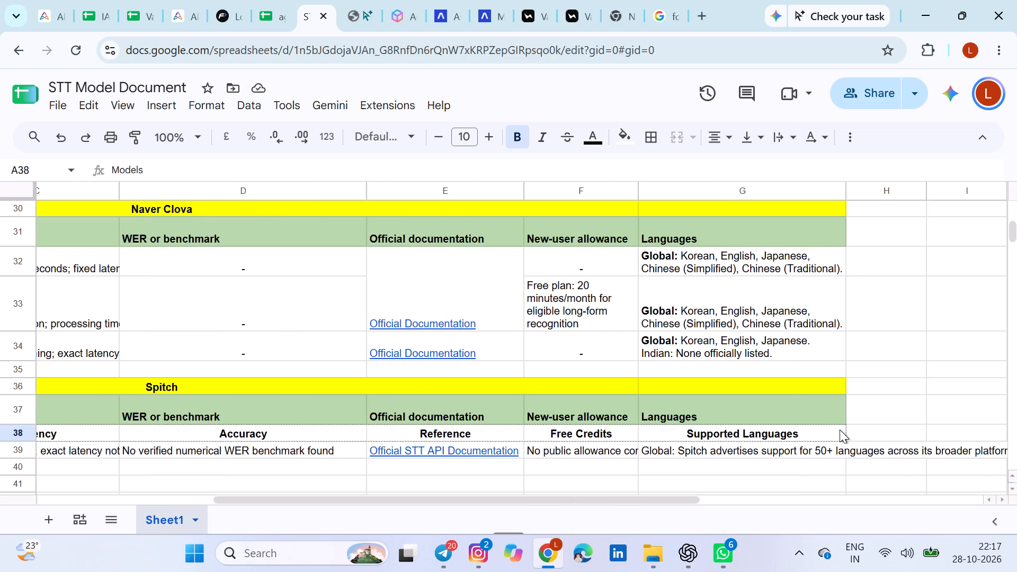
{"action": "left_click_drag", "start_coordinate": [840, 430], "coordinate": [838, 430]}
{"action": "right_click", "coordinate": [813, 433]}
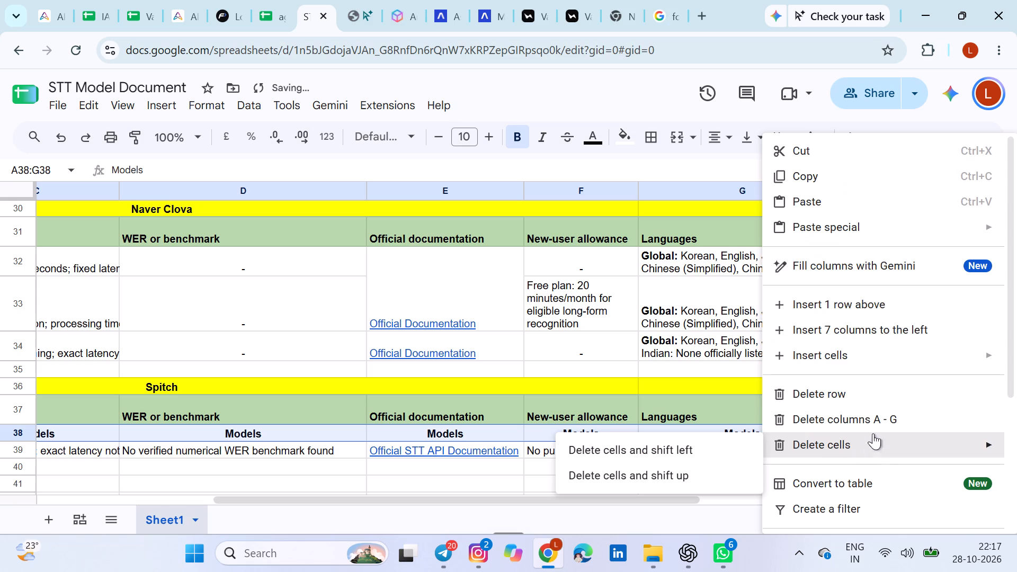
{"action": "left_click", "coordinate": [831, 394]}
Search Google for "spitch" in a new tab, look over the company's official website, and return to the spreadsheet.
{"action": "scroll", "coordinate": [738, 426], "scroll_direction": "down", "scroll_amount": 1}
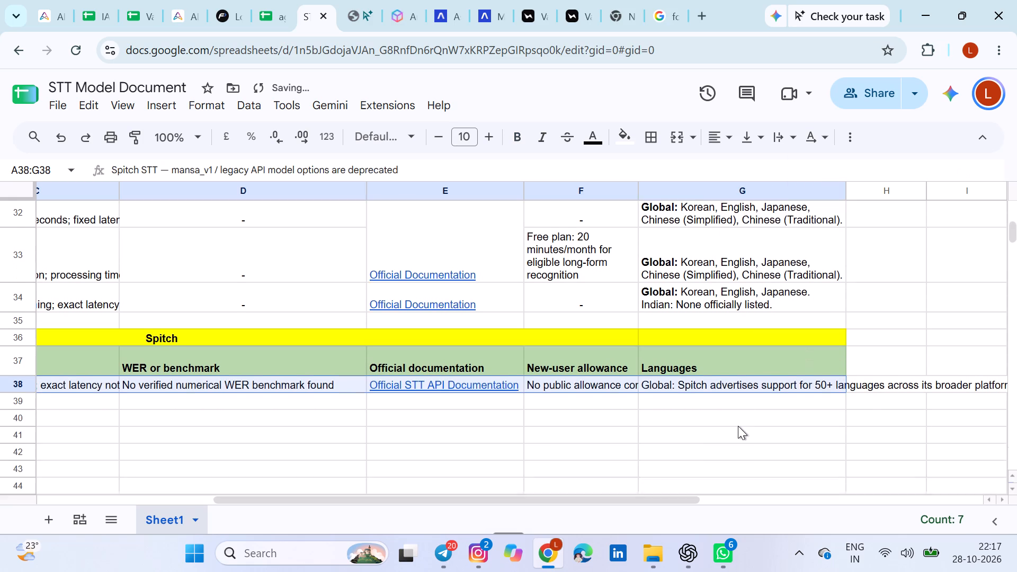
{"action": "scroll", "coordinate": [738, 426], "scroll_direction": "right", "scroll_amount": 3}
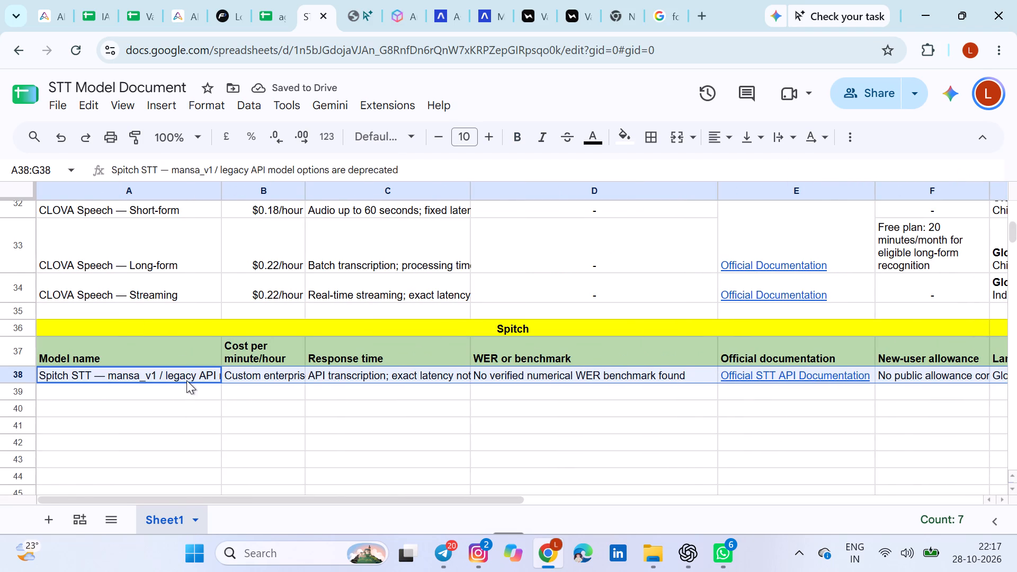
{"action": "double_click", "coordinate": [188, 373]}
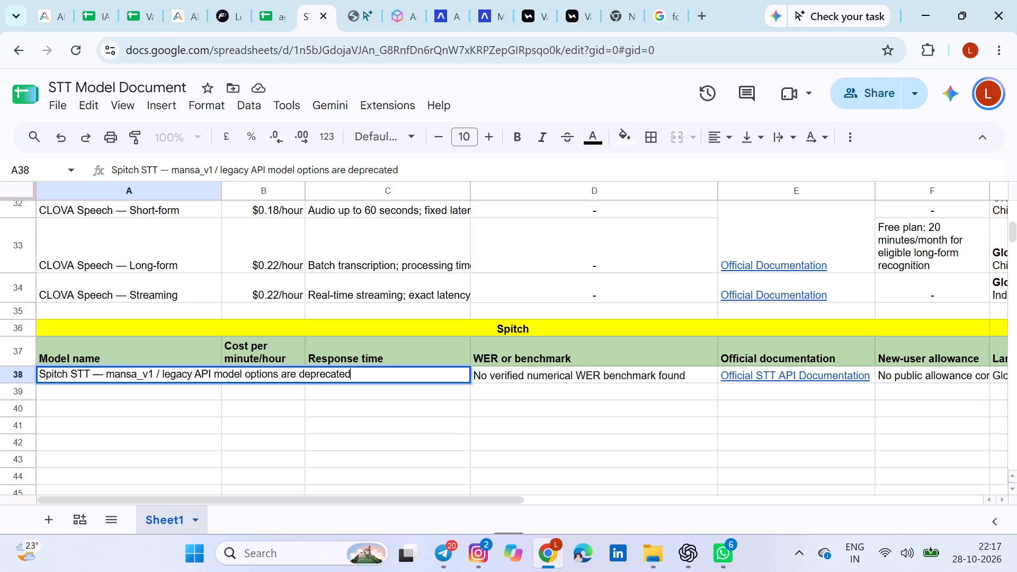
{"action": "key", "text": "ctrl+a"}
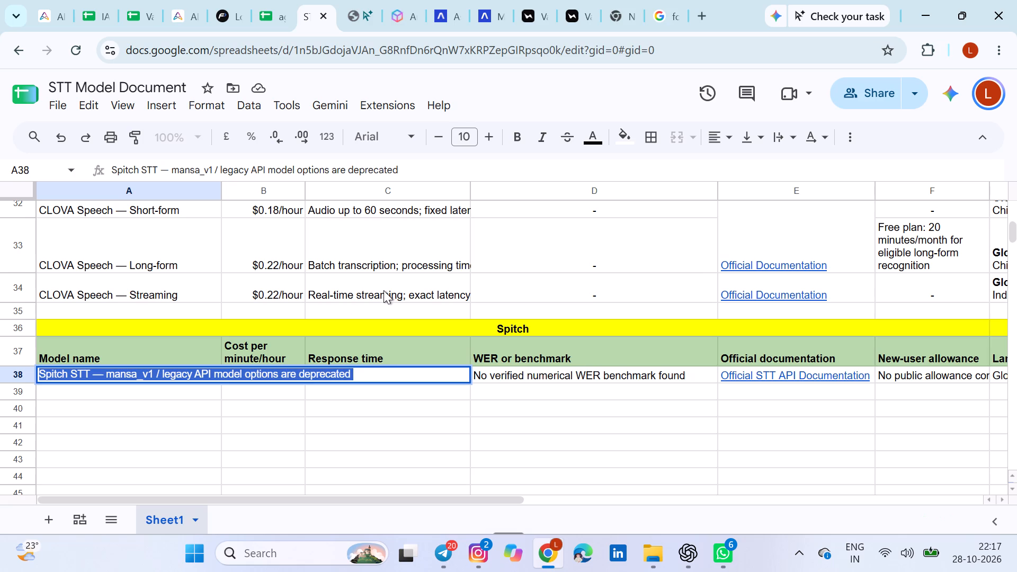
{"action": "left_click", "coordinate": [702, 15]}
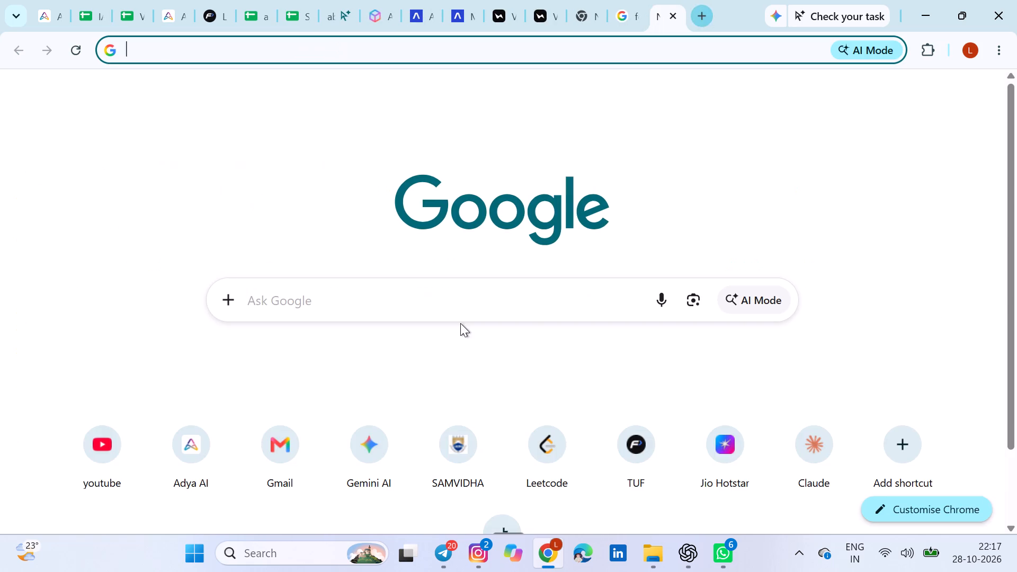
{"action": "left_click", "coordinate": [444, 303]}
{"action": "type", "text": "spitch"}
{"action": "key", "text": "space"}
{"action": "key", "text": "Return"}
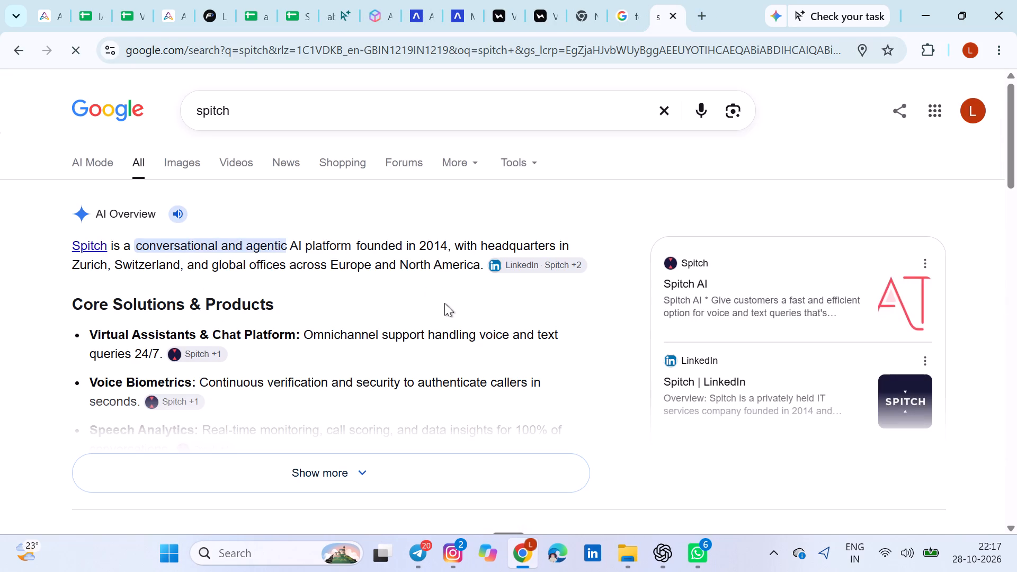
{"action": "scroll", "coordinate": [289, 312], "scroll_direction": "down", "scroll_amount": 2}
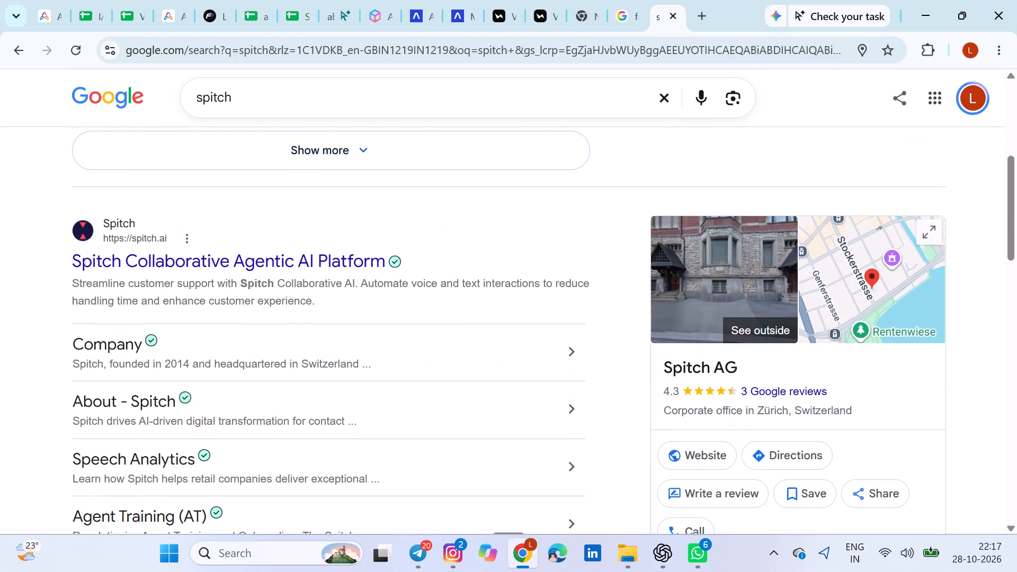
{"action": "left_click", "coordinate": [242, 264]}
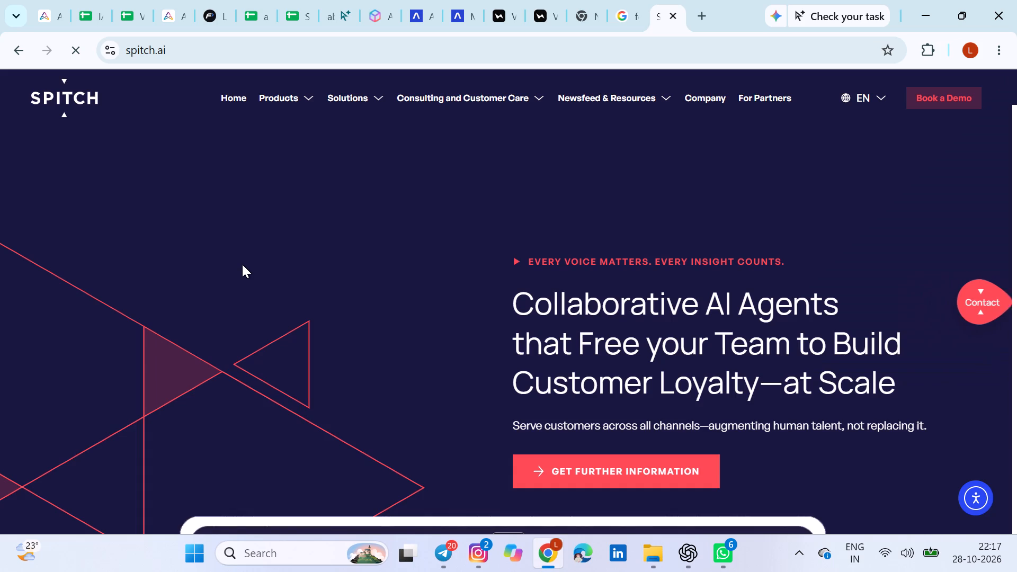
{"action": "scroll", "coordinate": [674, 251], "scroll_direction": "down", "scroll_amount": 3}
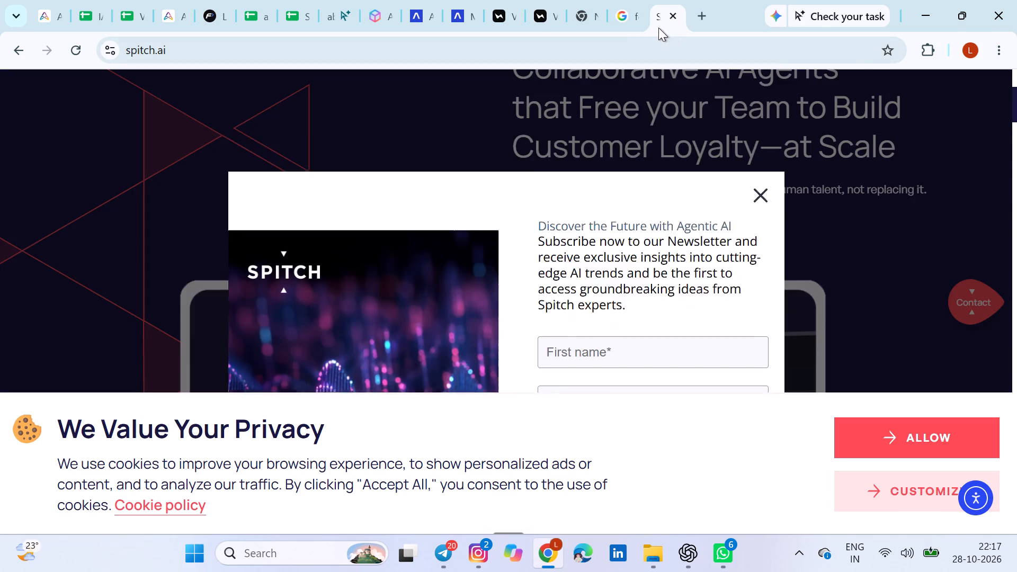
{"action": "left_click", "coordinate": [671, 16]}
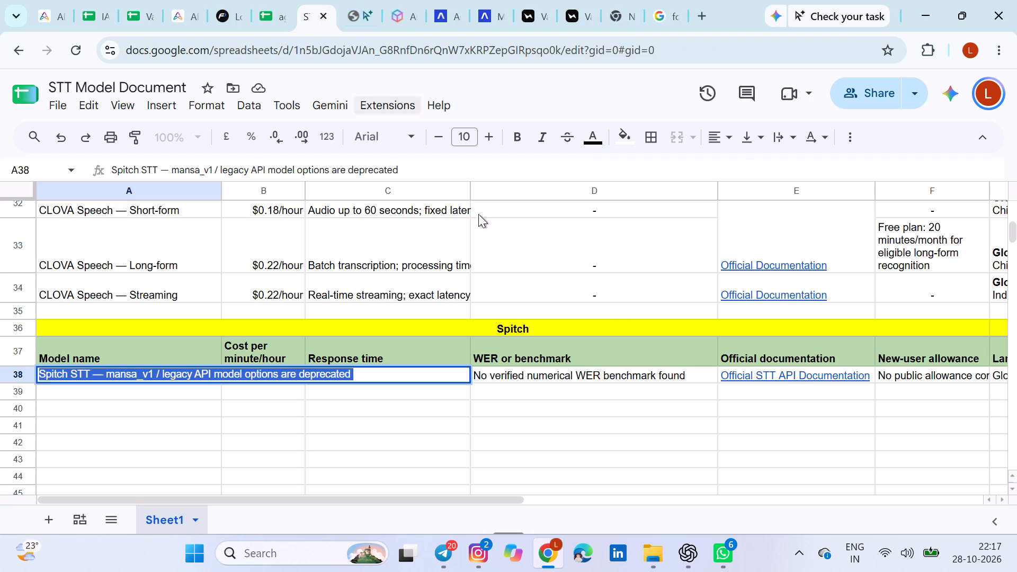
Follow the "Official STT API Documentation" link in E38 to check its page, and return to the spreadsheet.
{"action": "left_click", "coordinate": [801, 376]}
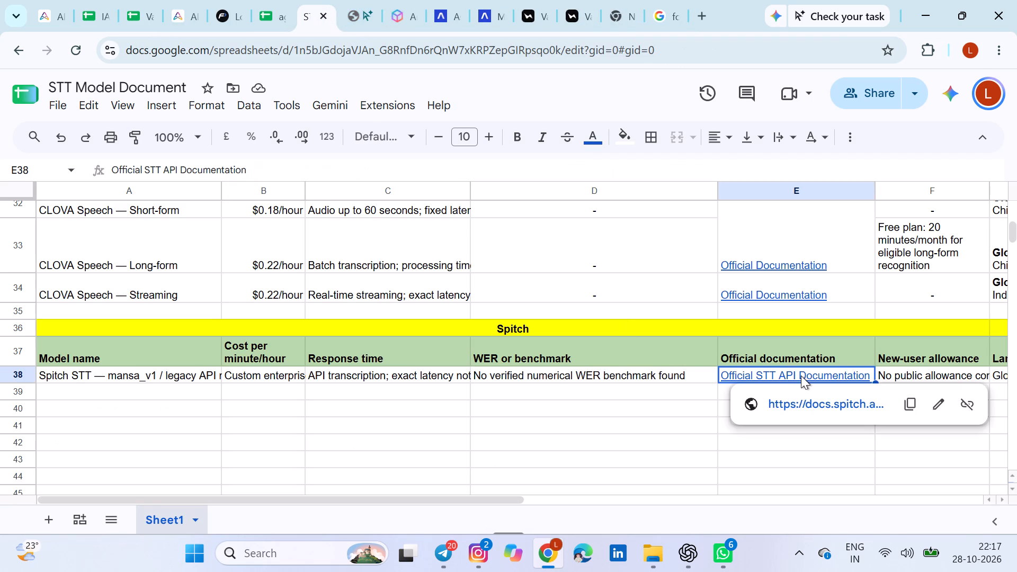
{"action": "left_click", "coordinate": [805, 405]}
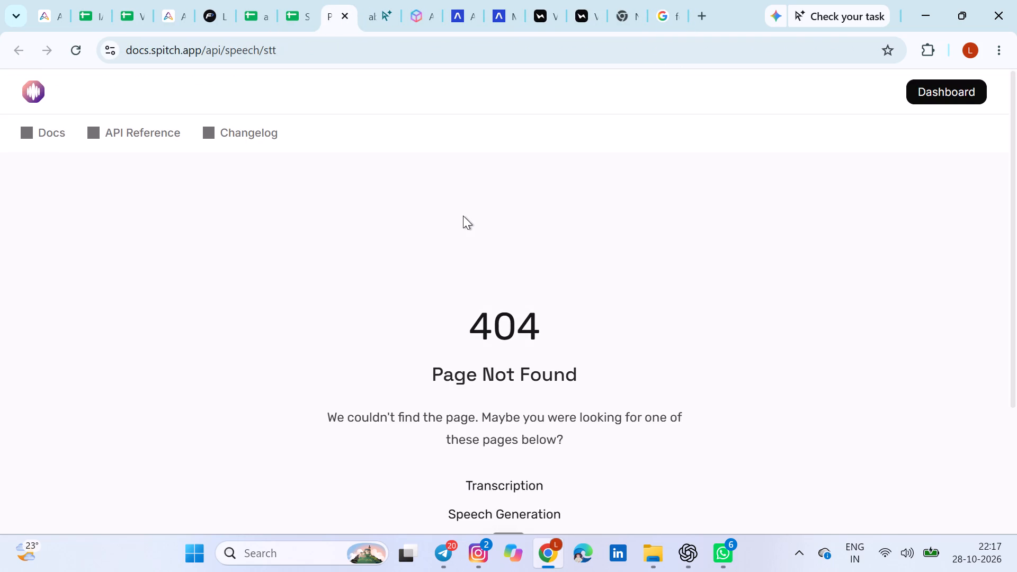
{"action": "scroll", "coordinate": [550, 308], "scroll_direction": "down", "scroll_amount": 1}
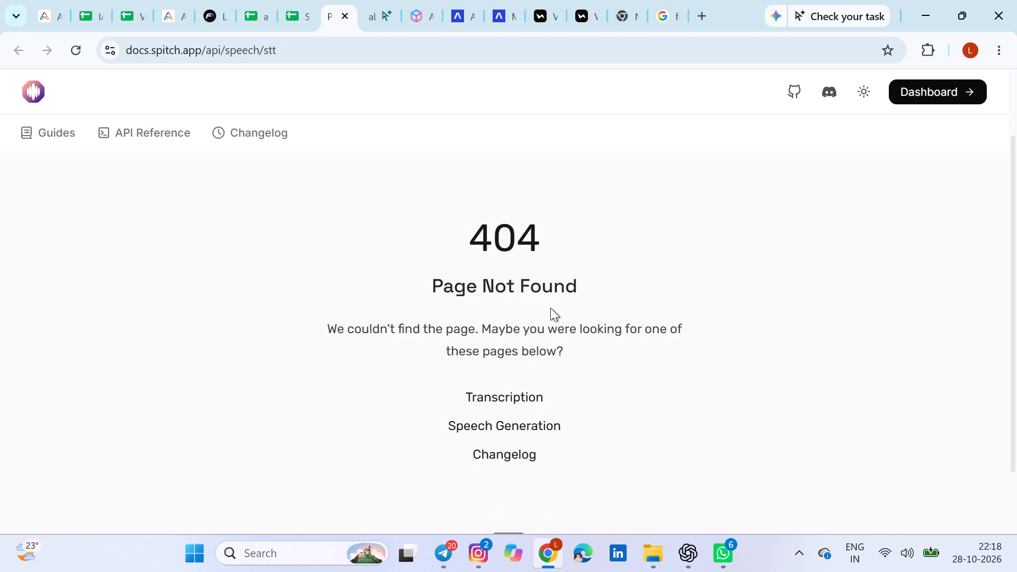
{"action": "scroll", "coordinate": [550, 308], "scroll_direction": "up", "scroll_amount": 4}
{"action": "left_click", "coordinate": [288, 10]}
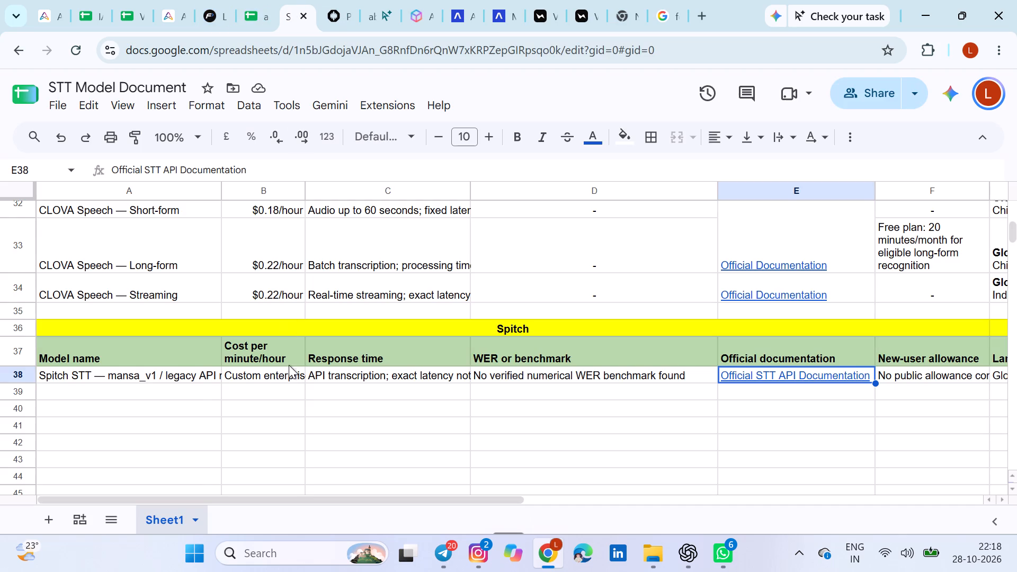
Shorten the Spitch model name in A38 to "Spitch STT".
{"action": "double_click", "coordinate": [193, 371]}
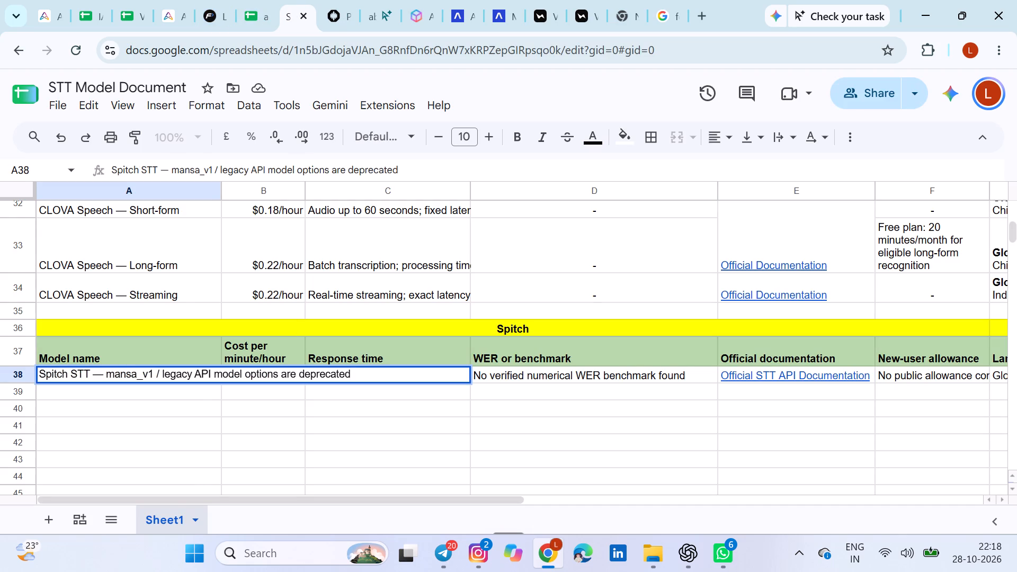
{"action": "key", "text": "BackSpace"}
{"action": "key", "text": "BackSpace"}
{"action": "key", "text": "BackSpace"}
{"action": "key", "text": "BackSpace"}
{"action": "key", "text": "BackSpace"}
{"action": "key", "text": "BackSpace"}
{"action": "key", "text": "BackSpace"}
{"action": "key", "text": "BackSpace"}
{"action": "key", "text": "BackSpace"}
{"action": "key", "text": "BackSpace"}
{"action": "key", "text": "BackSpace"}
{"action": "key", "text": "BackSpace"}
{"action": "key", "text": "BackSpace"}
{"action": "key", "text": "BackSpace"}
{"action": "key", "text": "BackSpace"}
{"action": "key", "text": "BackSpace"}
{"action": "key", "text": "BackSpace"}
{"action": "key", "text": "BackSpace"}
{"action": "key", "text": "BackSpace"}
{"action": "key", "text": "BackSpace"}
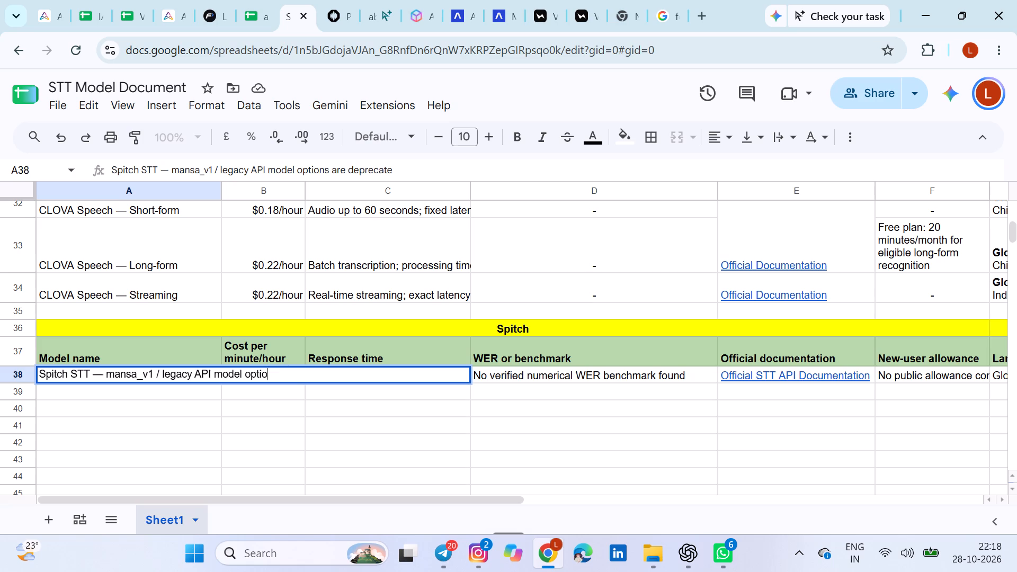
{"action": "key", "text": "BackSpace"}
{"action": "key", "text": "BackSpace"}
{"action": "key", "text": "BackSpace"}
{"action": "key", "text": "BackSpace"}
{"action": "key", "text": "BackSpace"}
{"action": "key", "text": "BackSpace"}
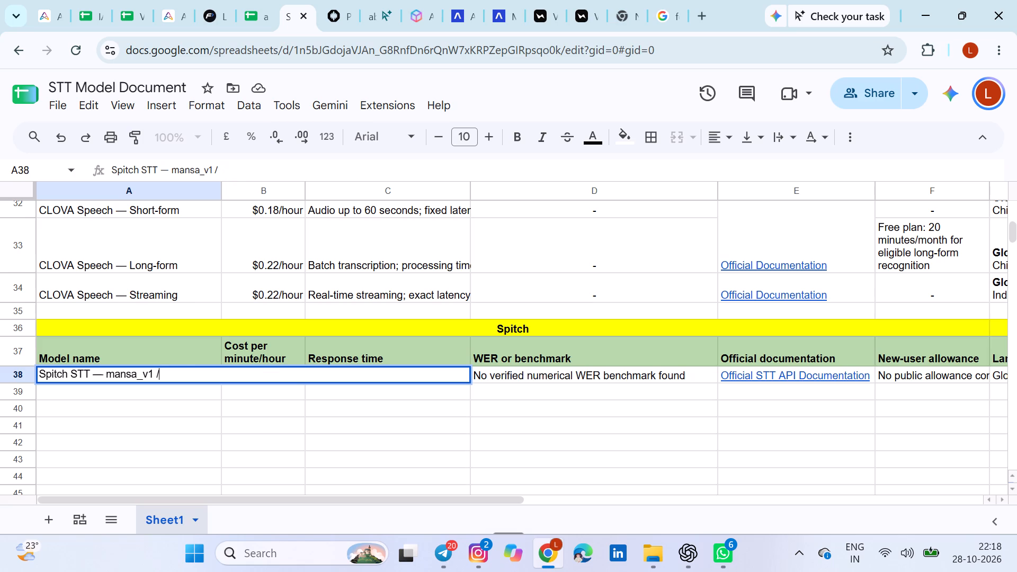
{"action": "key", "text": "BackSpace"}
{"action": "key", "text": "BackSpace"}
{"action": "key", "text": "BackSpace"}
{"action": "key", "text": "BackSpace"}
{"action": "key", "text": "BackSpace"}
{"action": "key", "text": "BackSpace"}
{"action": "key", "text": "BackSpace"}
{"action": "key", "text": "BackSpace"}
{"action": "key", "text": "BackSpace"}
{"action": "key", "text": "BackSpace"}
{"action": "key", "text": "BackSpace"}
{"action": "key", "text": "BackSpace"}
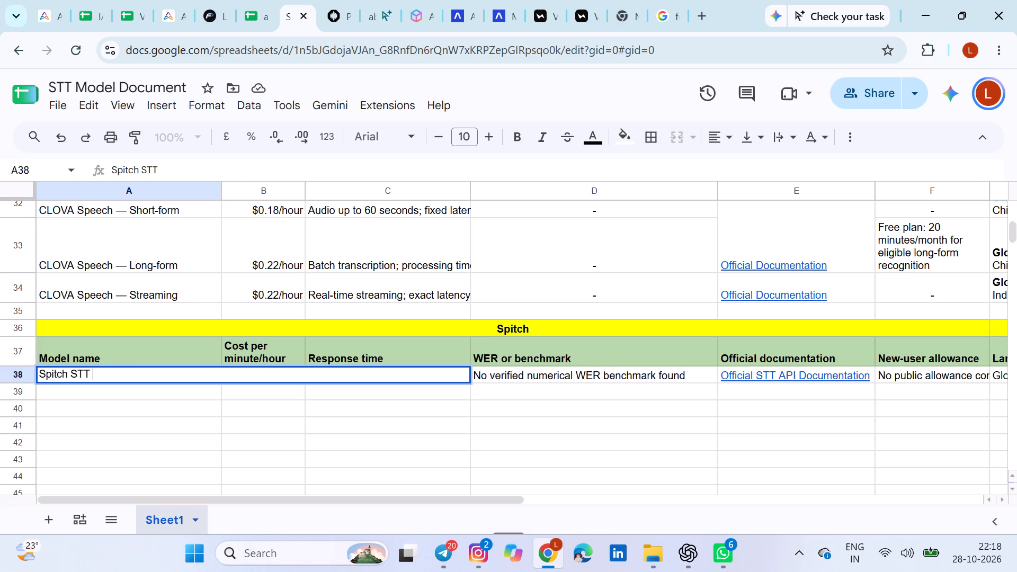
{"action": "left_click", "coordinate": [289, 406]}
Replace the Spitch cost text in B38 with a centred "-".
{"action": "double_click", "coordinate": [291, 378]}
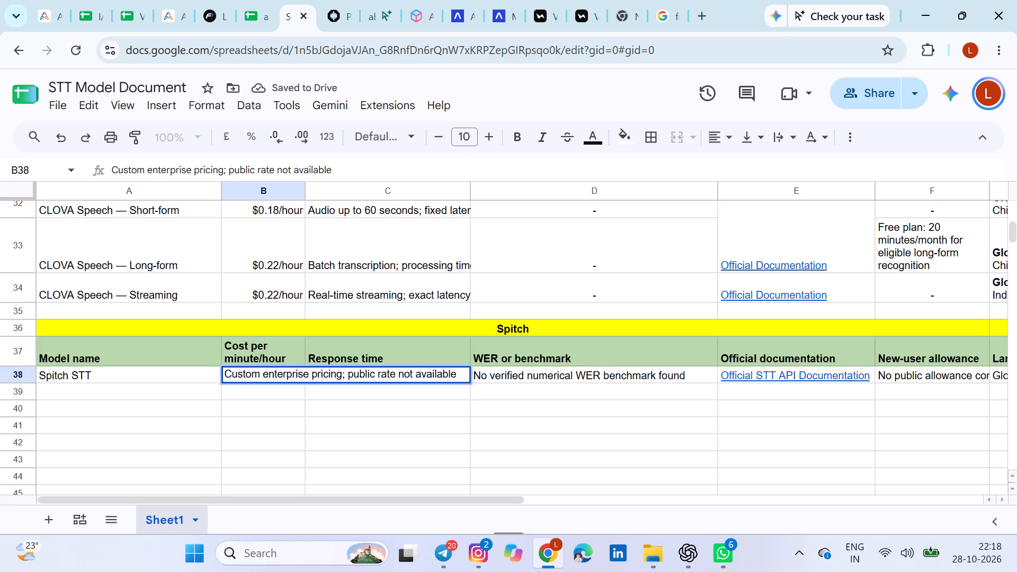
{"action": "key", "text": "ctrl+a"}
{"action": "key", "text": "minus"}
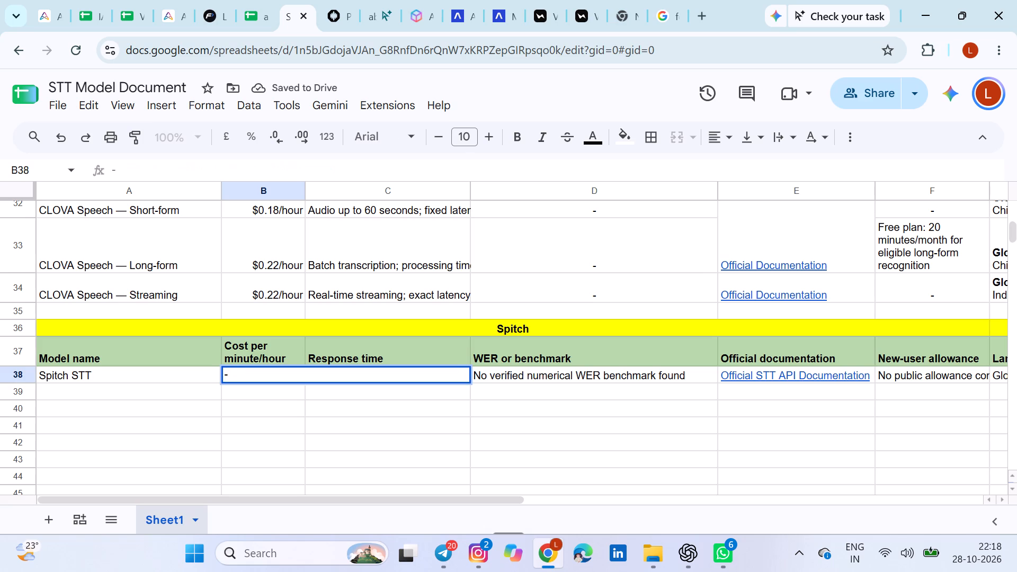
{"action": "key", "text": "ctrl+a"}
{"action": "left_click", "coordinate": [732, 137]}
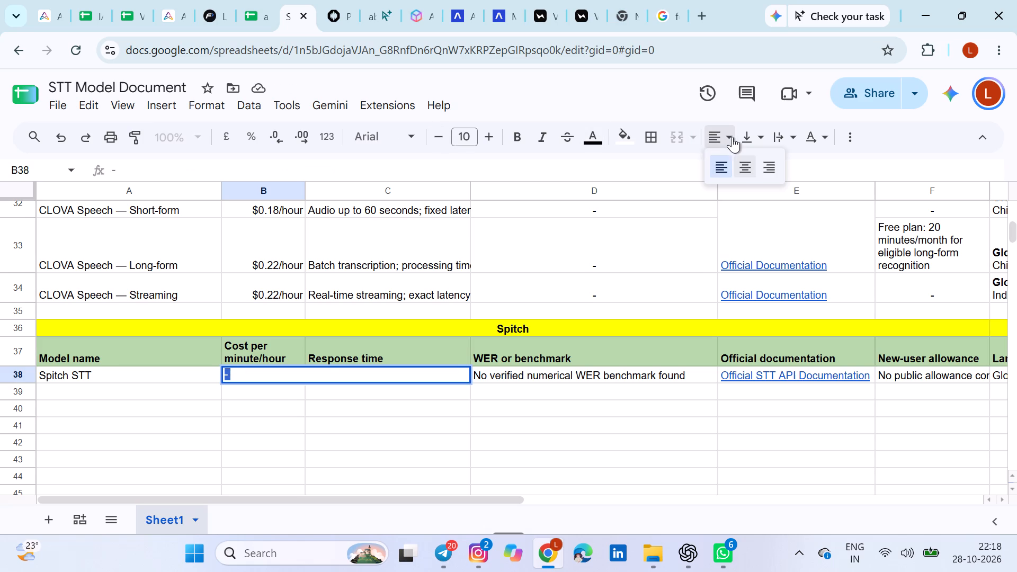
{"action": "left_click", "coordinate": [747, 164]}
Replace the Spitch response time text in C38 with a centred "-".
{"action": "double_click", "coordinate": [425, 378]}
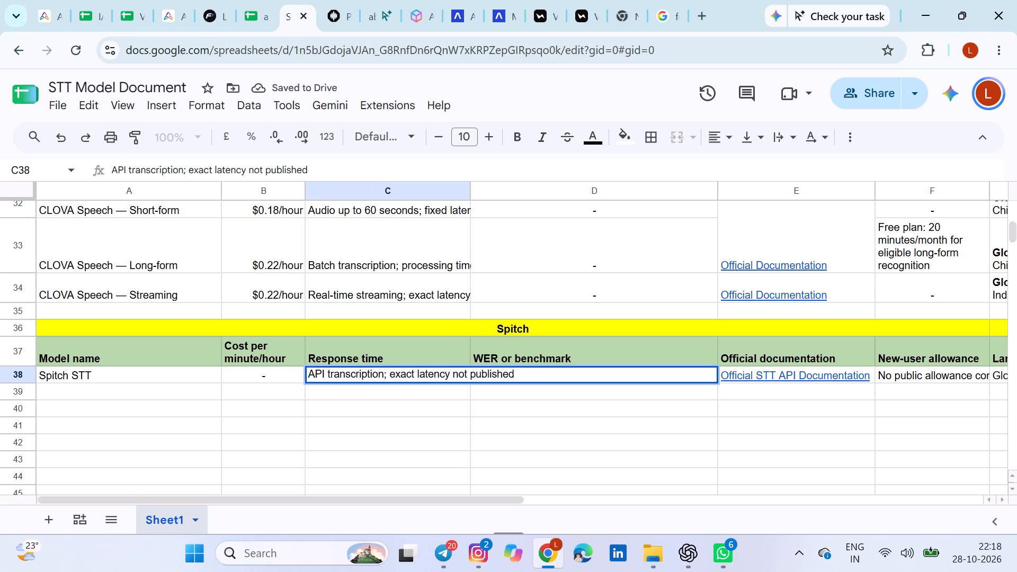
{"action": "key", "text": "ctrl+a"}
{"action": "left_click_drag", "start_coordinate": [727, 128], "coordinate": [753, 165]}
{"action": "left_click", "coordinate": [745, 165]}
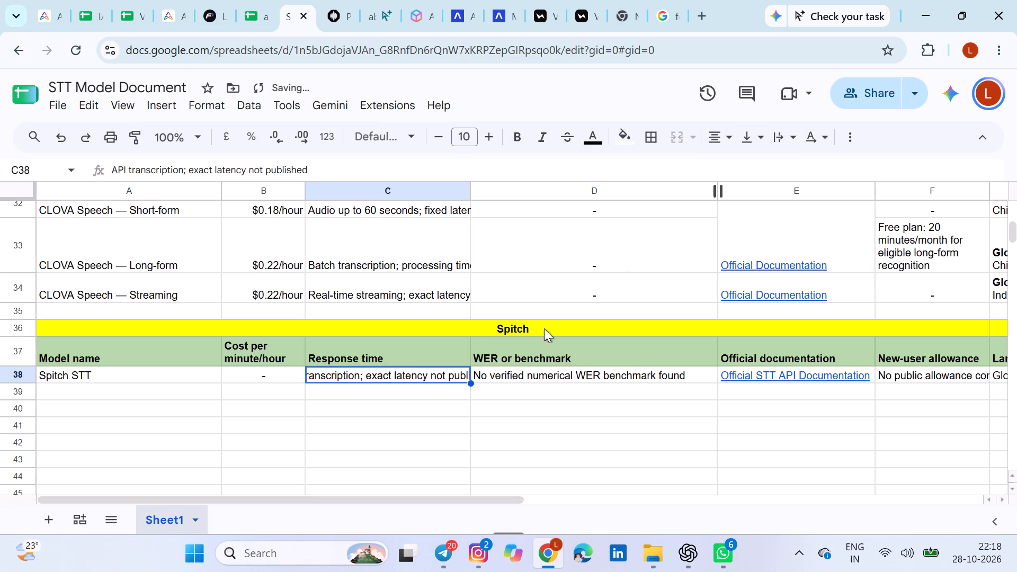
{"action": "double_click", "coordinate": [427, 378]}
{"action": "key", "text": "ctrl+a"}
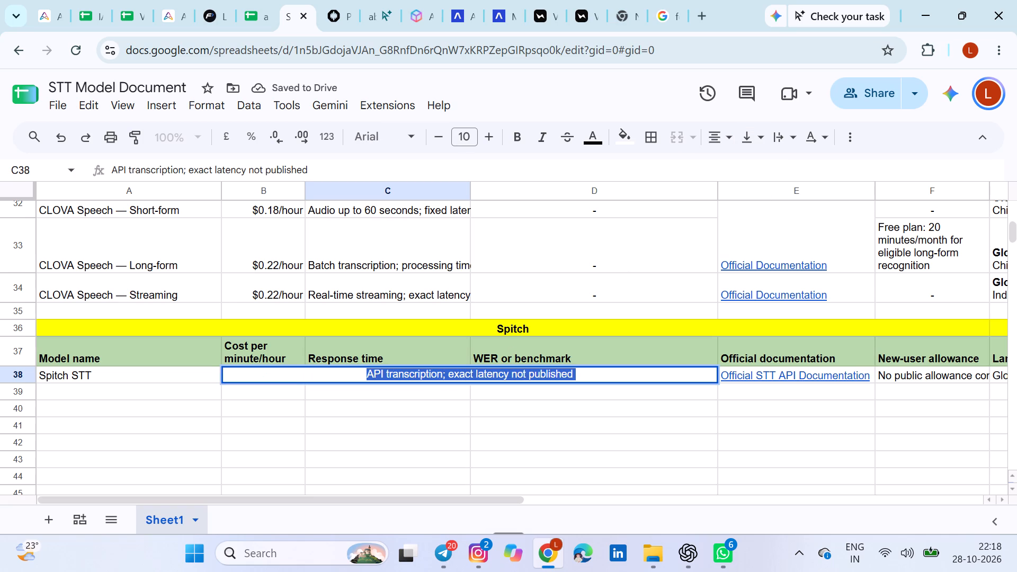
{"action": "key", "text": "minus"}
{"action": "key", "text": "Return"}
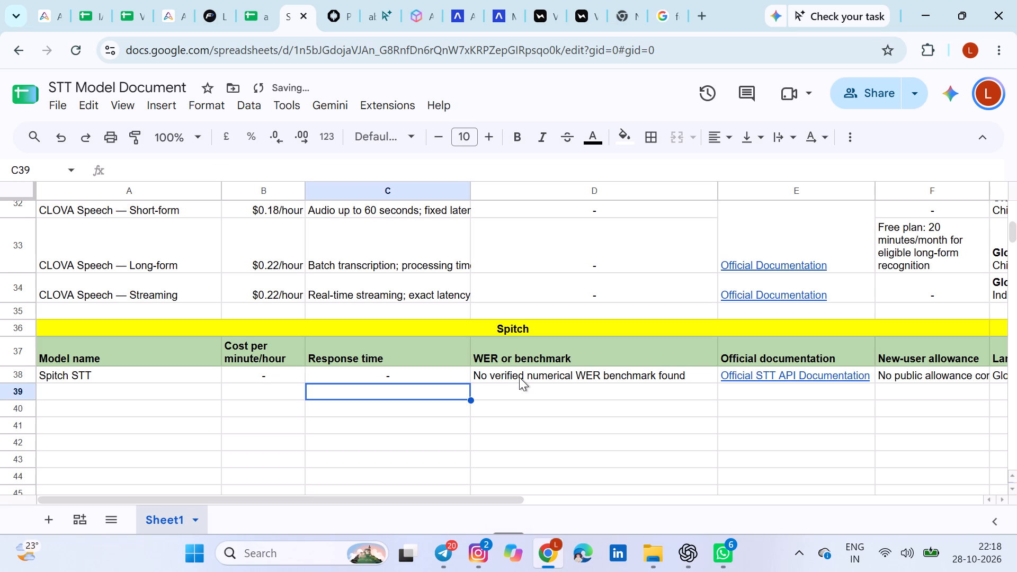
Replace the Spitch WER or benchmark text in D38 with a centred "-".
{"action": "double_click", "coordinate": [519, 377]}
{"action": "key", "text": "ctrl+a"}
{"action": "key", "text": "minus"}
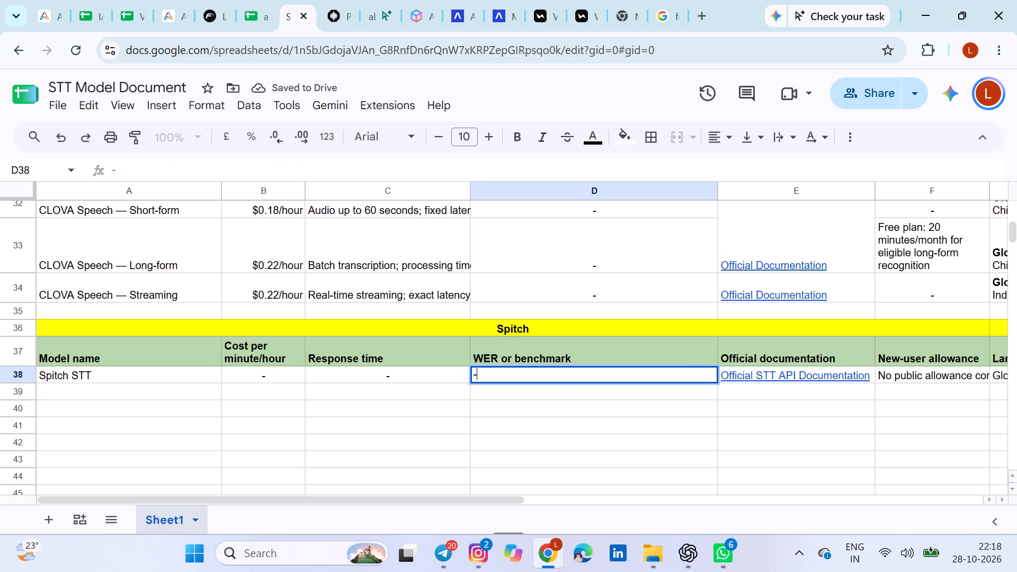
{"action": "key", "text": "ctrl+a"}
{"action": "left_click_drag", "start_coordinate": [730, 129], "coordinate": [750, 171]}
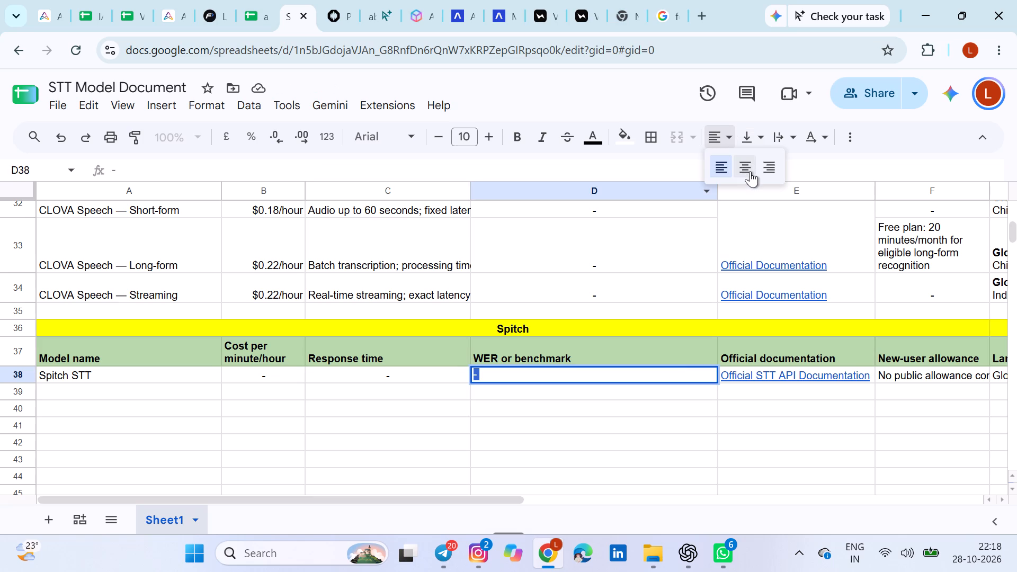
{"action": "left_click", "coordinate": [750, 171]}
{"action": "scroll", "coordinate": [807, 374], "scroll_direction": "left", "scroll_amount": 2}
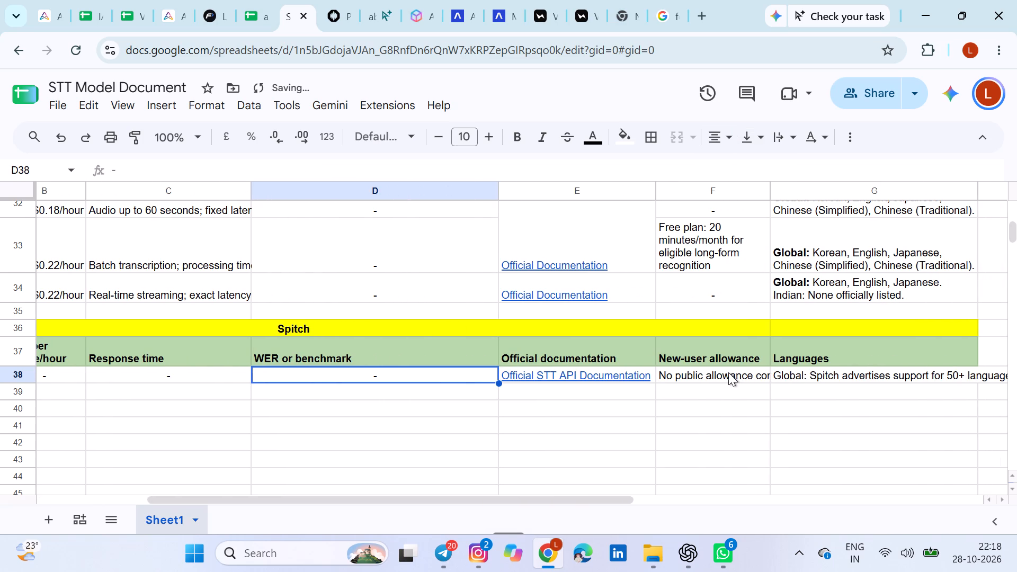
Replace the Spitch new-user allowance text in F38 with a centred "-".
{"action": "left_click", "coordinate": [728, 372]}
{"action": "double_click", "coordinate": [728, 372]}
{"action": "key", "text": "ctrl+a"}
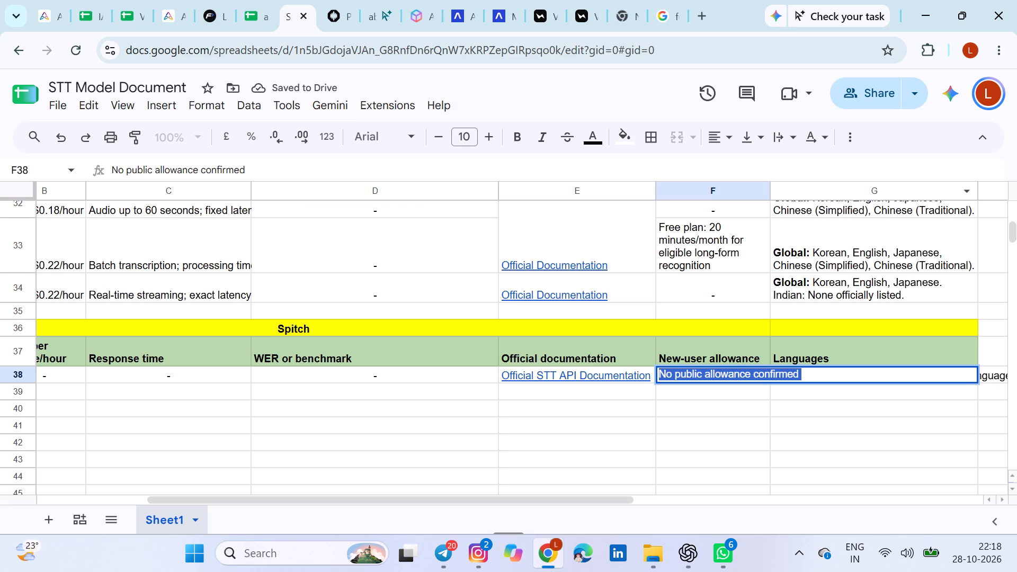
{"action": "key", "text": "minus"}
{"action": "key", "text": "ctrl+a"}
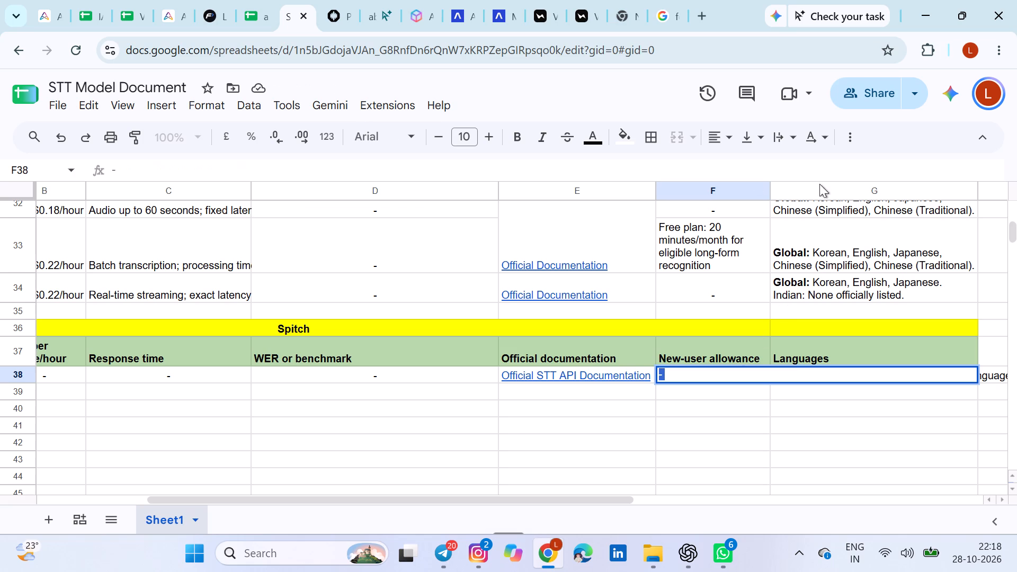
{"action": "left_click", "coordinate": [714, 153]}
{"action": "left_click_drag", "start_coordinate": [718, 141], "coordinate": [744, 172]}
{"action": "left_click", "coordinate": [744, 172]}
Replace the Spitch languages text in G38 with a centred "-".
{"action": "double_click", "coordinate": [879, 378]}
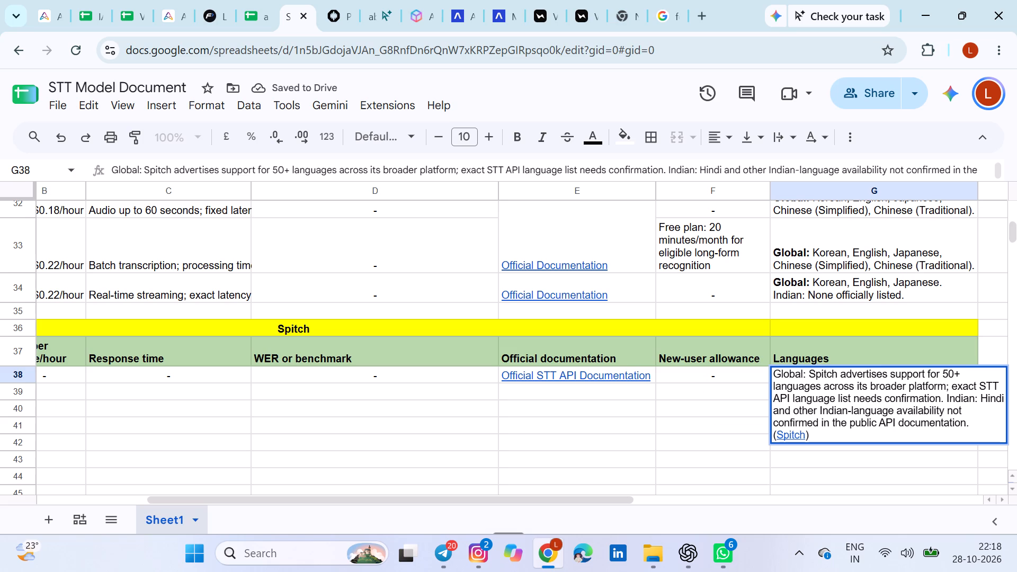
{"action": "key", "text": "ctrl+a"}
{"action": "key", "text": "minus"}
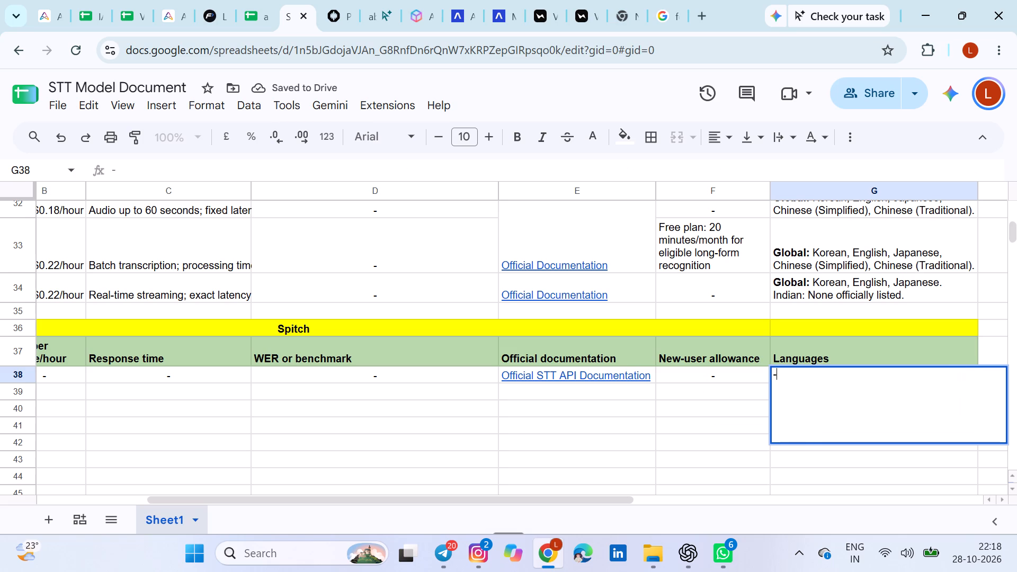
{"action": "key", "text": "ctrl+a"}
{"action": "left_click_drag", "start_coordinate": [722, 133], "coordinate": [742, 165]}
{"action": "left_click", "coordinate": [742, 165]}
Copy the merged yellow Spitch title band from row 36 into row 40, leaving row 39 blank.
{"action": "scroll", "coordinate": [559, 391], "scroll_direction": "right", "scroll_amount": 3}
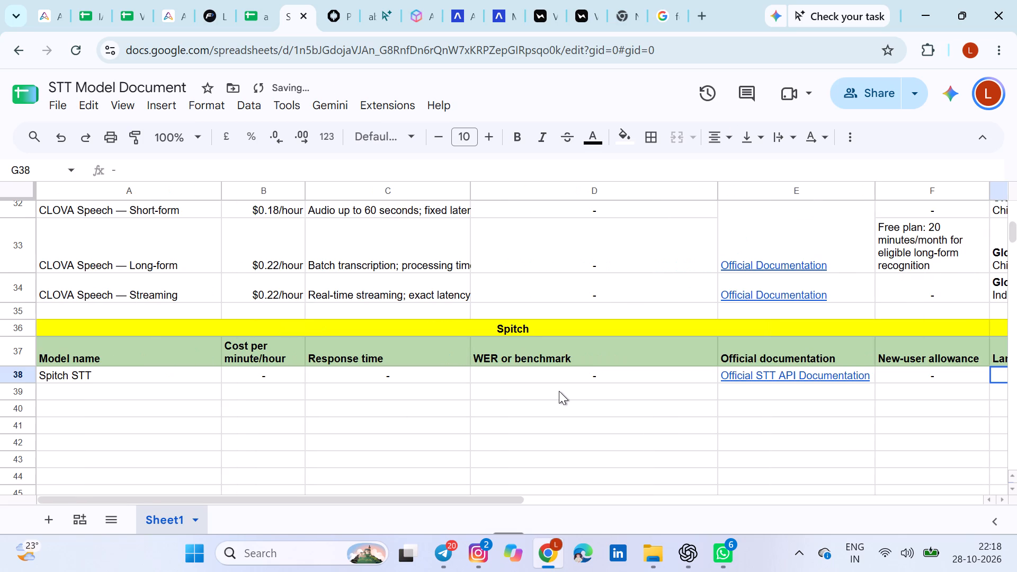
{"action": "left_click", "coordinate": [156, 395]}
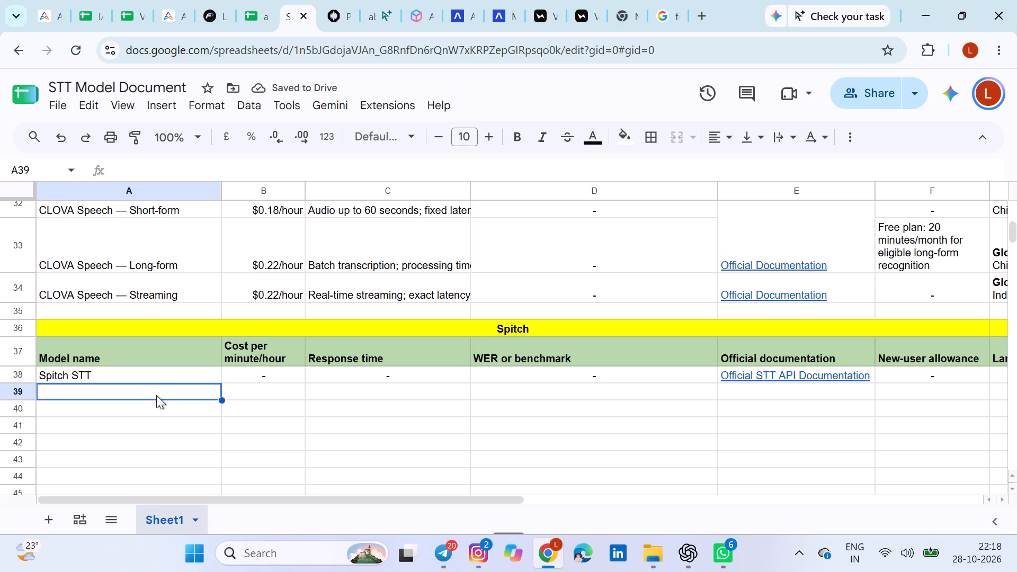
{"action": "left_click", "coordinate": [154, 408]}
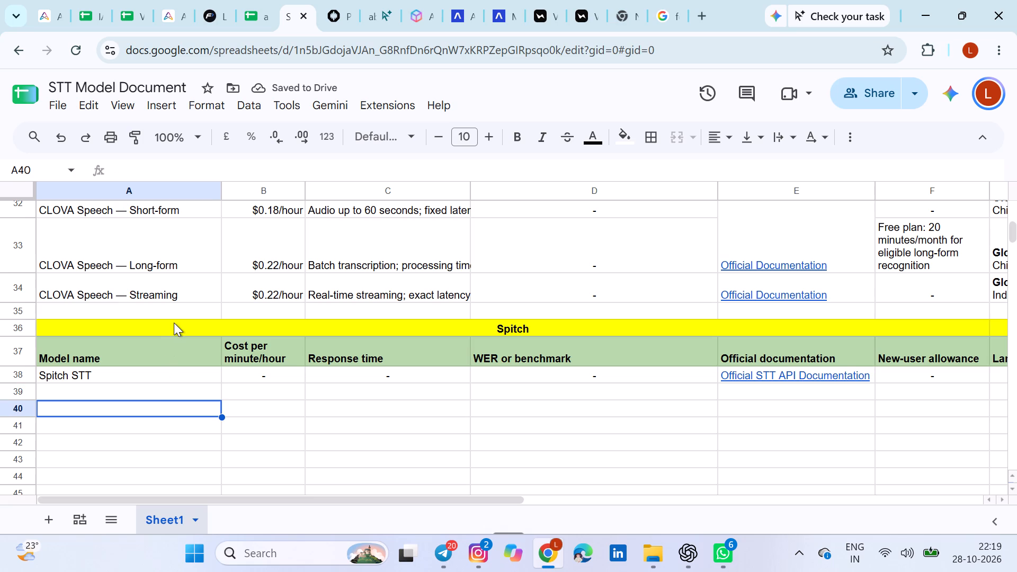
{"action": "left_click", "coordinate": [174, 323]}
{"action": "key", "text": "ctrl+c"}
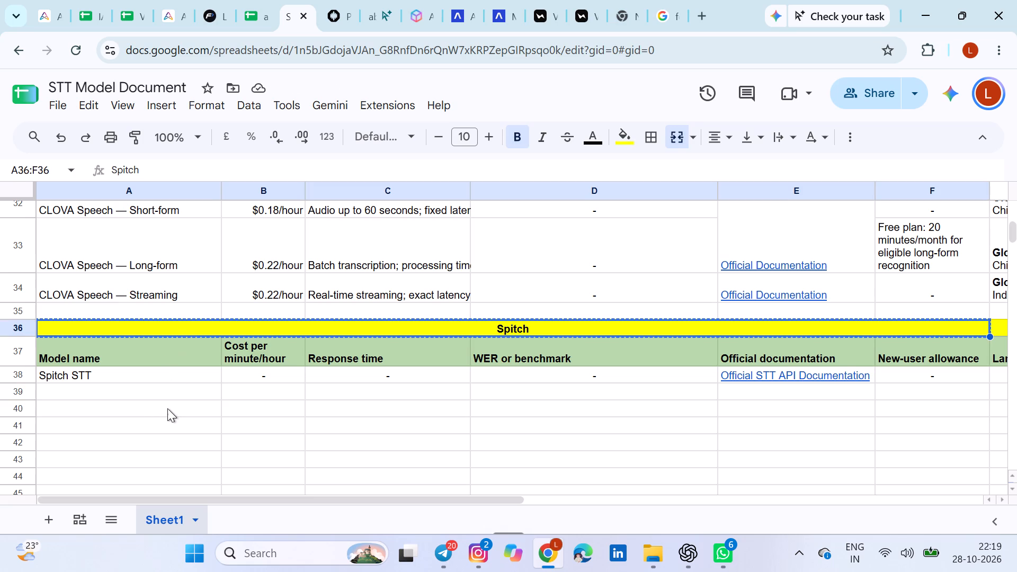
{"action": "left_click", "coordinate": [167, 408]}
{"action": "key", "text": "ctrl+v"}
Copy the "Model name", "Cost per minute/hour" and "Response time" header cells from row 37 into A41 to C41.
{"action": "left_click", "coordinate": [166, 350]}
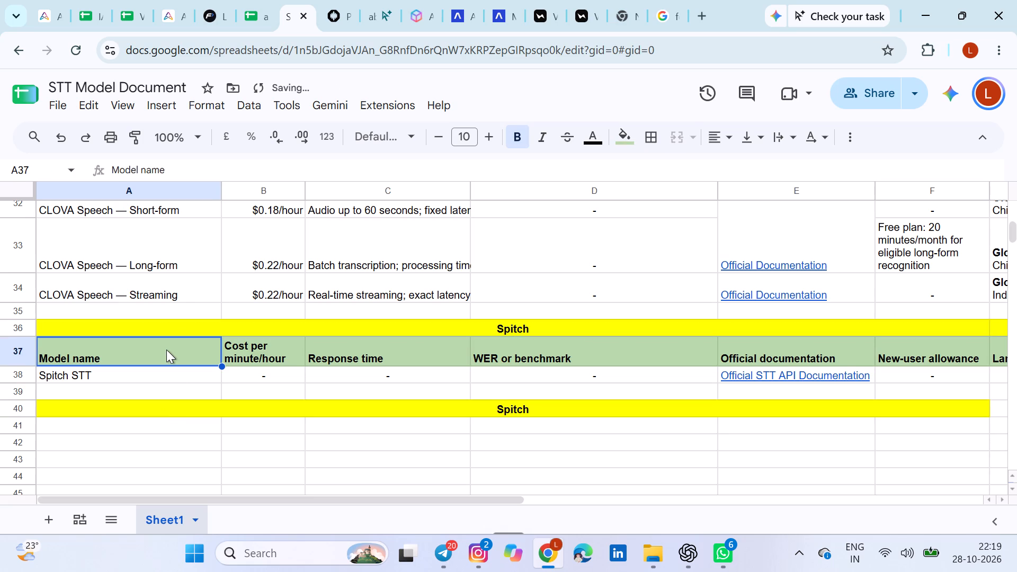
{"action": "key", "text": "ctrl+c"}
{"action": "left_click", "coordinate": [164, 425], "text": "ctrl"}
{"action": "left_click", "coordinate": [163, 431]}
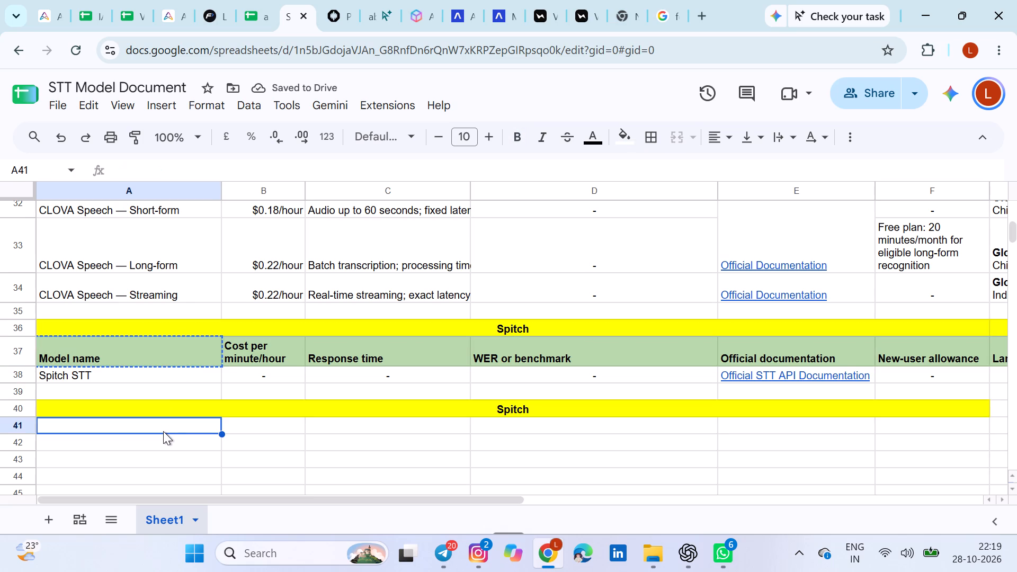
{"action": "key", "text": "ctrl+v"}
{"action": "left_click", "coordinate": [287, 353]}
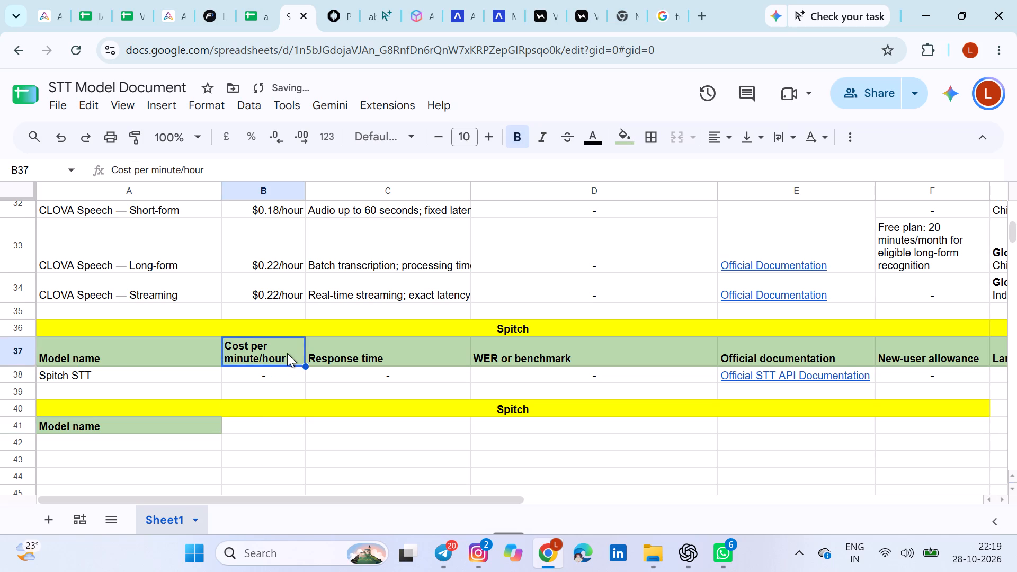
{"action": "key", "text": "ctrl+c"}
{"action": "left_click", "coordinate": [279, 421]}
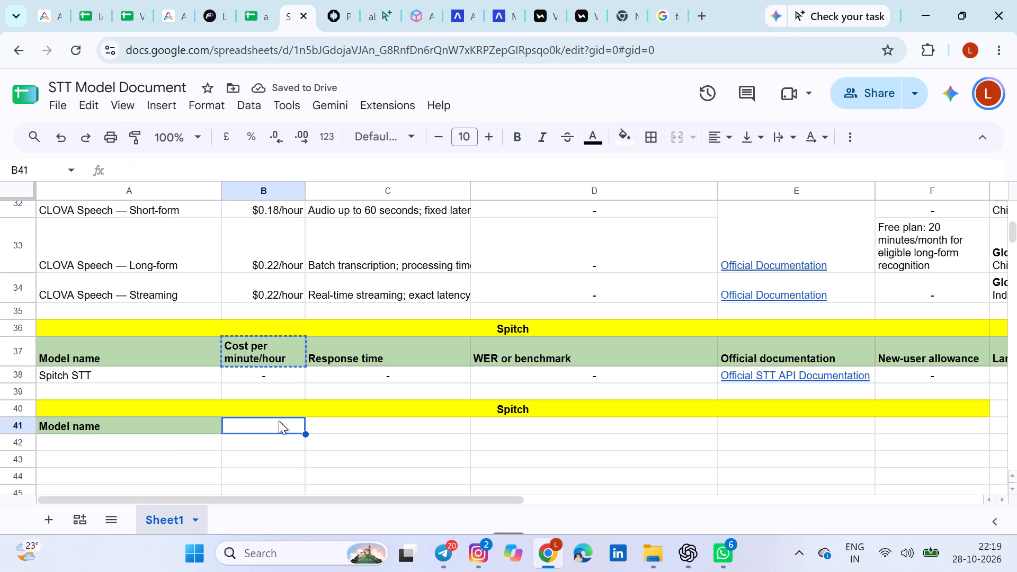
{"action": "key", "text": "ctrl+v"}
{"action": "left_click", "coordinate": [423, 353]}
{"action": "key", "text": "ctrl+c"}
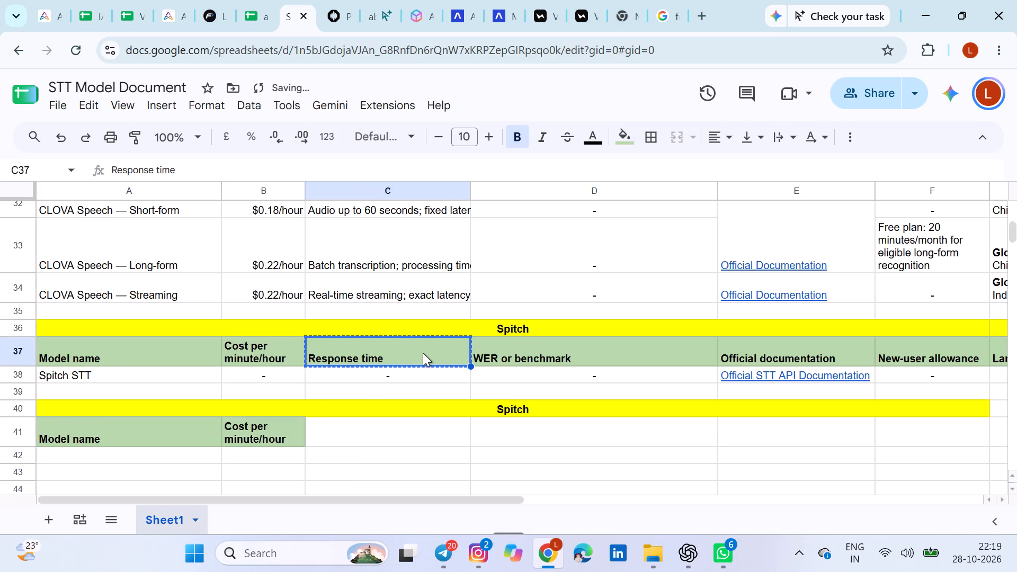
{"action": "left_click", "coordinate": [421, 440]}
{"action": "key", "text": "ctrl+v"}
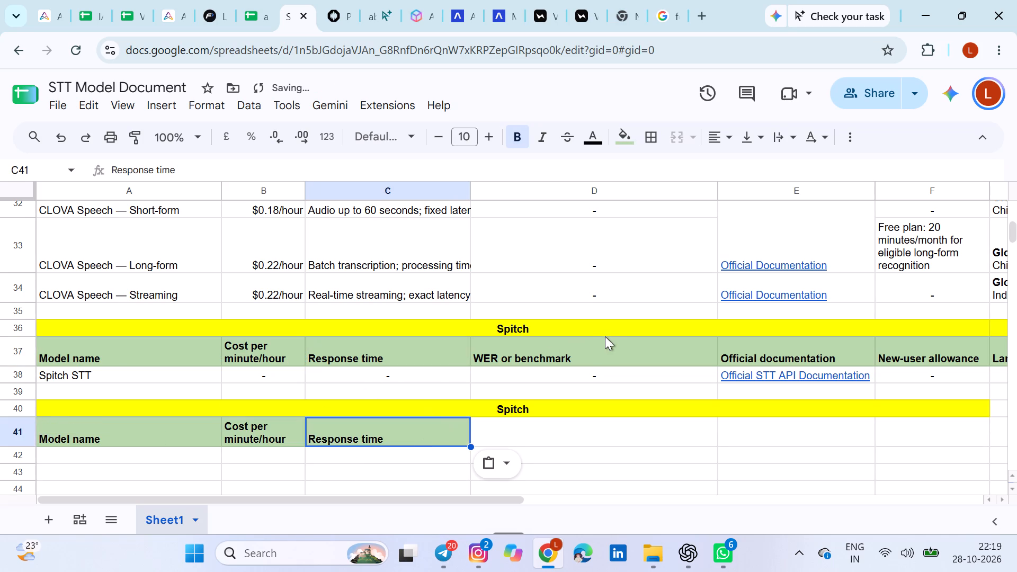
Copy the "WER or benchmark" and "Official documentation" header cells from row 37 into D41 and E41.
{"action": "left_click", "coordinate": [600, 350]}
{"action": "key", "text": "ctrl+c"}
{"action": "left_click", "coordinate": [584, 435]}
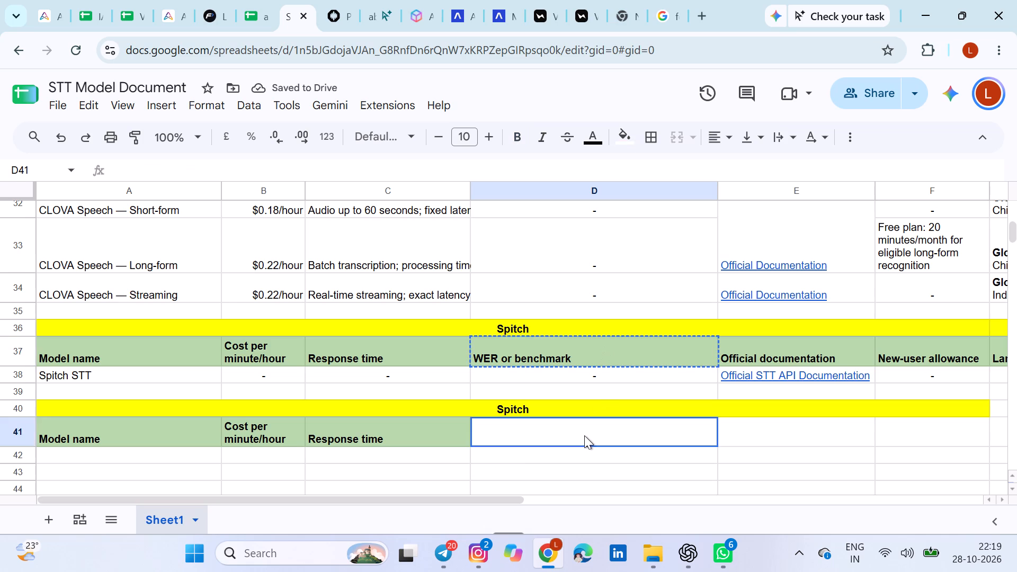
{"action": "key", "text": "ctrl+v"}
{"action": "scroll", "coordinate": [584, 435], "scroll_direction": "left", "scroll_amount": 2}
{"action": "left_click", "coordinate": [641, 356]}
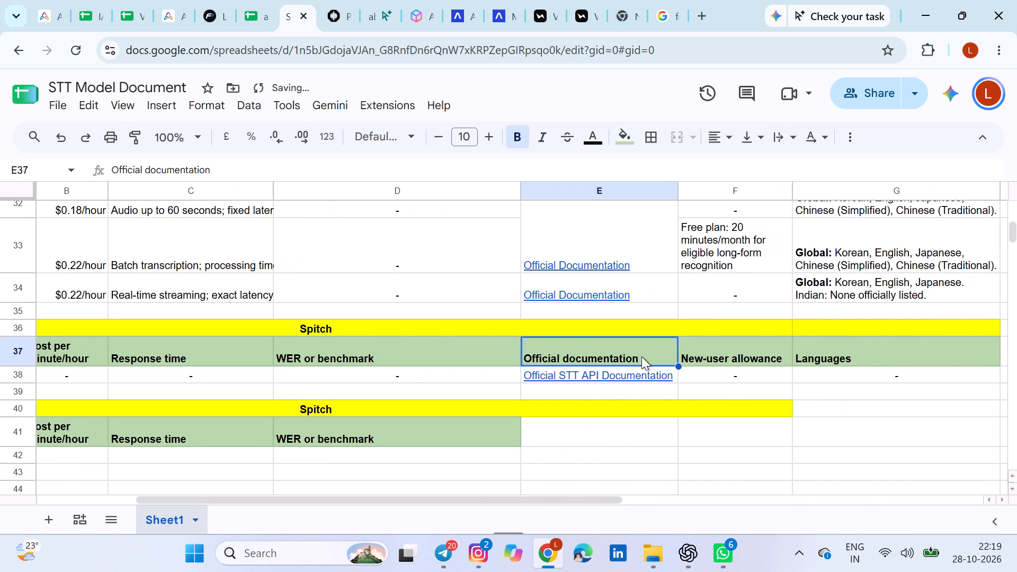
{"action": "key", "text": "ctrl+c"}
{"action": "left_click", "coordinate": [633, 418]}
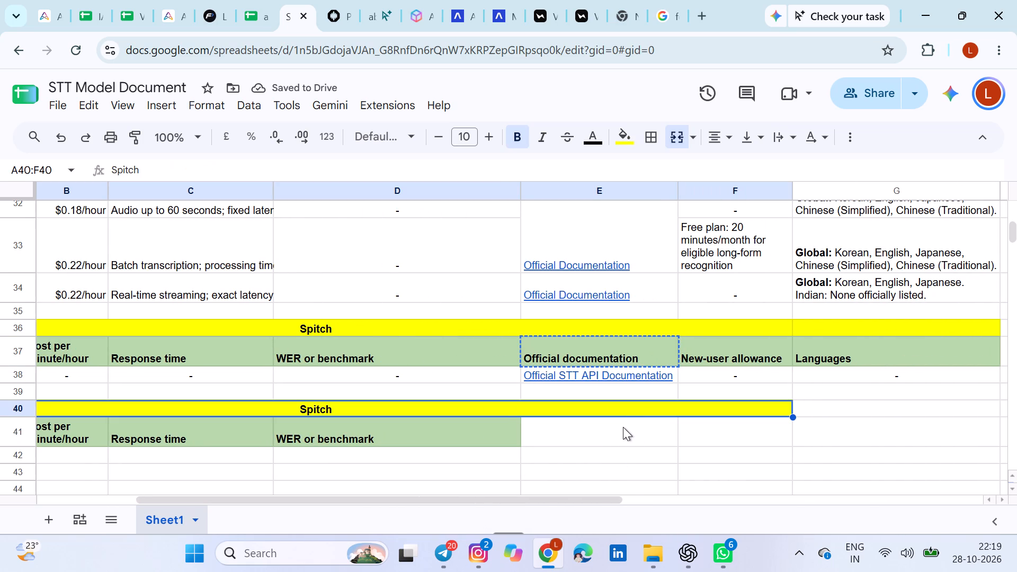
{"action": "left_click", "coordinate": [623, 427]}
{"action": "key", "text": "ctrl+v"}
Copy the "New-user allowance" and "Languages" header cells from row 37 into F41 and G41.
{"action": "scroll", "coordinate": [623, 427], "scroll_direction": "left", "scroll_amount": 1}
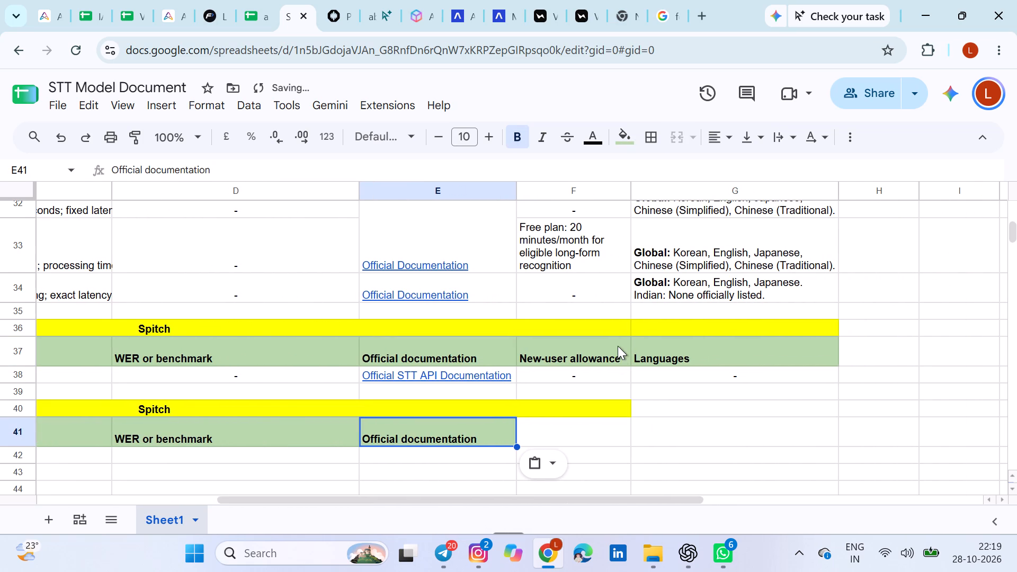
{"action": "left_click", "coordinate": [618, 346]}
{"action": "key", "text": "ctrl+c"}
{"action": "left_click", "coordinate": [584, 443]}
{"action": "key", "text": "ctrl+v"}
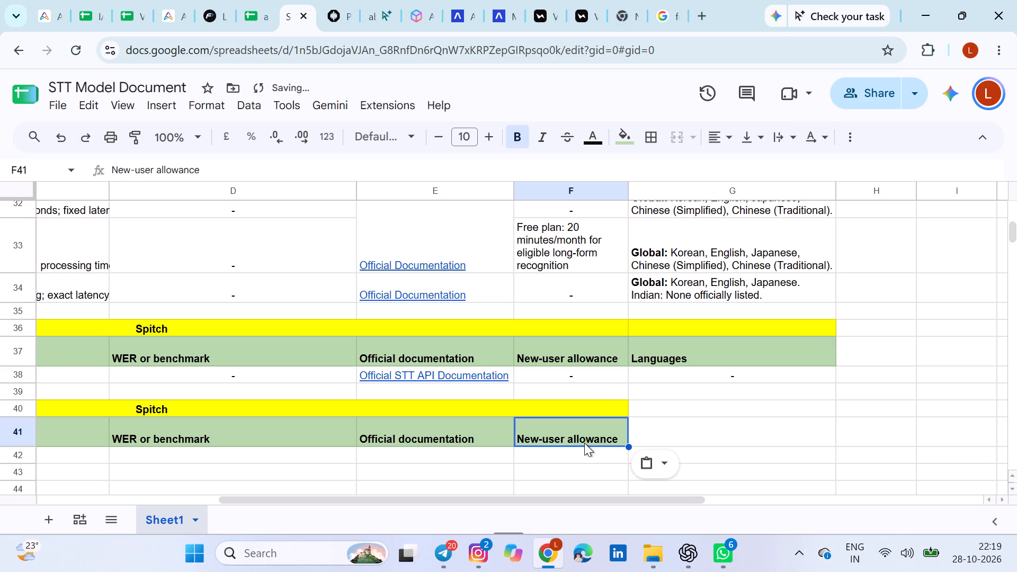
{"action": "left_click", "coordinate": [744, 344]}
{"action": "key", "text": "ctrl+c"}
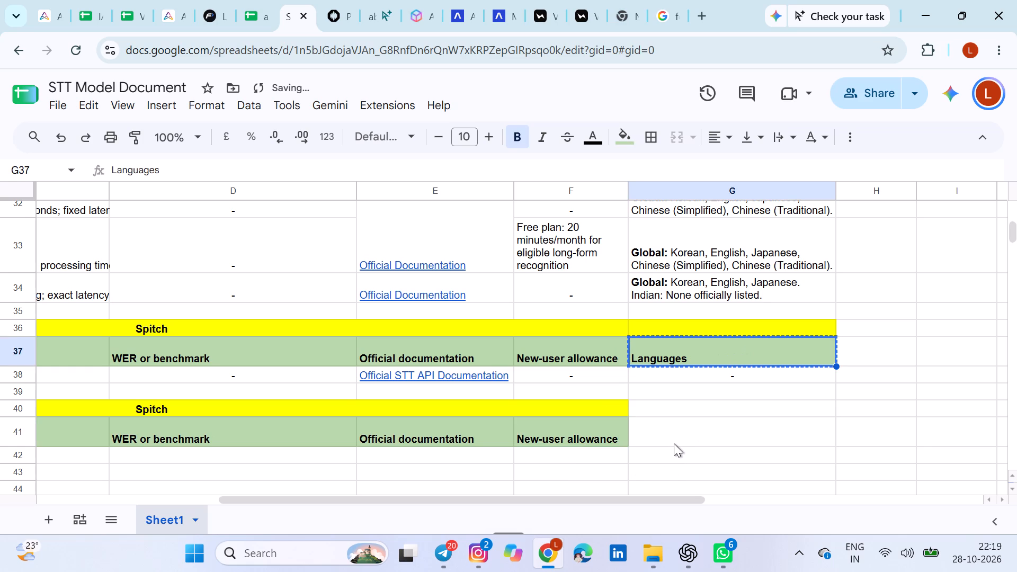
{"action": "left_click", "coordinate": [674, 443]}
{"action": "key", "text": "ctrl+v"}
Extend the yellow title band in row 40 by copying the empty yellow cell G36 into G40.
{"action": "left_click", "coordinate": [706, 319]}
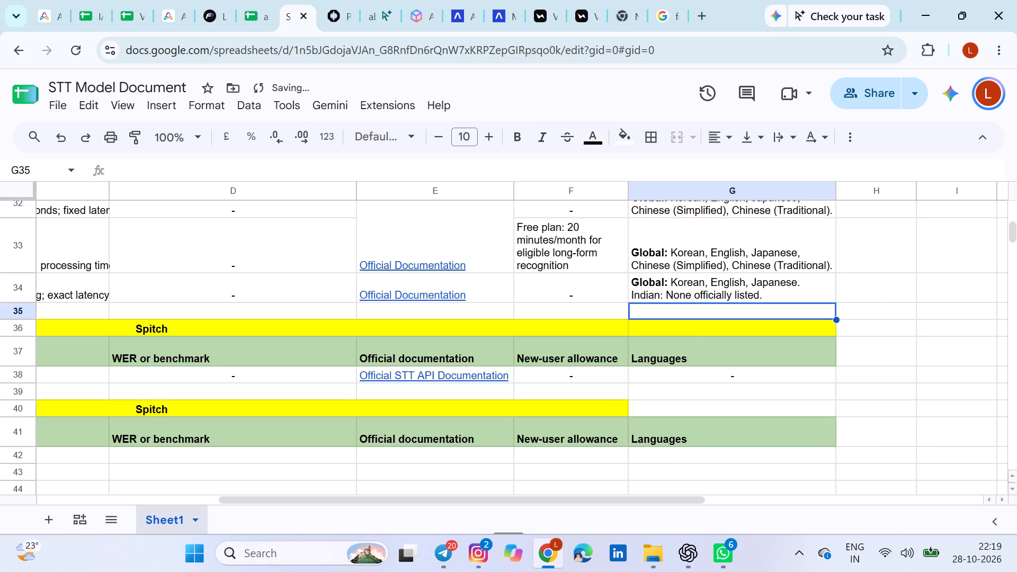
{"action": "left_click", "coordinate": [702, 333]}
{"action": "key", "text": "ctrl+c"}
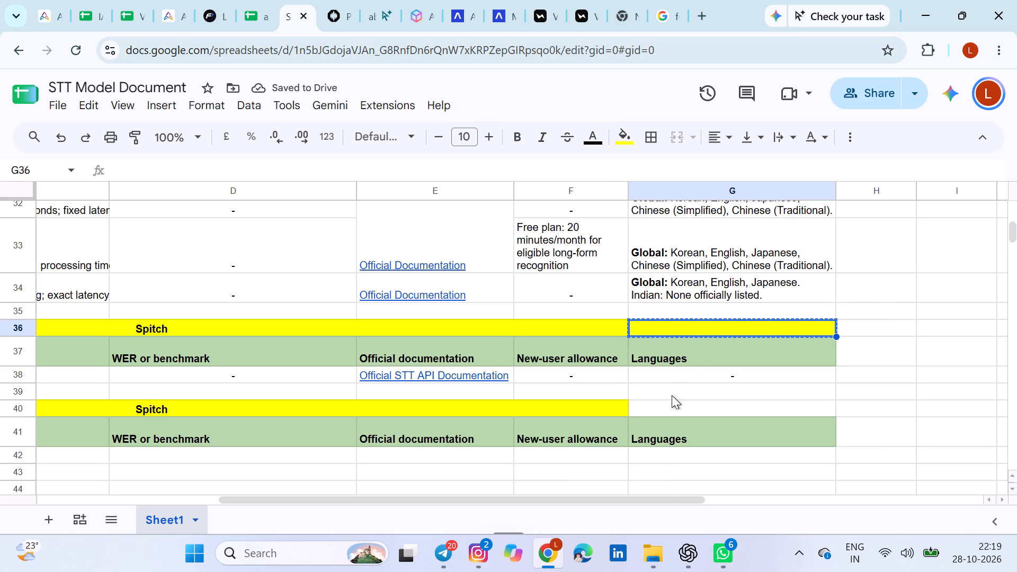
{"action": "left_click", "coordinate": [670, 405]}
{"action": "key", "text": "ctrl+v"}
{"action": "scroll", "coordinate": [670, 405], "scroll_direction": "right", "scroll_amount": 3}
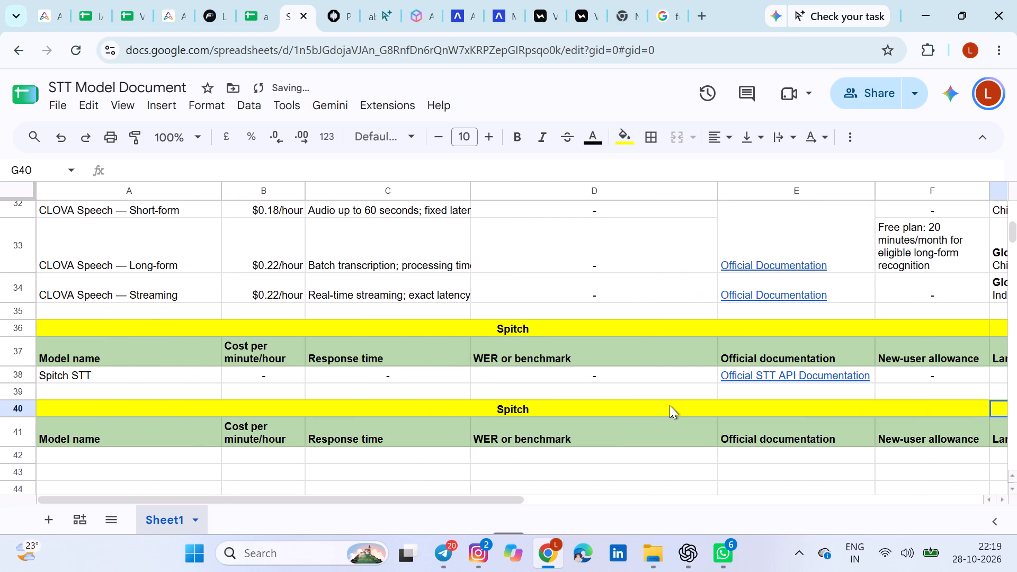
{"action": "left_click", "coordinate": [168, 28]}
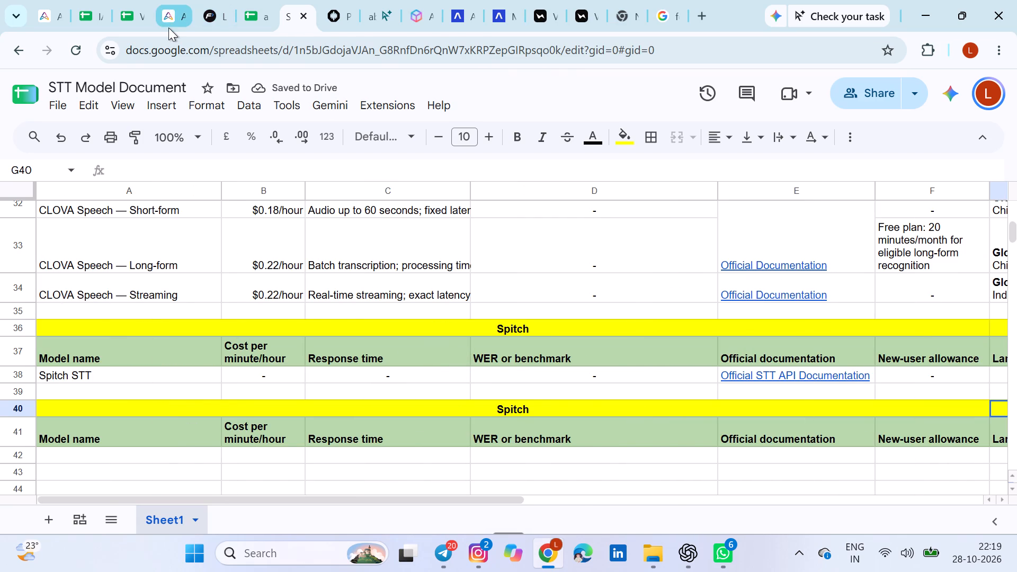
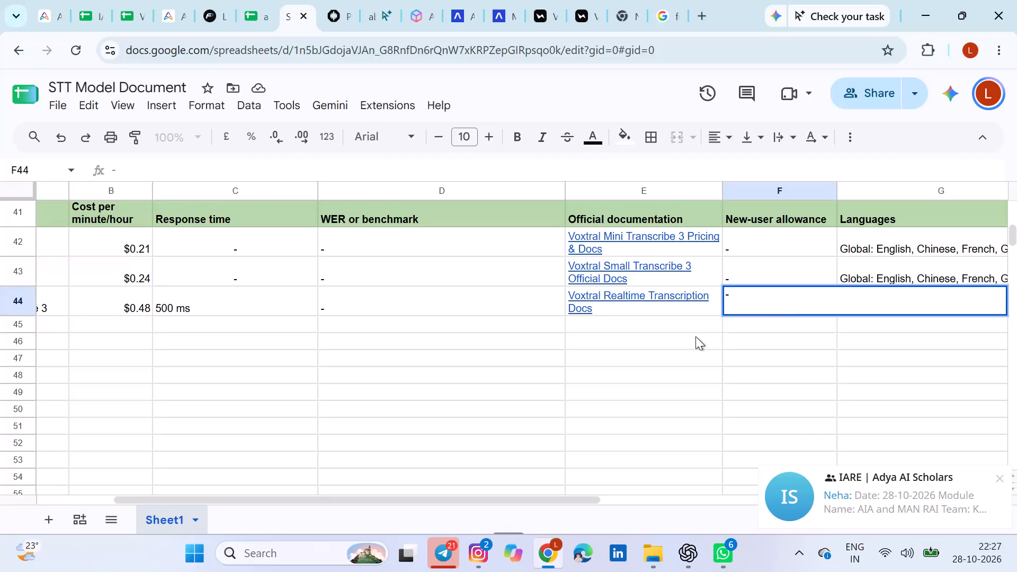
Bold the "Global:" and "Indian:" labels in Voxtral Mini Transcribe 3's languages cell G42 and wrap its text.
{"action": "scroll", "coordinate": [695, 336], "scroll_direction": "left", "scroll_amount": 1}
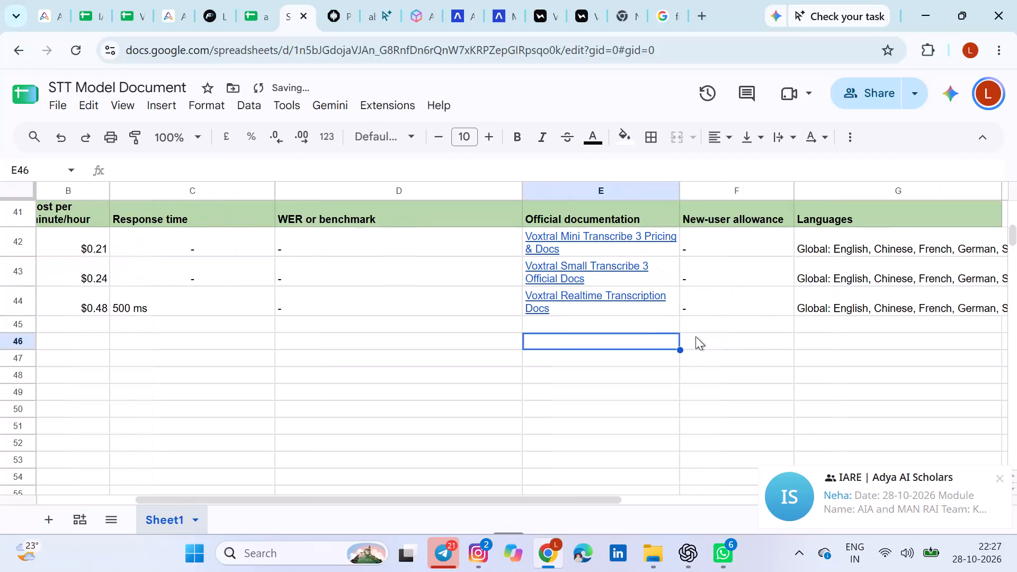
{"action": "scroll", "coordinate": [695, 336], "scroll_direction": "left", "scroll_amount": 1}
{"action": "double_click", "coordinate": [748, 242]}
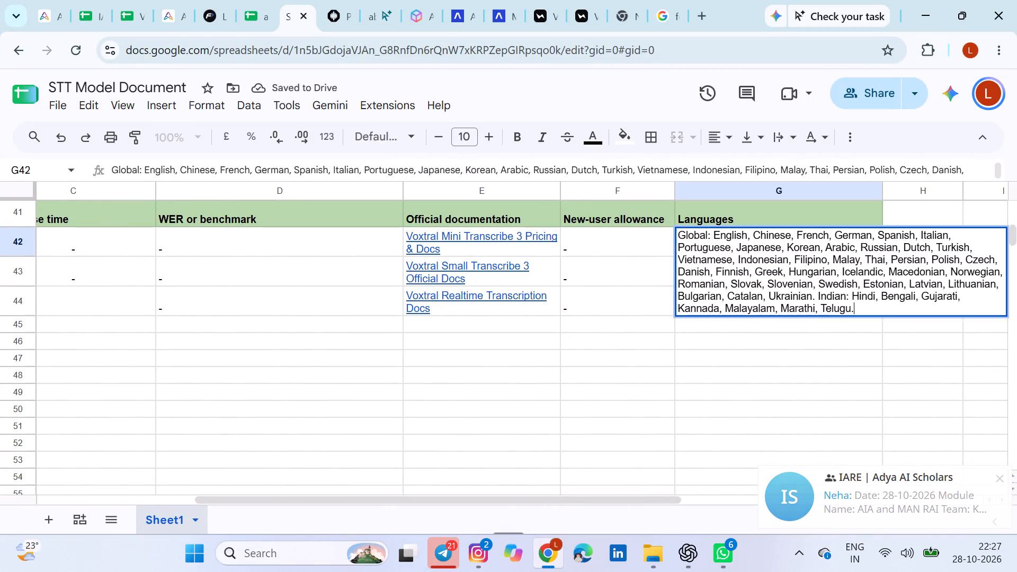
{"action": "left_click_drag", "start_coordinate": [710, 236], "coordinate": [671, 236]}
{"action": "key", "text": "ctrl+b"}
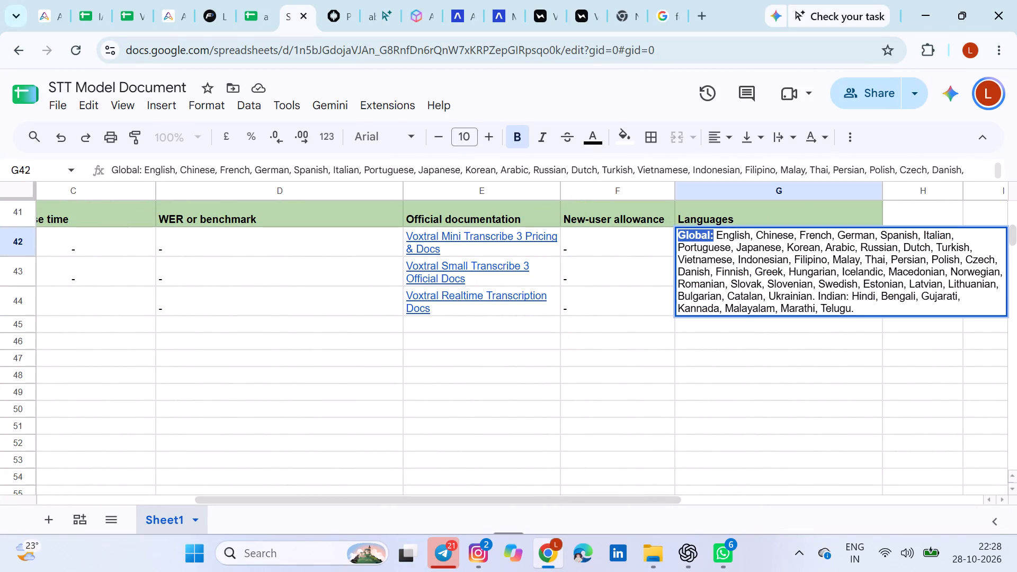
{"action": "left_click_drag", "start_coordinate": [851, 294], "coordinate": [817, 297]}
{"action": "key", "text": "ctrl+v"}
{"action": "key", "text": "ctrl+z"}
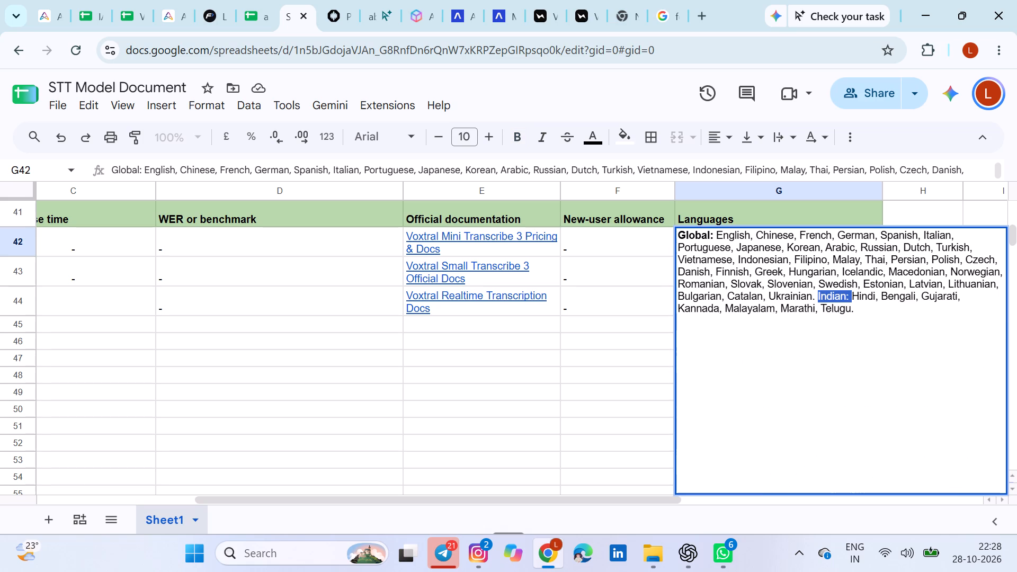
{"action": "key", "text": "ctrl+b"}
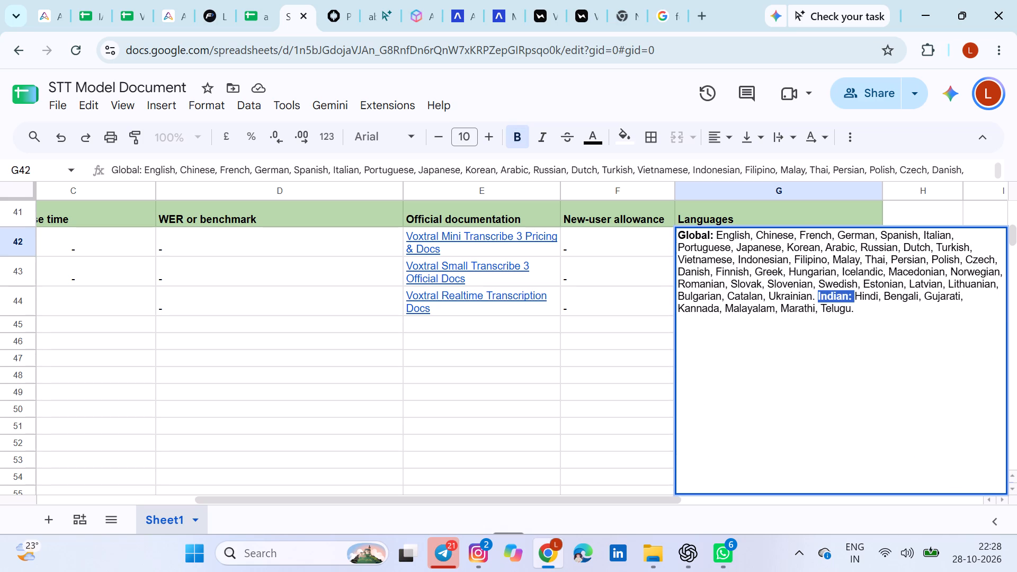
{"action": "key", "text": "ctrl+a"}
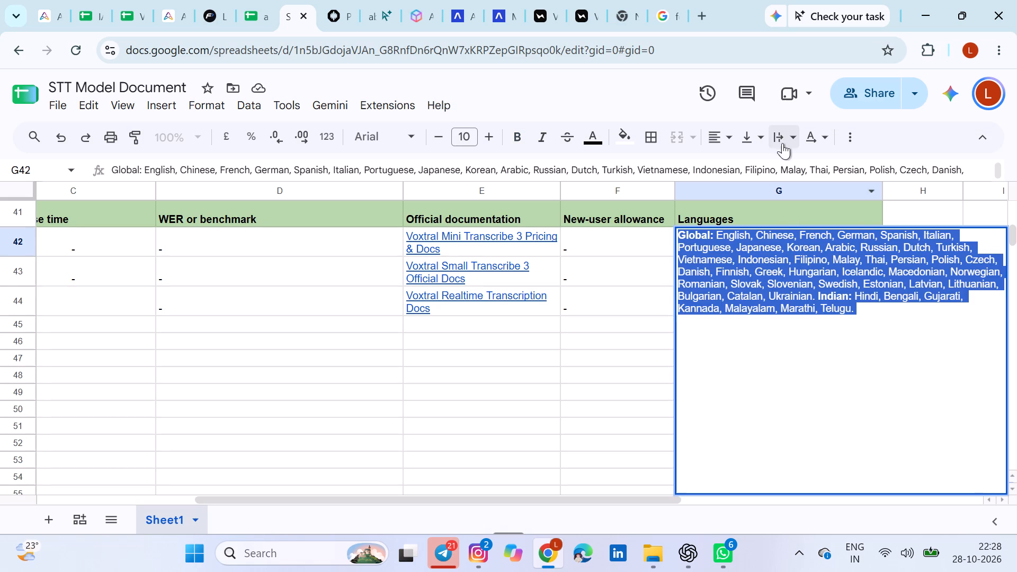
{"action": "left_click", "coordinate": [780, 133]}
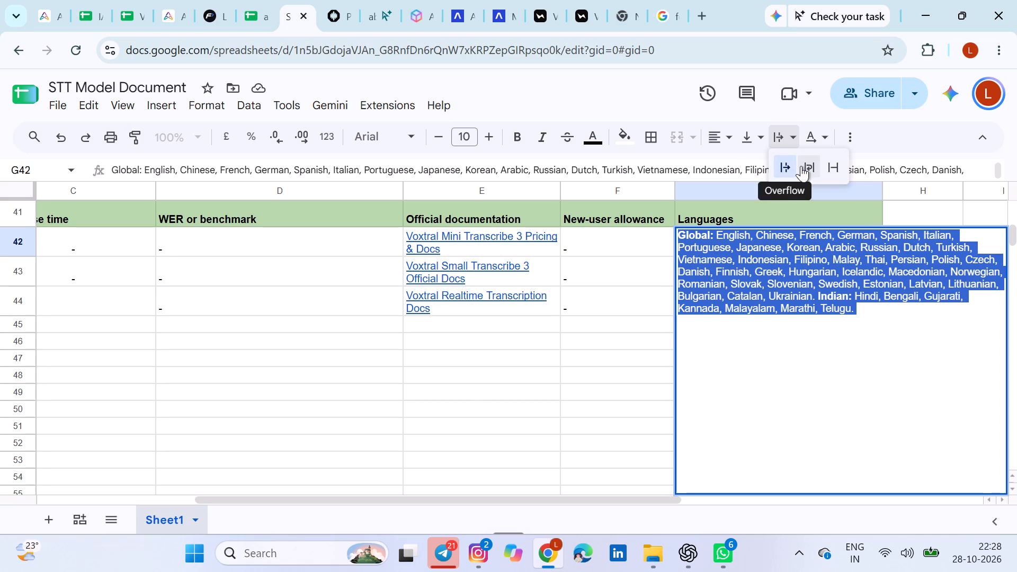
{"action": "left_click", "coordinate": [801, 166]}
Wrap the text of the languages cell G43 for Voxtral Small Transcribe 3.
{"action": "scroll", "coordinate": [760, 336], "scroll_direction": "down", "scroll_amount": 1}
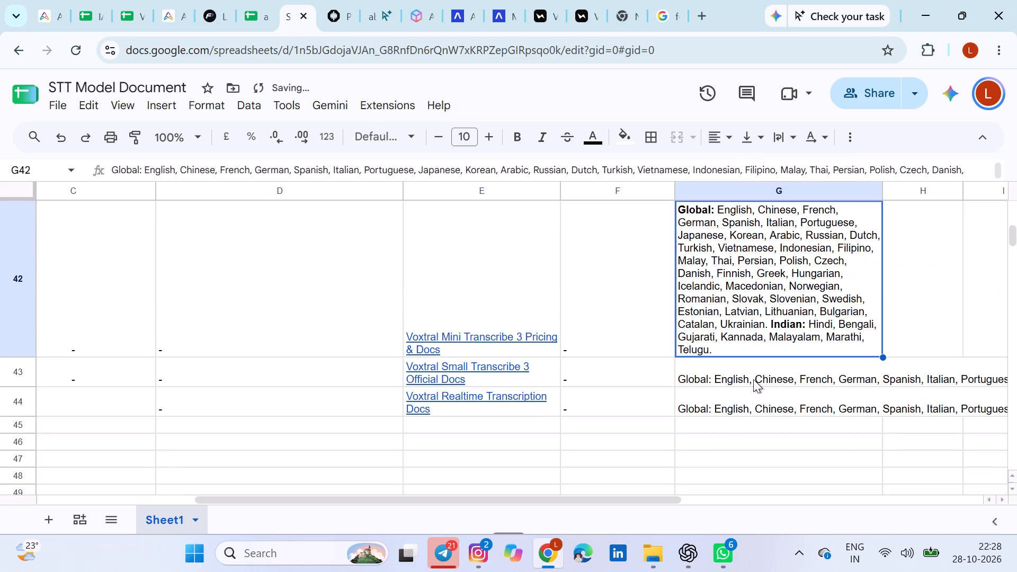
{"action": "double_click", "coordinate": [753, 379]}
{"action": "key", "text": "ctrl+a"}
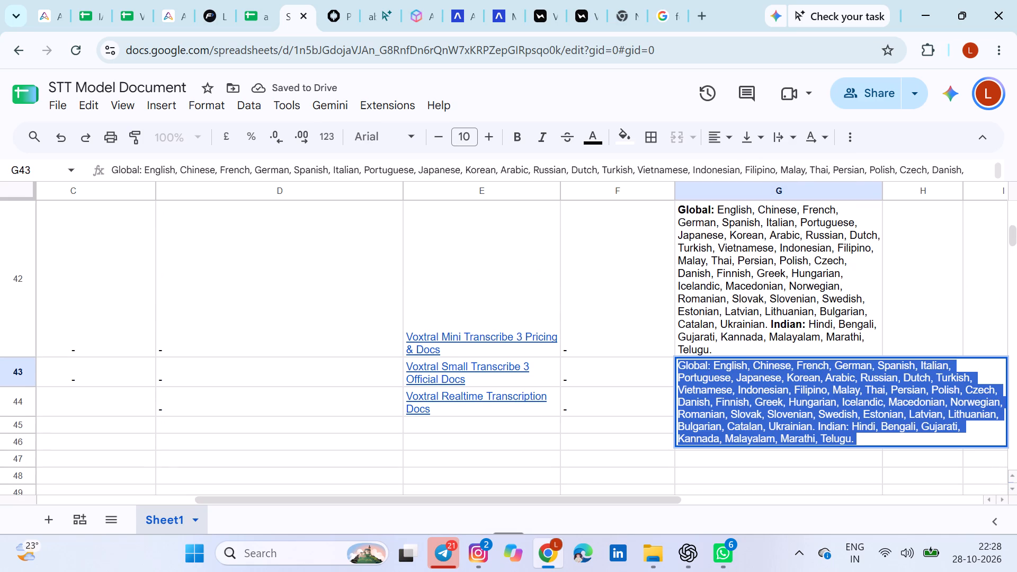
{"action": "left_click", "coordinate": [775, 121]}
{"action": "left_click", "coordinate": [777, 128]}
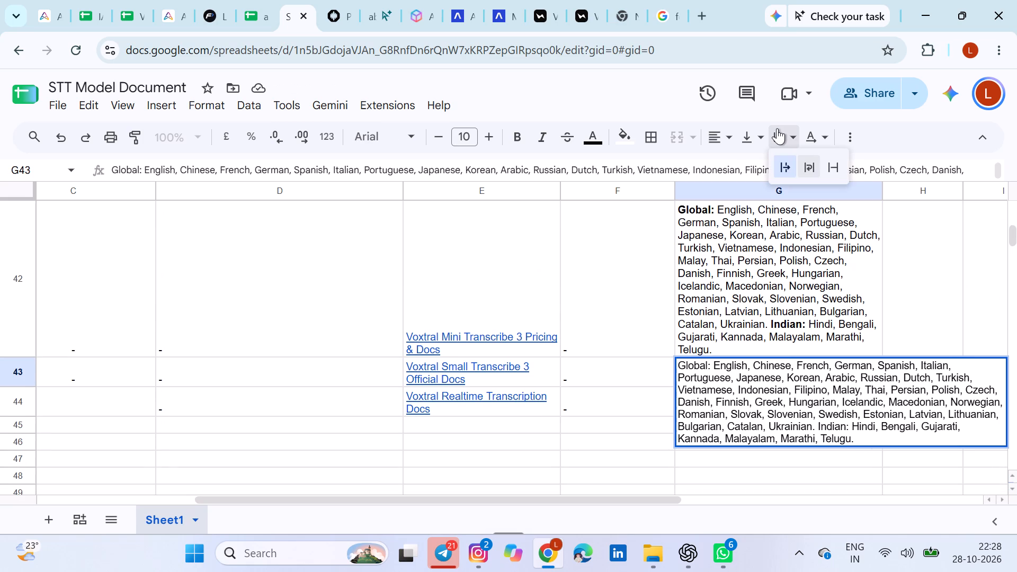
{"action": "left_click", "coordinate": [814, 162]}
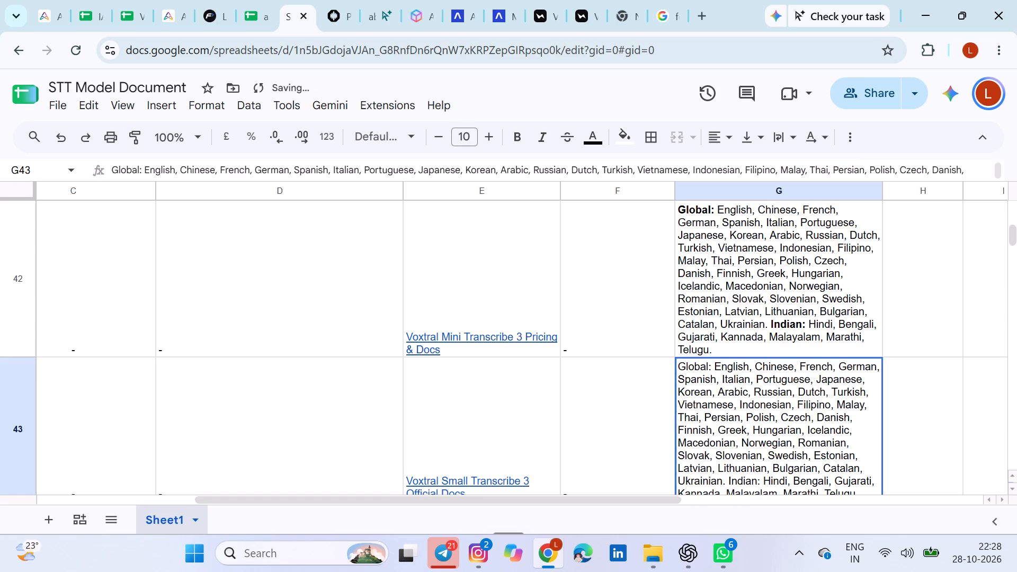
Bold the "Global:" label in the languages cell G43 for Voxtral Small Transcribe 3.
{"action": "scroll", "coordinate": [804, 279], "scroll_direction": "down", "scroll_amount": 1}
{"action": "double_click", "coordinate": [713, 283]}
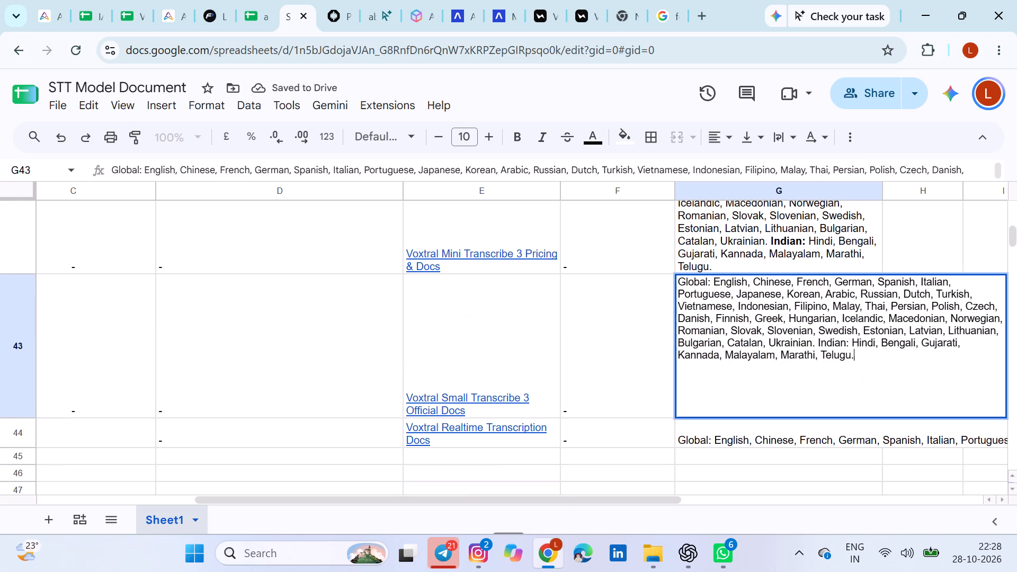
{"action": "left_click_drag", "start_coordinate": [712, 283], "coordinate": [678, 283]}
{"action": "key", "text": "ctrl+b"}
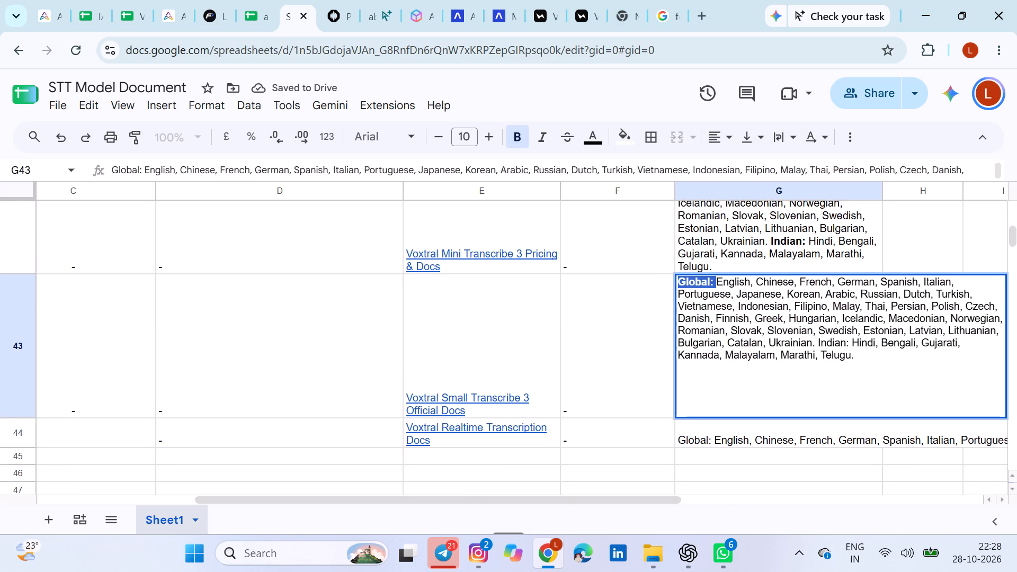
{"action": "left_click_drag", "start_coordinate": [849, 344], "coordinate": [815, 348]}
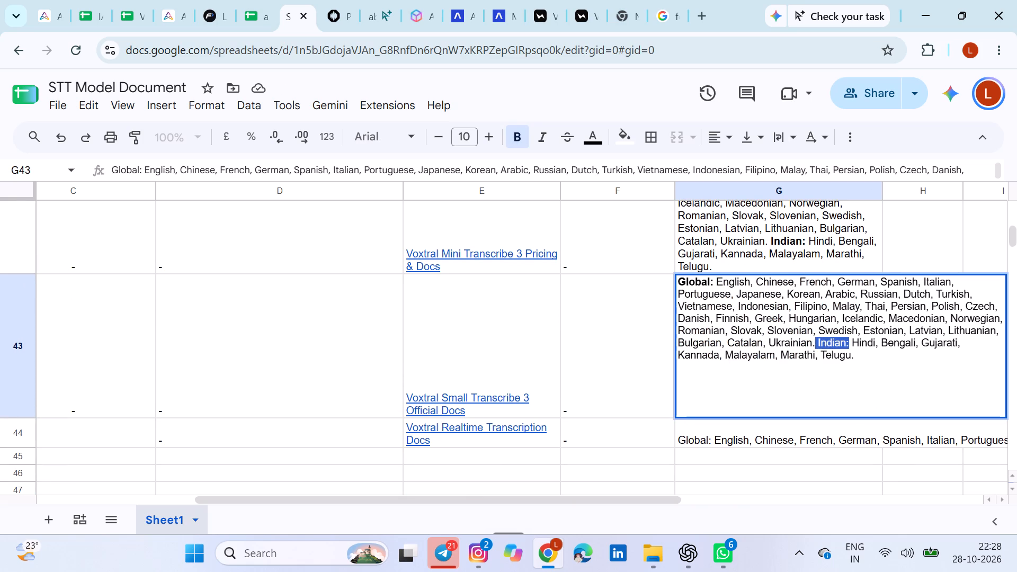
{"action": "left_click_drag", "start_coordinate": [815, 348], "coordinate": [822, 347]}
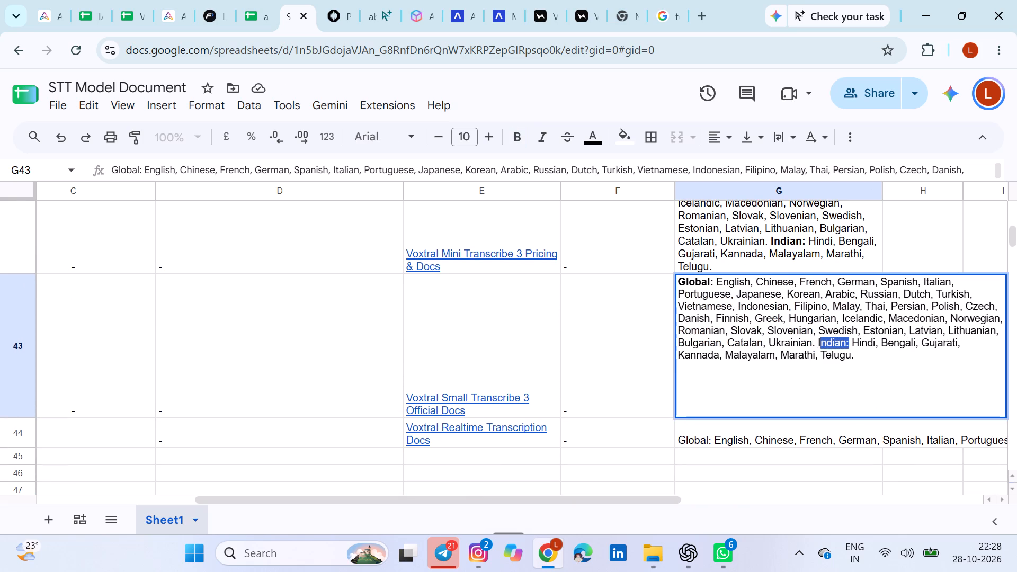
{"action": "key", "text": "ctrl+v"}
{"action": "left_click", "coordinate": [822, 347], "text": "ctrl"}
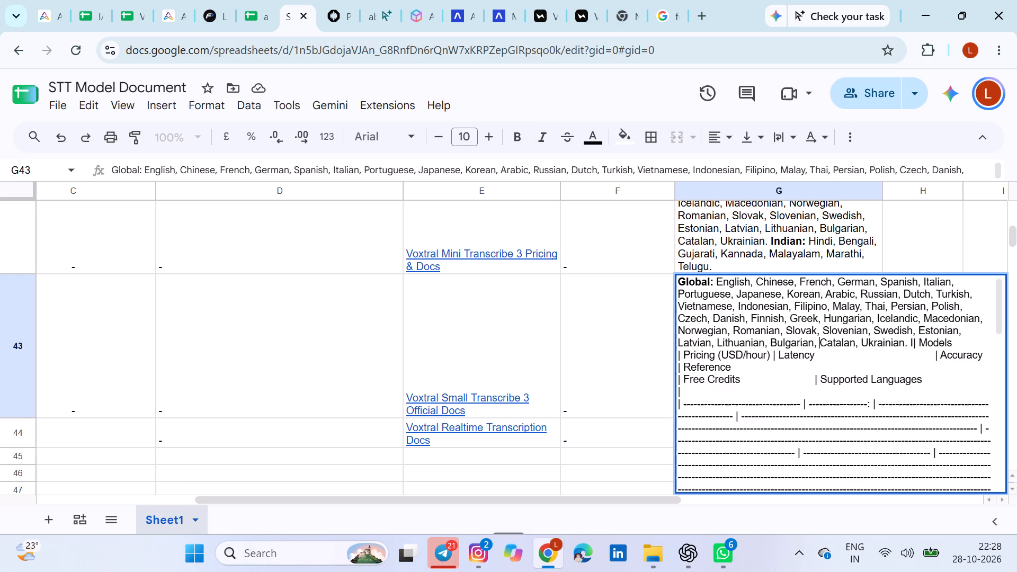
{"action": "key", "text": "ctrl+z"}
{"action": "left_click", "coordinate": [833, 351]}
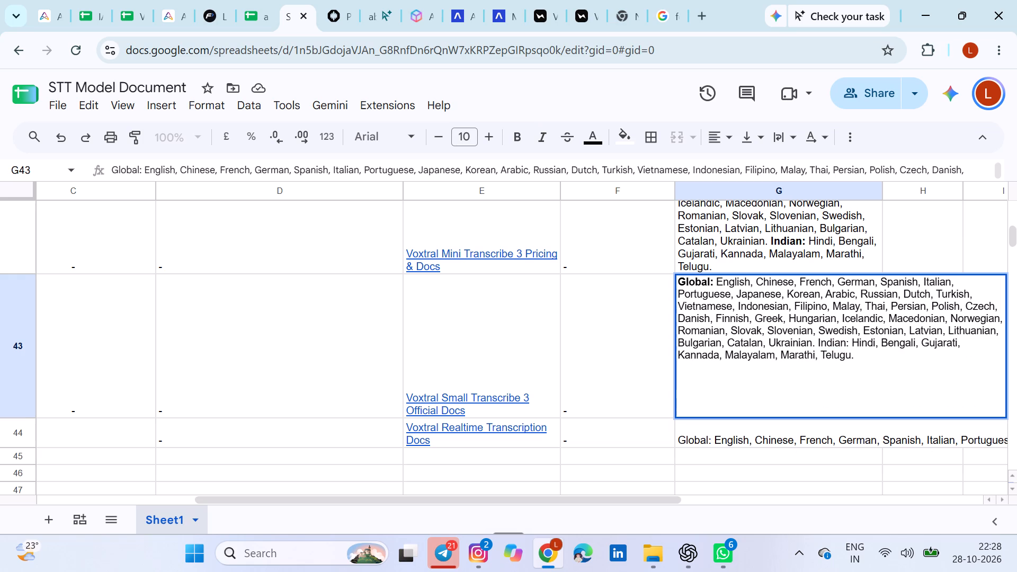
Bold the "Indian:" label in the languages cell G43 for Voxtral Small Transcribe 3.
{"action": "left_click_drag", "start_coordinate": [848, 343], "coordinate": [816, 343]}
{"action": "key", "text": "ctrl+v"}
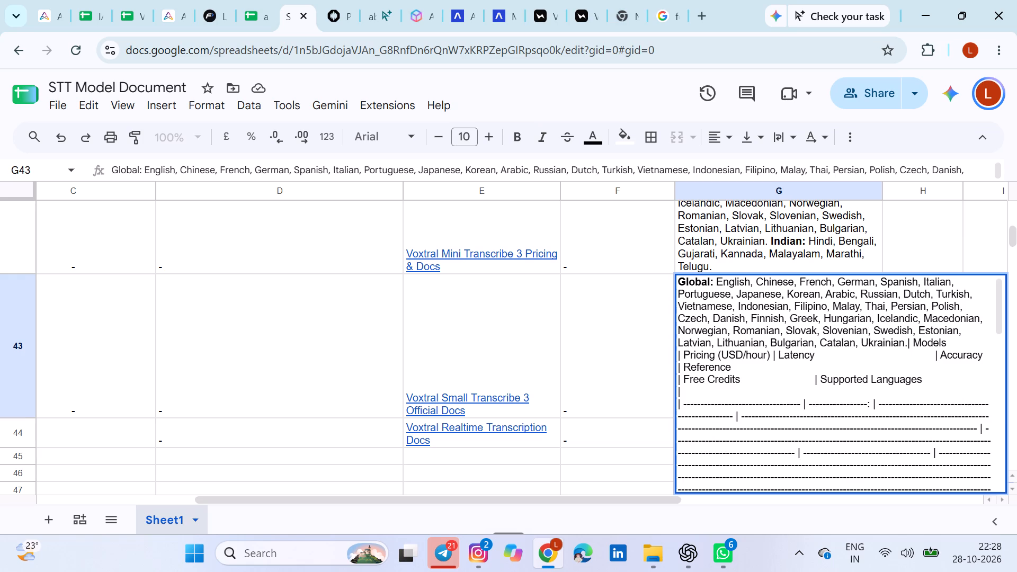
{"action": "key", "text": "ctrl+z"}
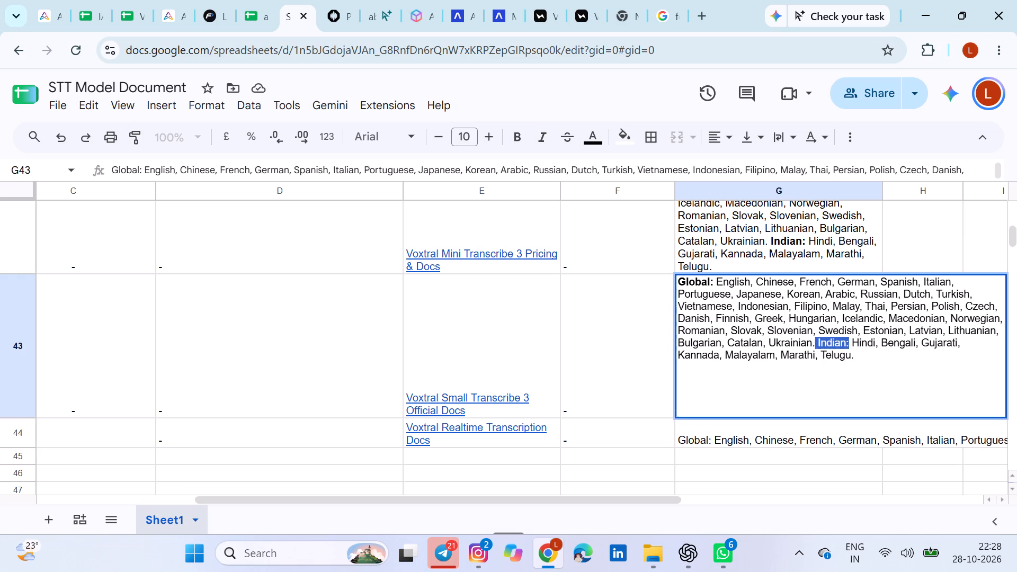
{"action": "key", "text": "ctrl+b"}
Bold the "Global:" and "Indian:" labels in Voxtral Mini Transcribe Realtime 3's languages cell G44 and wrap its text.
{"action": "scroll", "coordinate": [839, 374], "scroll_direction": "down", "scroll_amount": 1}
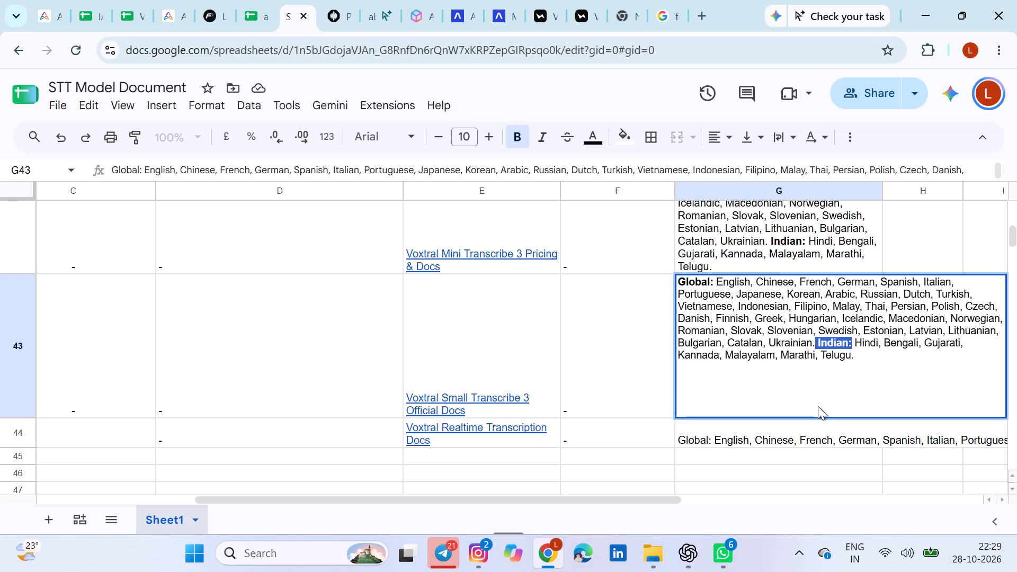
{"action": "left_click", "coordinate": [788, 427]}
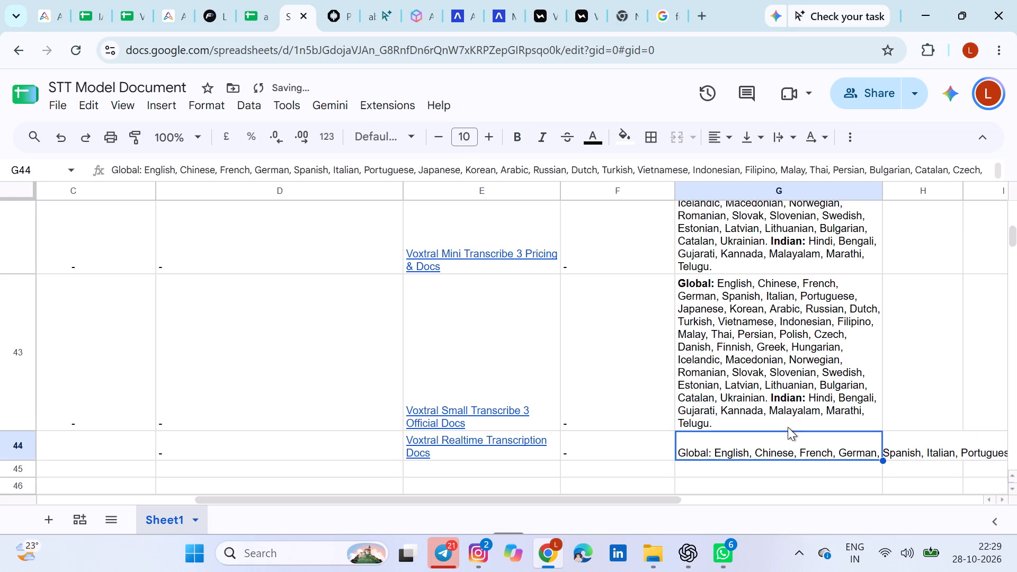
{"action": "double_click", "coordinate": [788, 427]}
{"action": "double_click", "coordinate": [777, 445]}
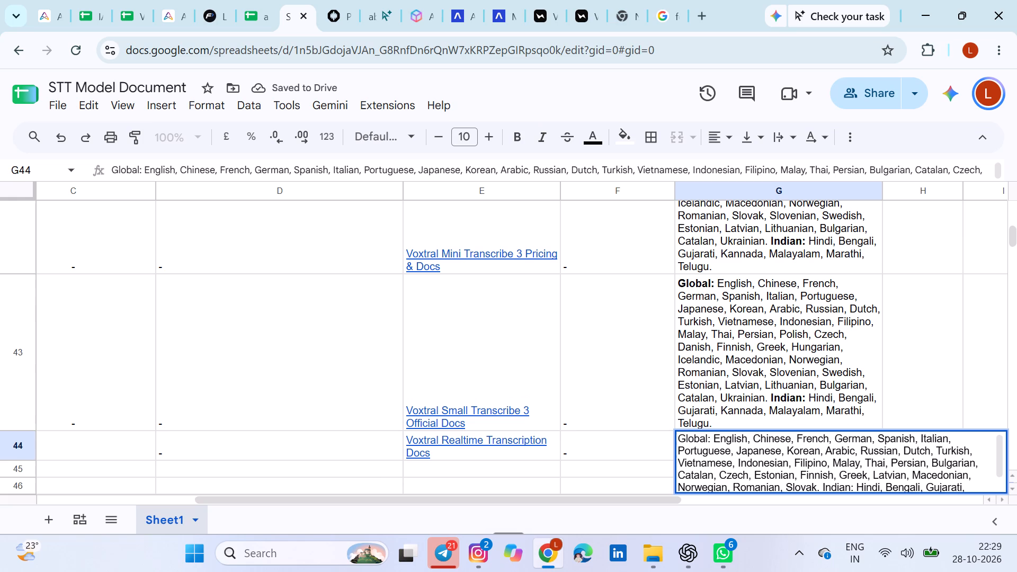
{"action": "left_click_drag", "start_coordinate": [712, 440], "coordinate": [676, 440]}
{"action": "key", "text": "ctrl+b"}
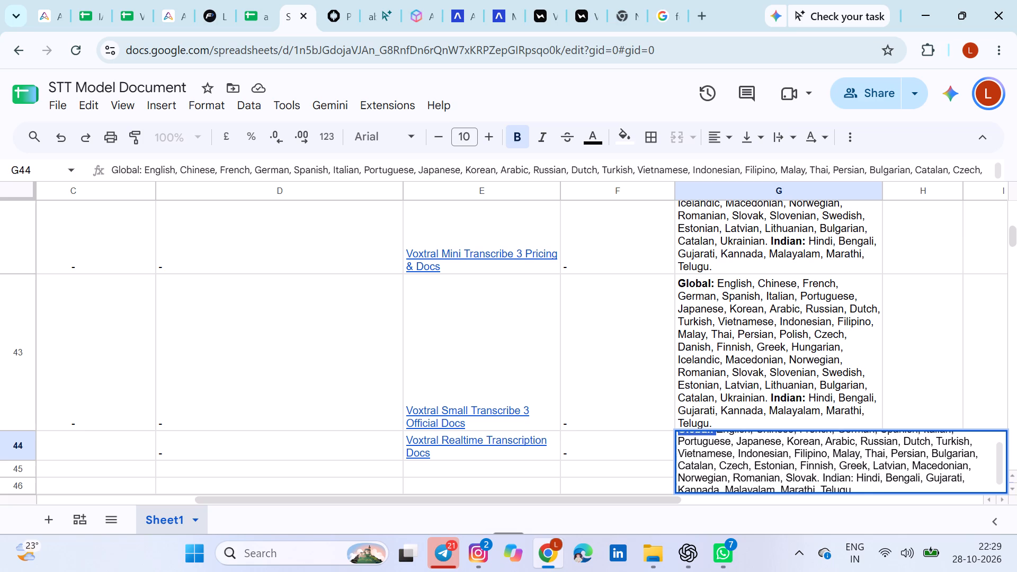
{"action": "left_click_drag", "start_coordinate": [854, 478], "coordinate": [823, 478]}
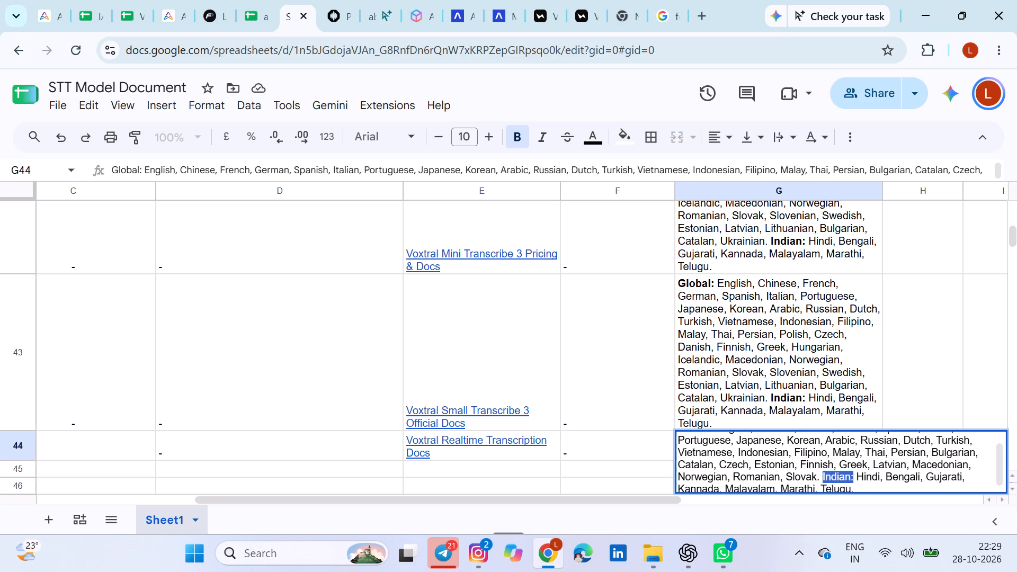
{"action": "left_click_drag", "start_coordinate": [823, 478], "coordinate": [821, 474]}
{"action": "left_click_drag", "start_coordinate": [821, 474], "coordinate": [820, 474]}
{"action": "key", "text": "ctrl+b"}
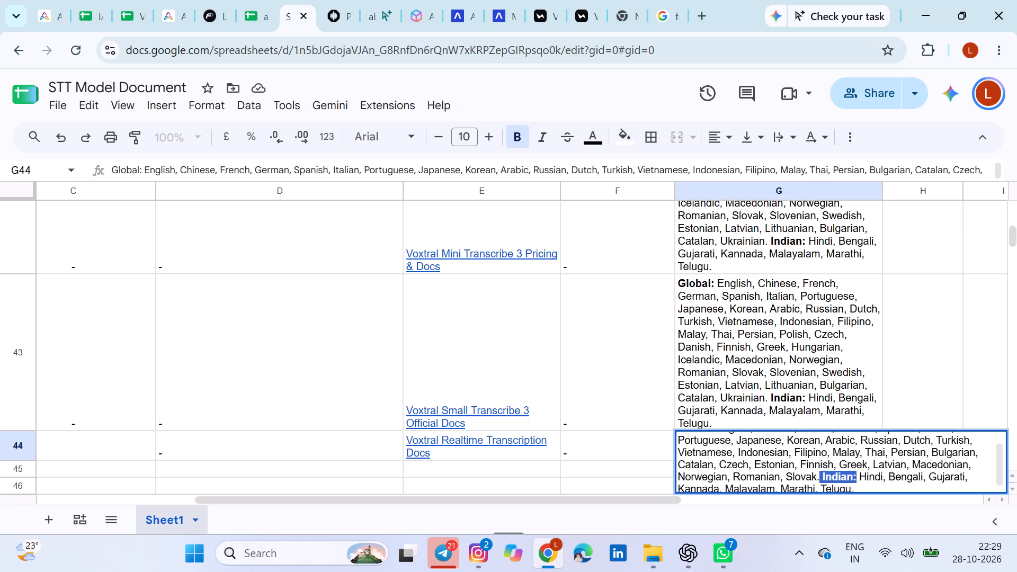
{"action": "key", "text": "ctrl+a"}
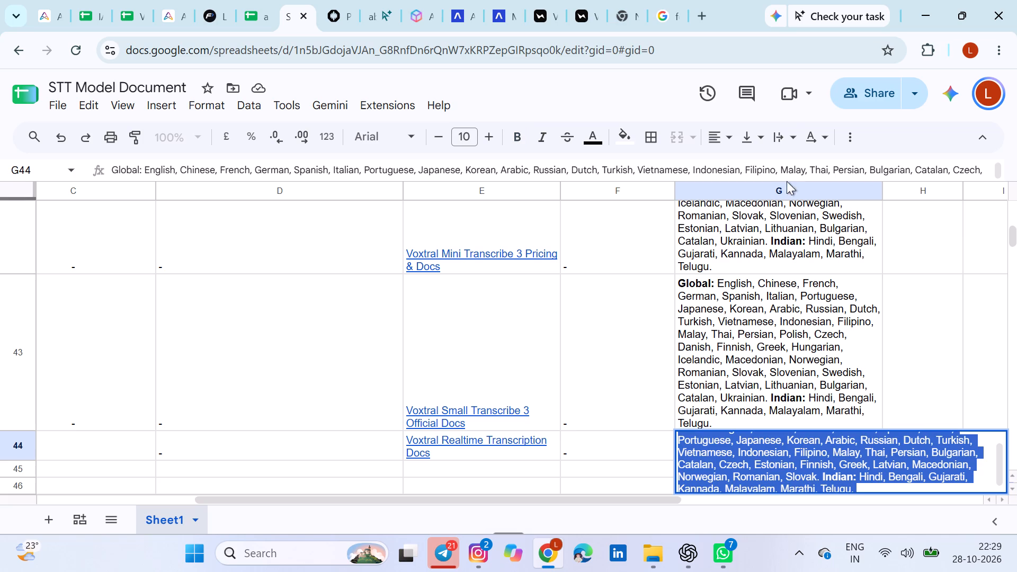
{"action": "left_click", "coordinate": [784, 147]}
{"action": "left_click", "coordinate": [804, 171]}
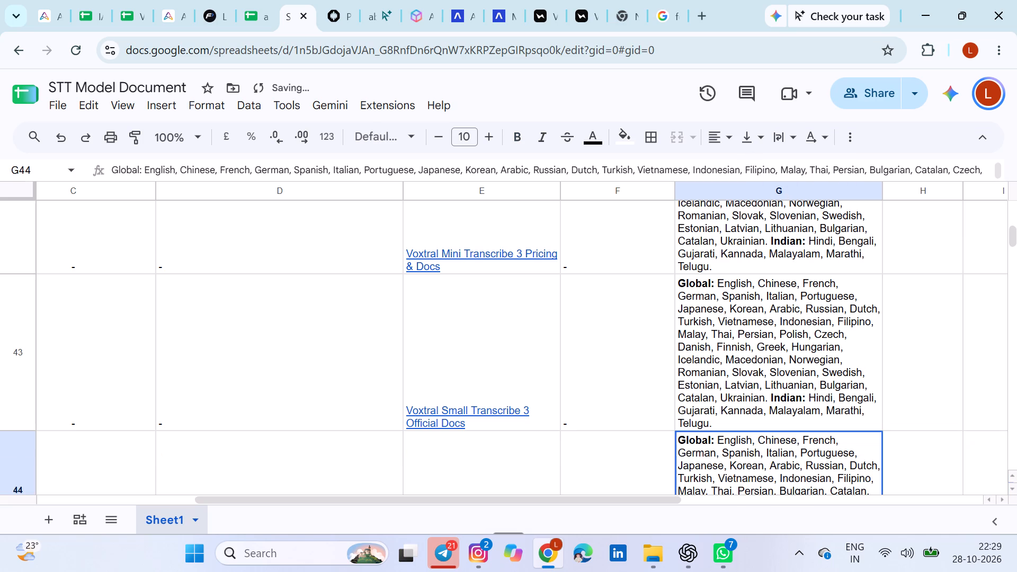
{"action": "scroll", "coordinate": [766, 315], "scroll_direction": "down", "scroll_amount": 1}
{"action": "scroll", "coordinate": [613, 394], "scroll_direction": "right", "scroll_amount": 3}
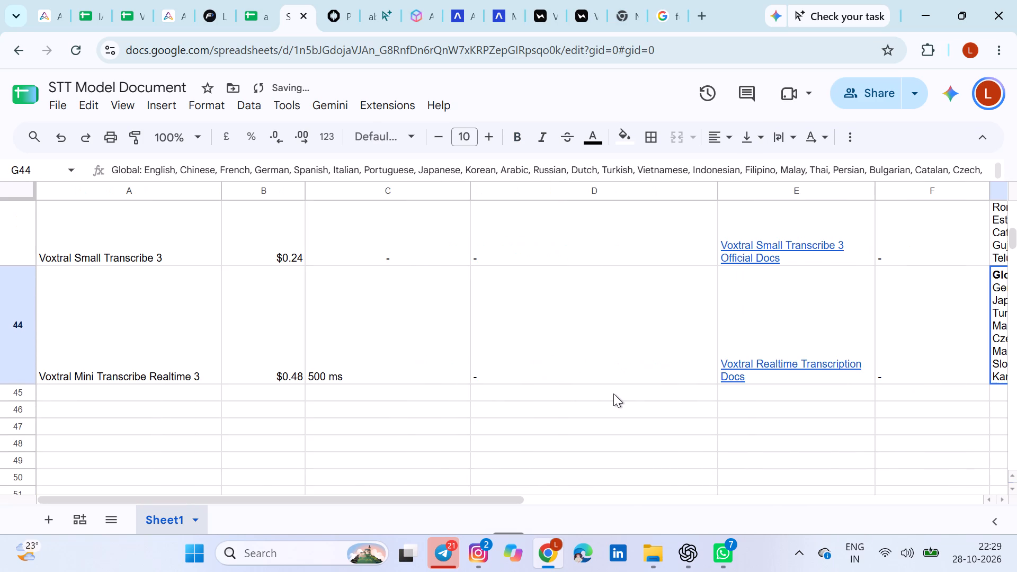
{"action": "scroll", "coordinate": [613, 394], "scroll_direction": "up", "scroll_amount": 1}
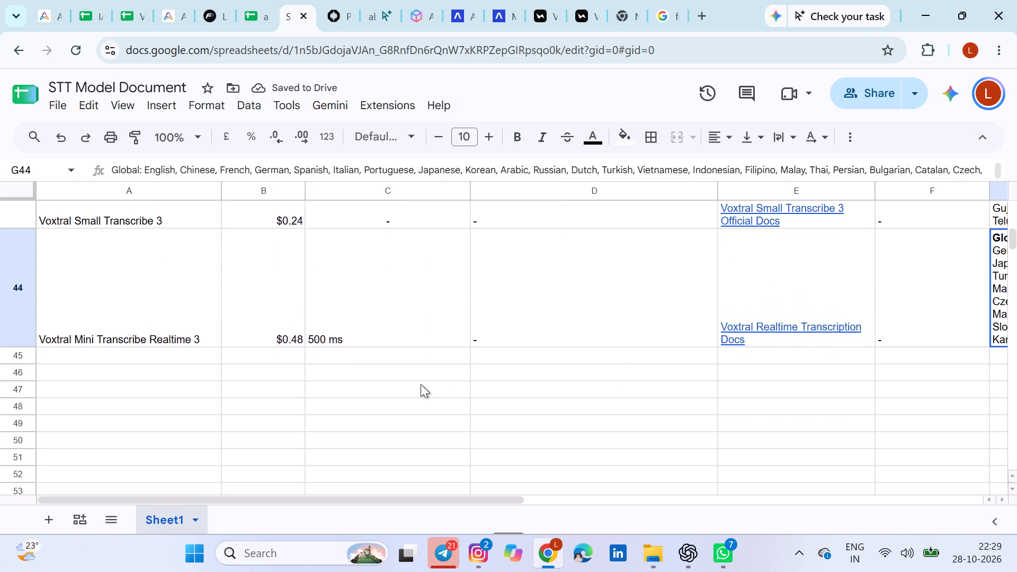
{"action": "left_click", "coordinate": [207, 374]}
{"action": "scroll", "coordinate": [207, 374], "scroll_direction": "up", "scroll_amount": 3}
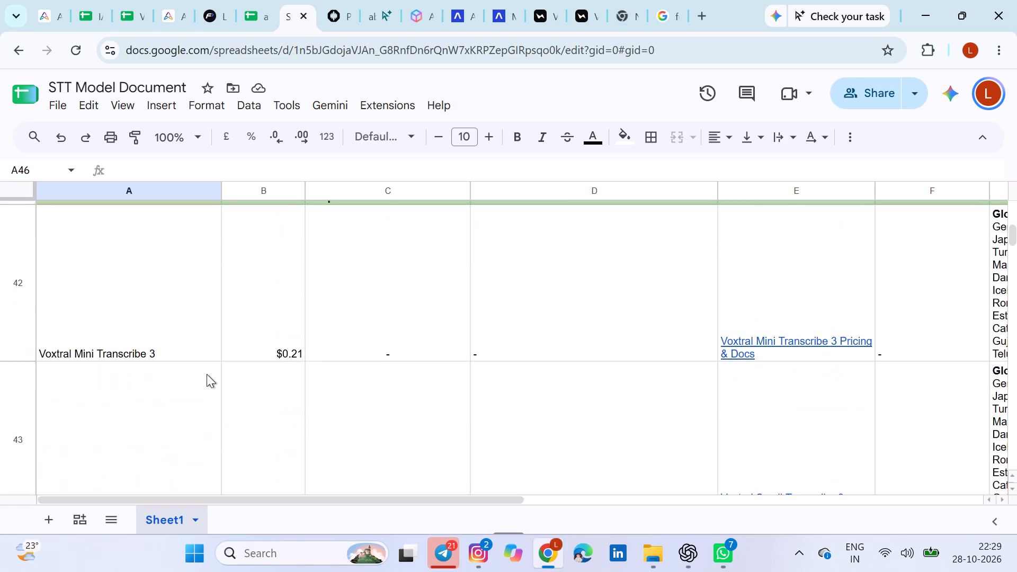
{"action": "scroll", "coordinate": [207, 374], "scroll_direction": "up", "scroll_amount": 1}
{"action": "left_click", "coordinate": [175, 233]}
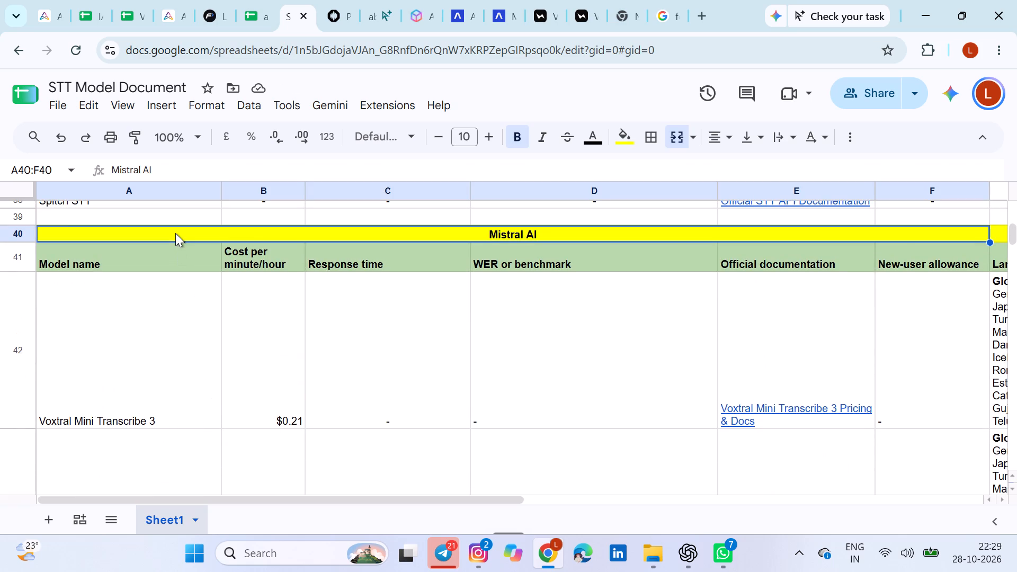
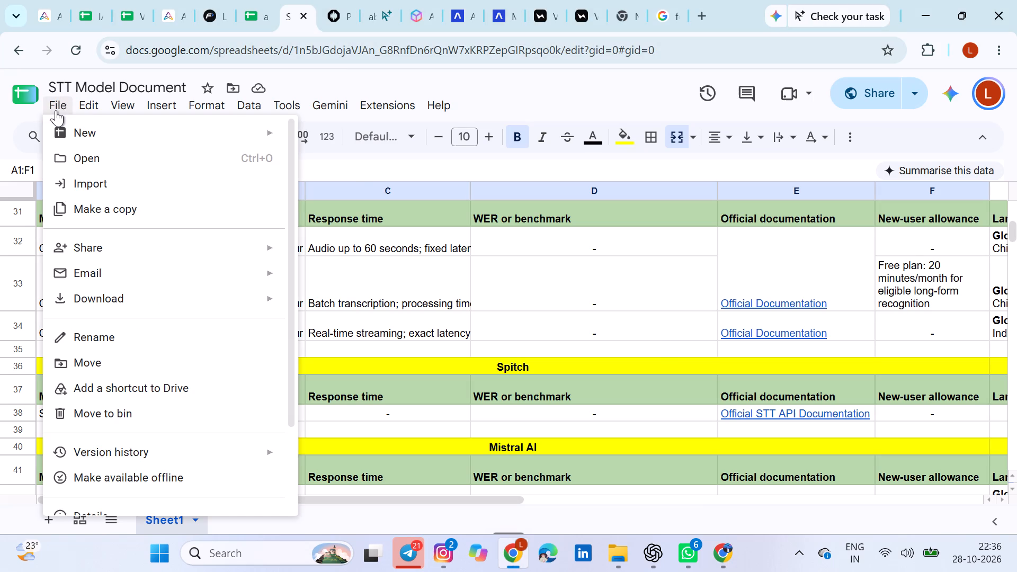
{"action": "left_click", "coordinate": [132, 302]}
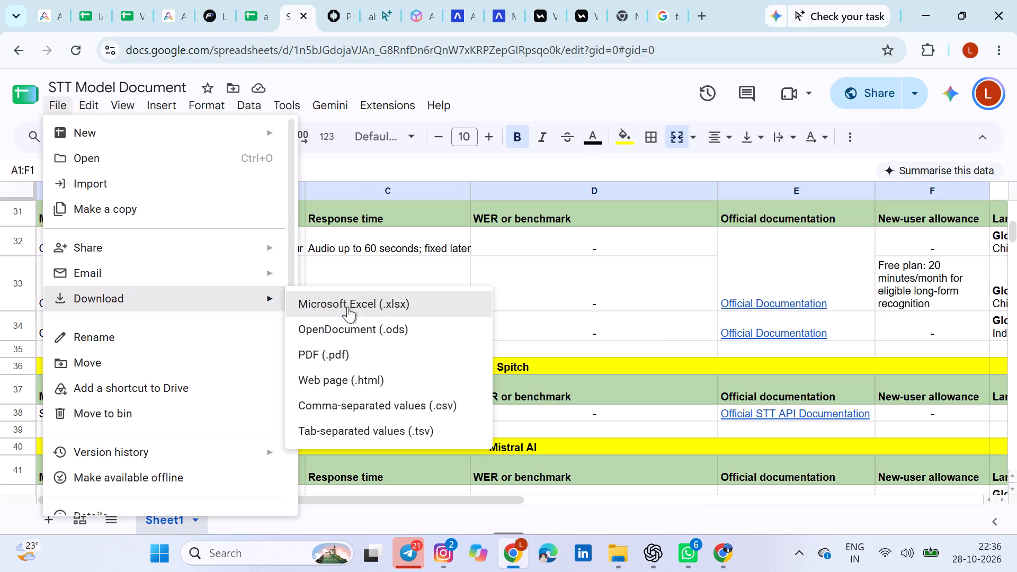
{"action": "left_click", "coordinate": [372, 307]}
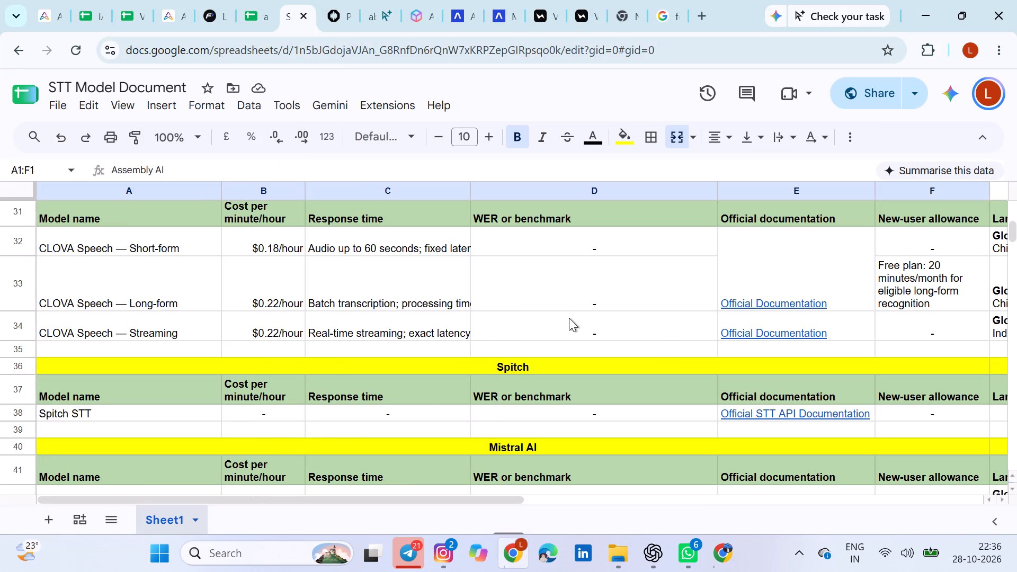
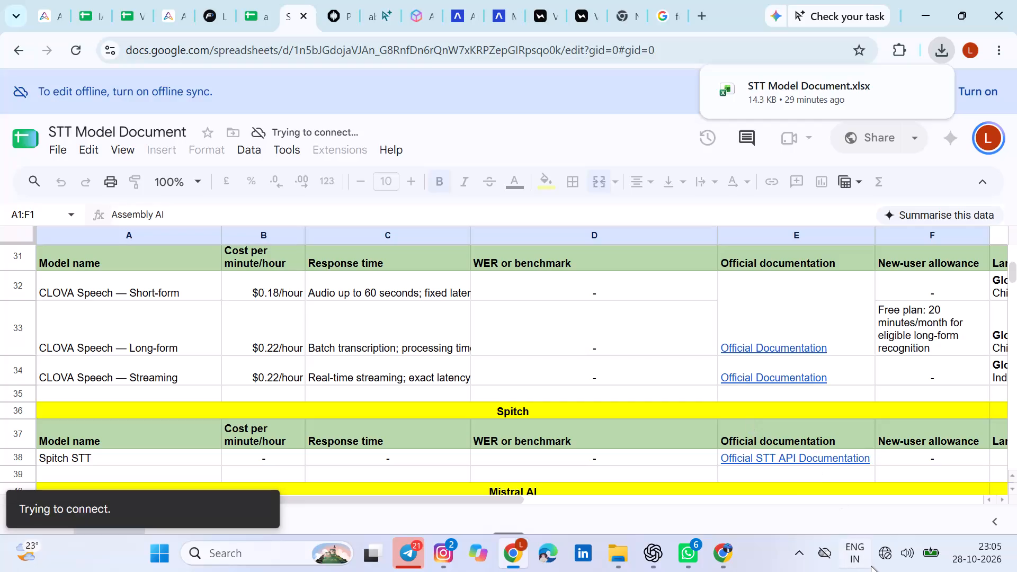
Open the Windows list of available Wi-Fi networks to restore the lost internet connection.
{"action": "left_click", "coordinate": [903, 567]}
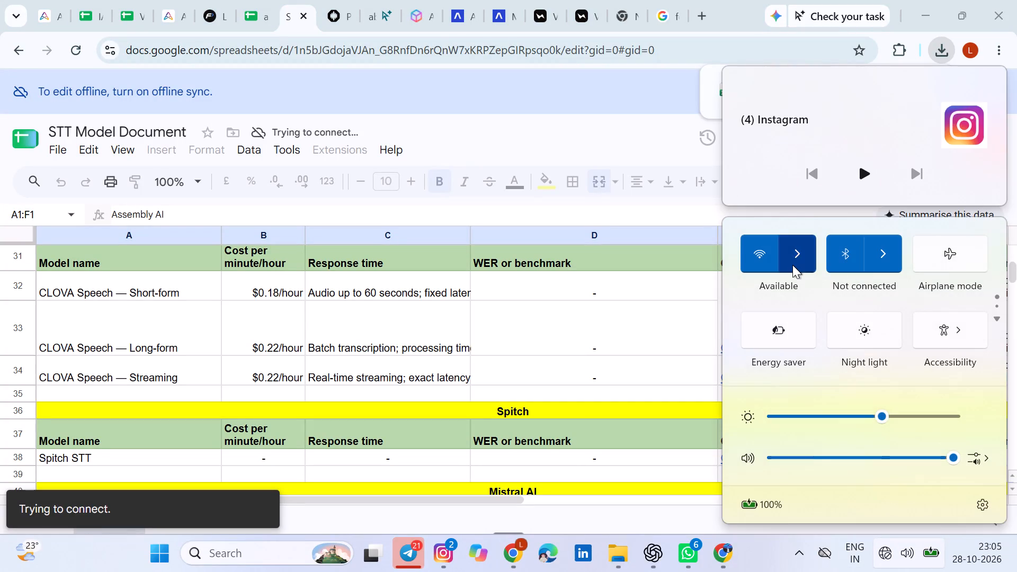
{"action": "left_click", "coordinate": [792, 264]}
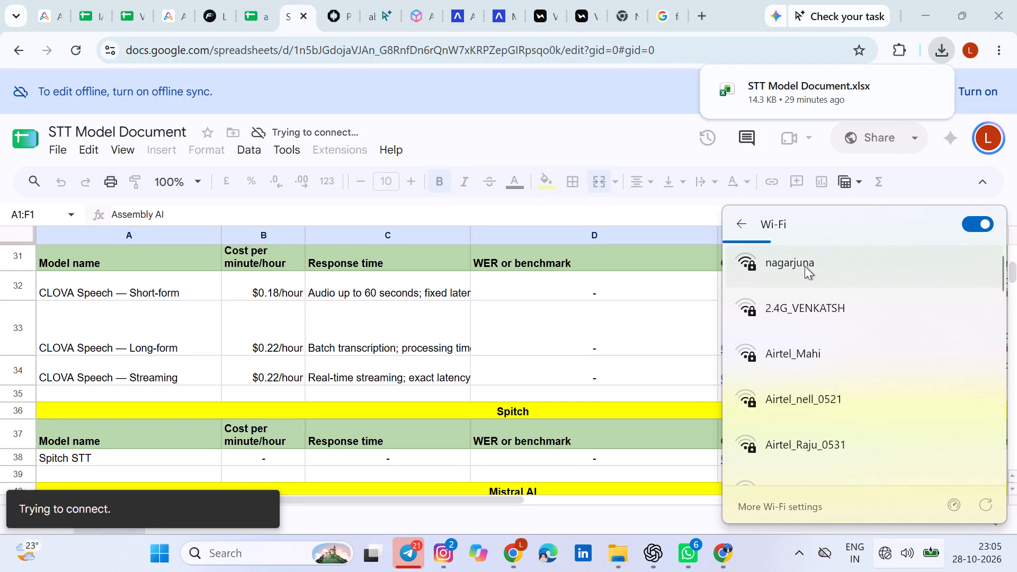